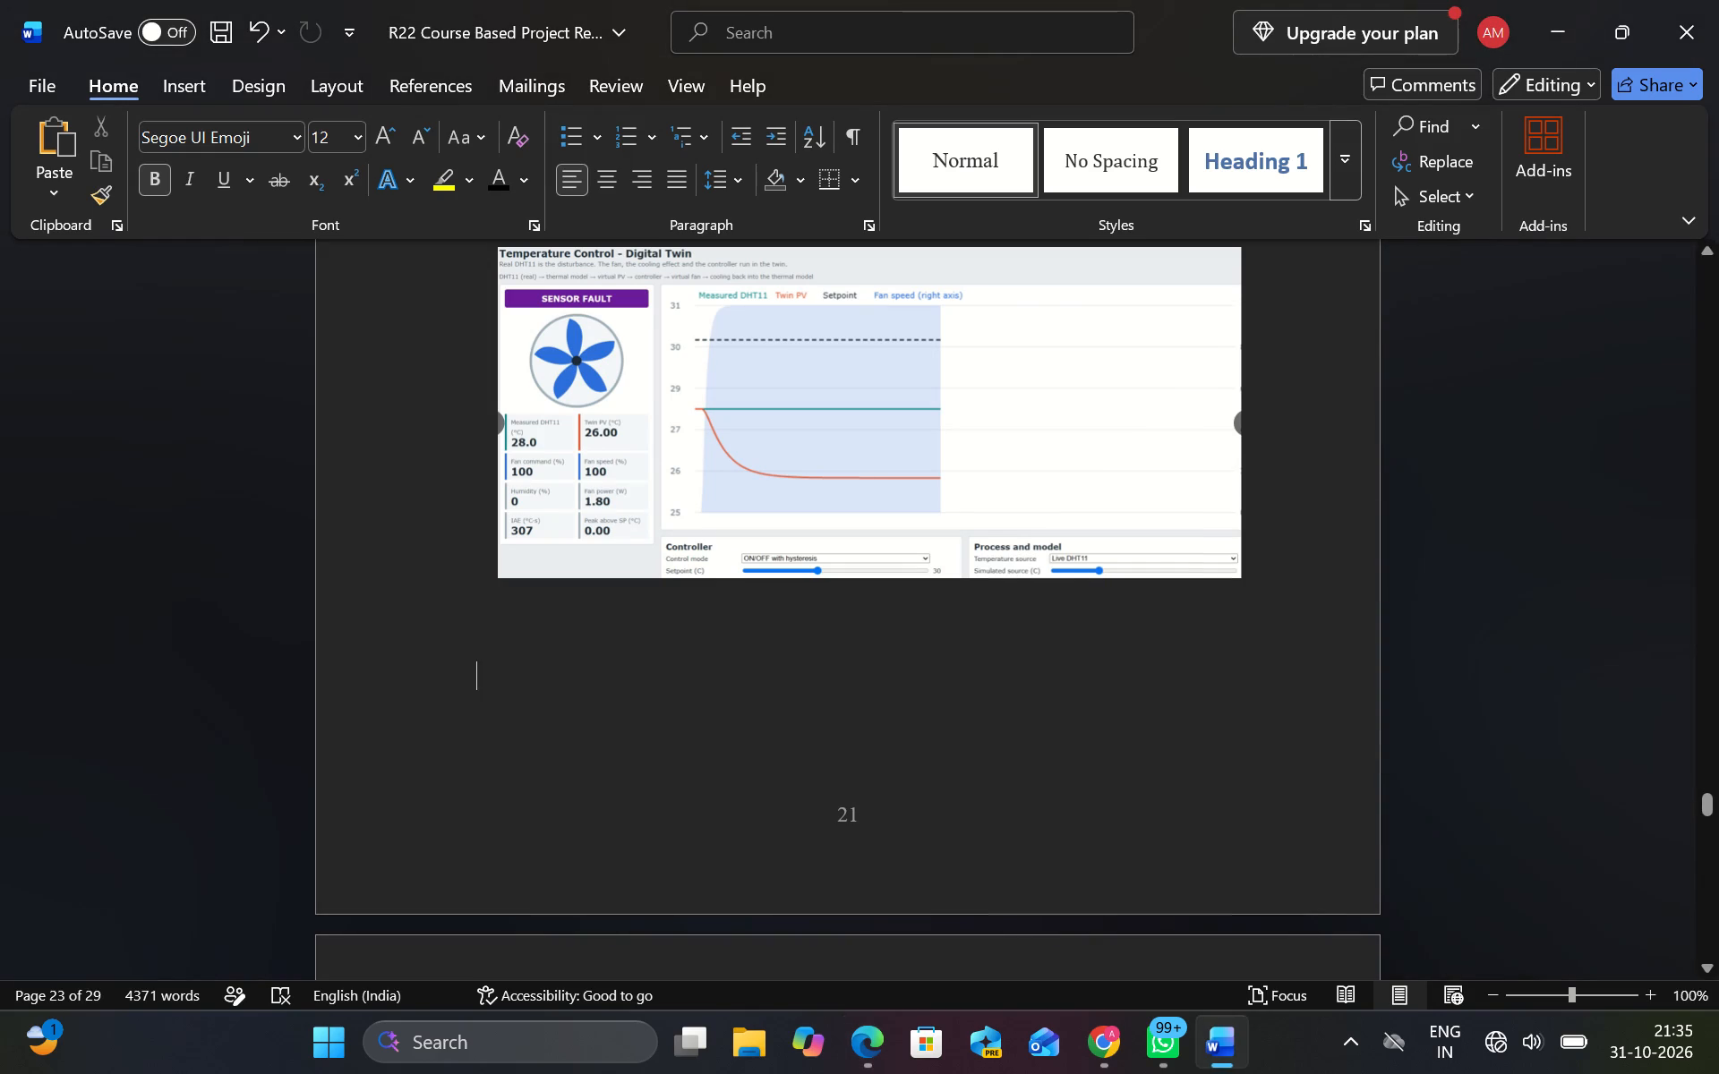
scroll(952, 797, "down", 1)
left_click(800, 644)
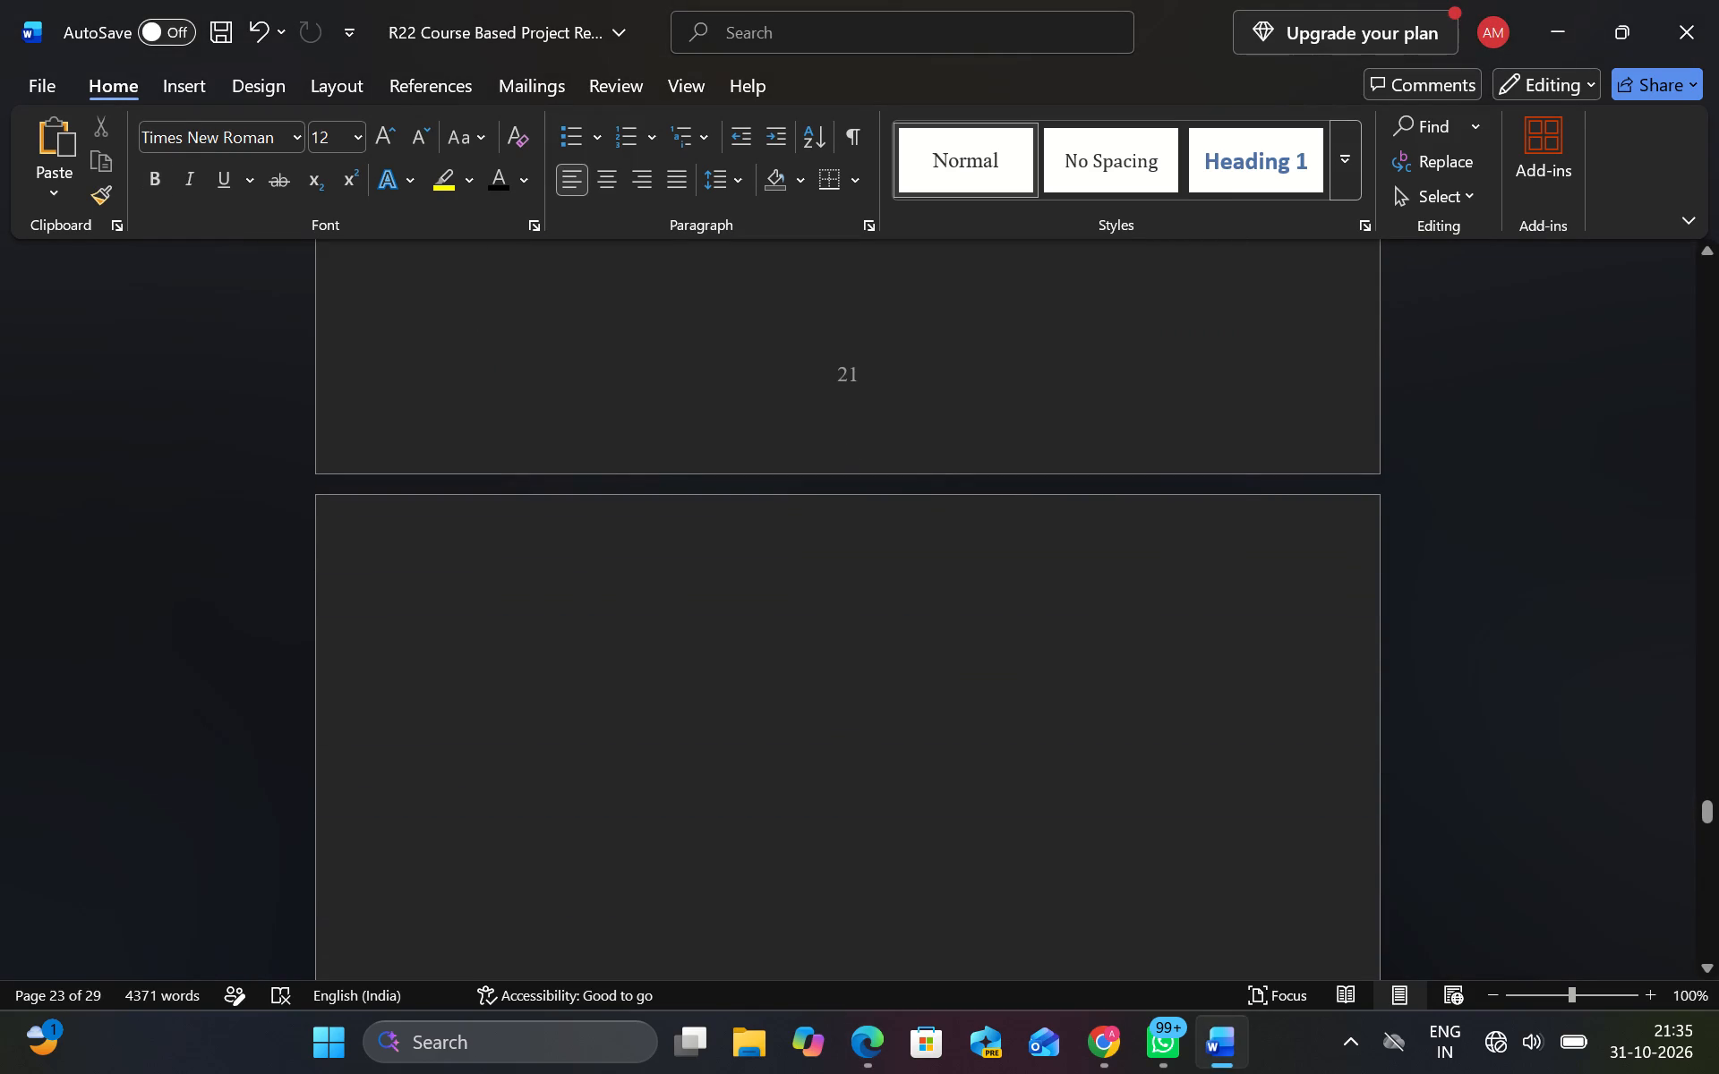
key("ctrl+v")
scroll(800, 644, "down", 3)
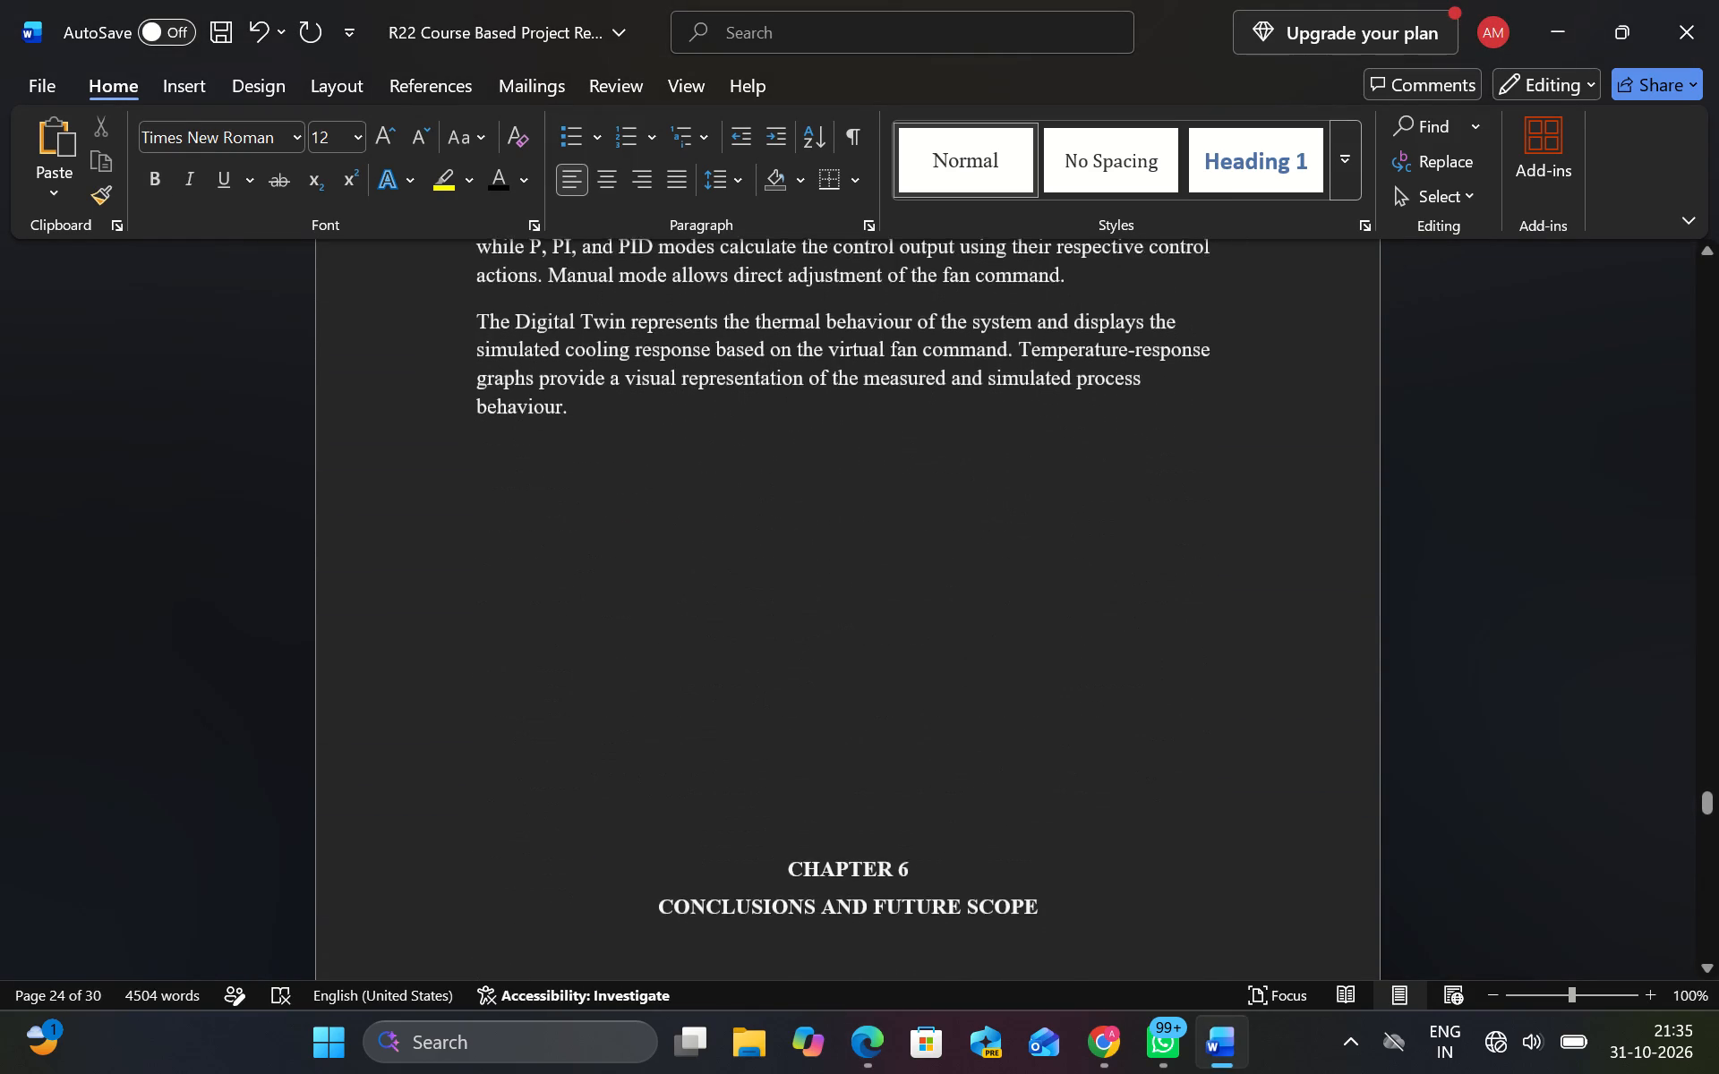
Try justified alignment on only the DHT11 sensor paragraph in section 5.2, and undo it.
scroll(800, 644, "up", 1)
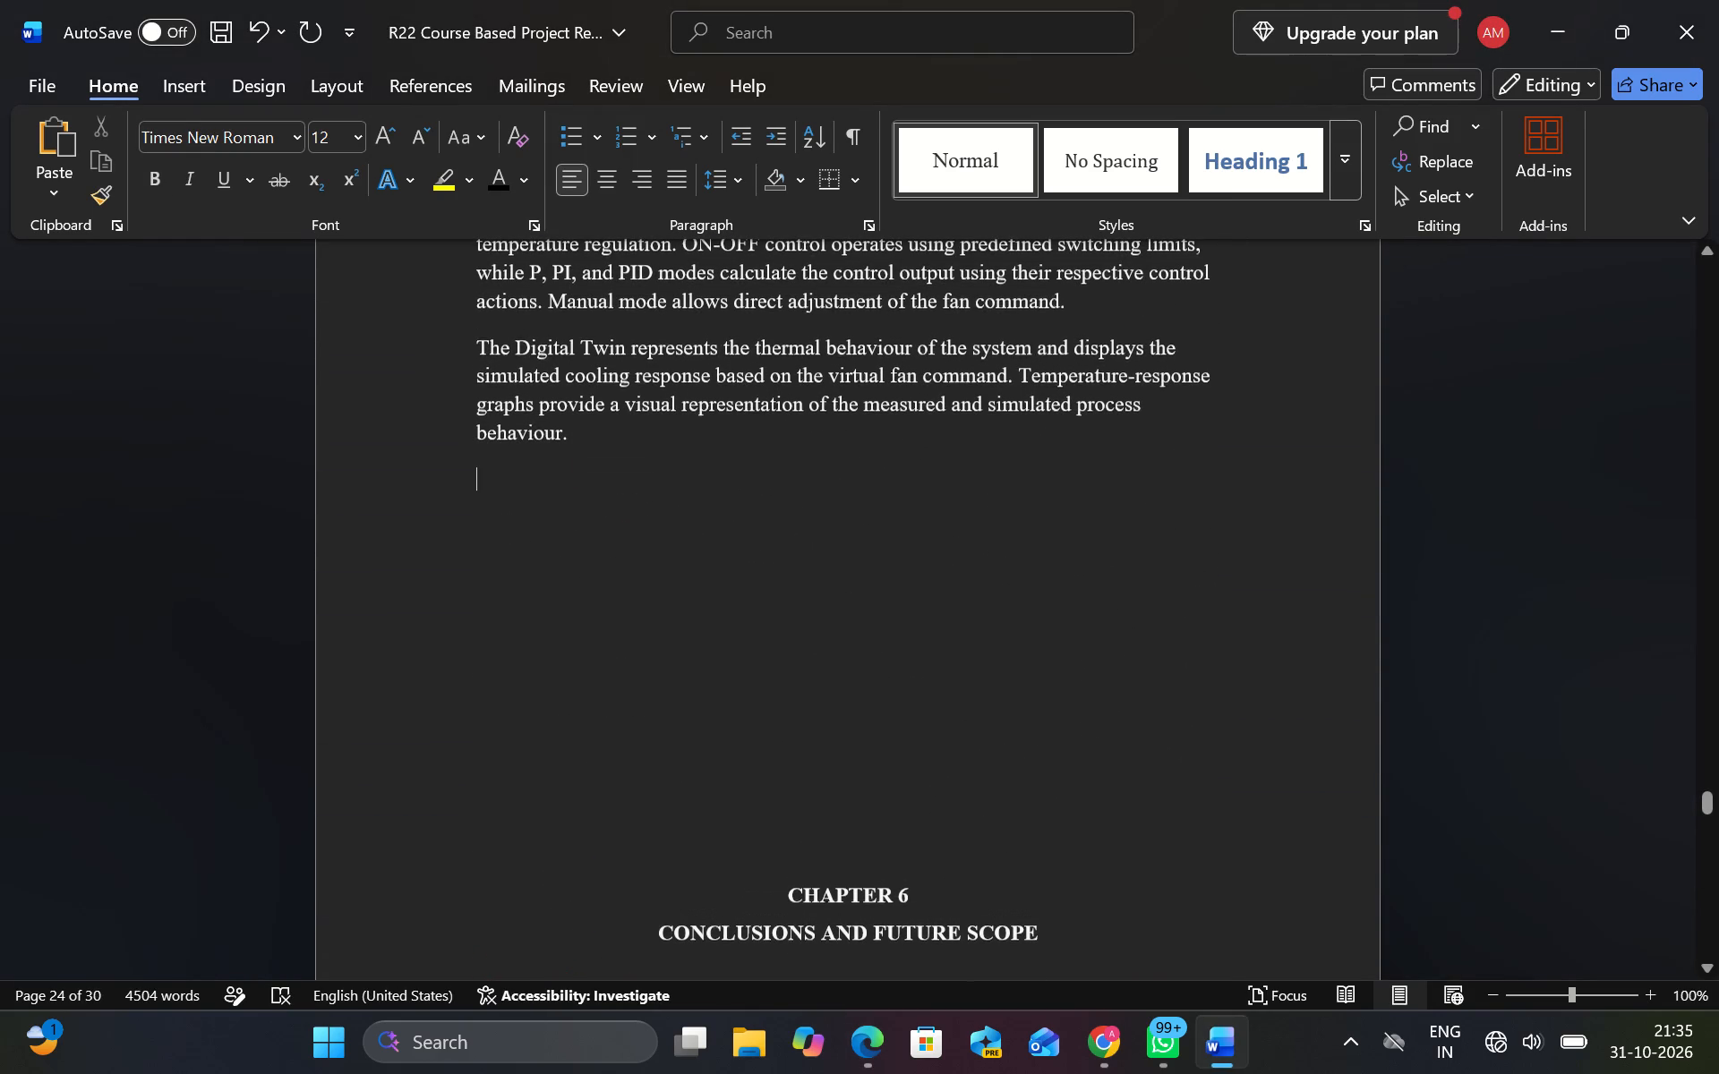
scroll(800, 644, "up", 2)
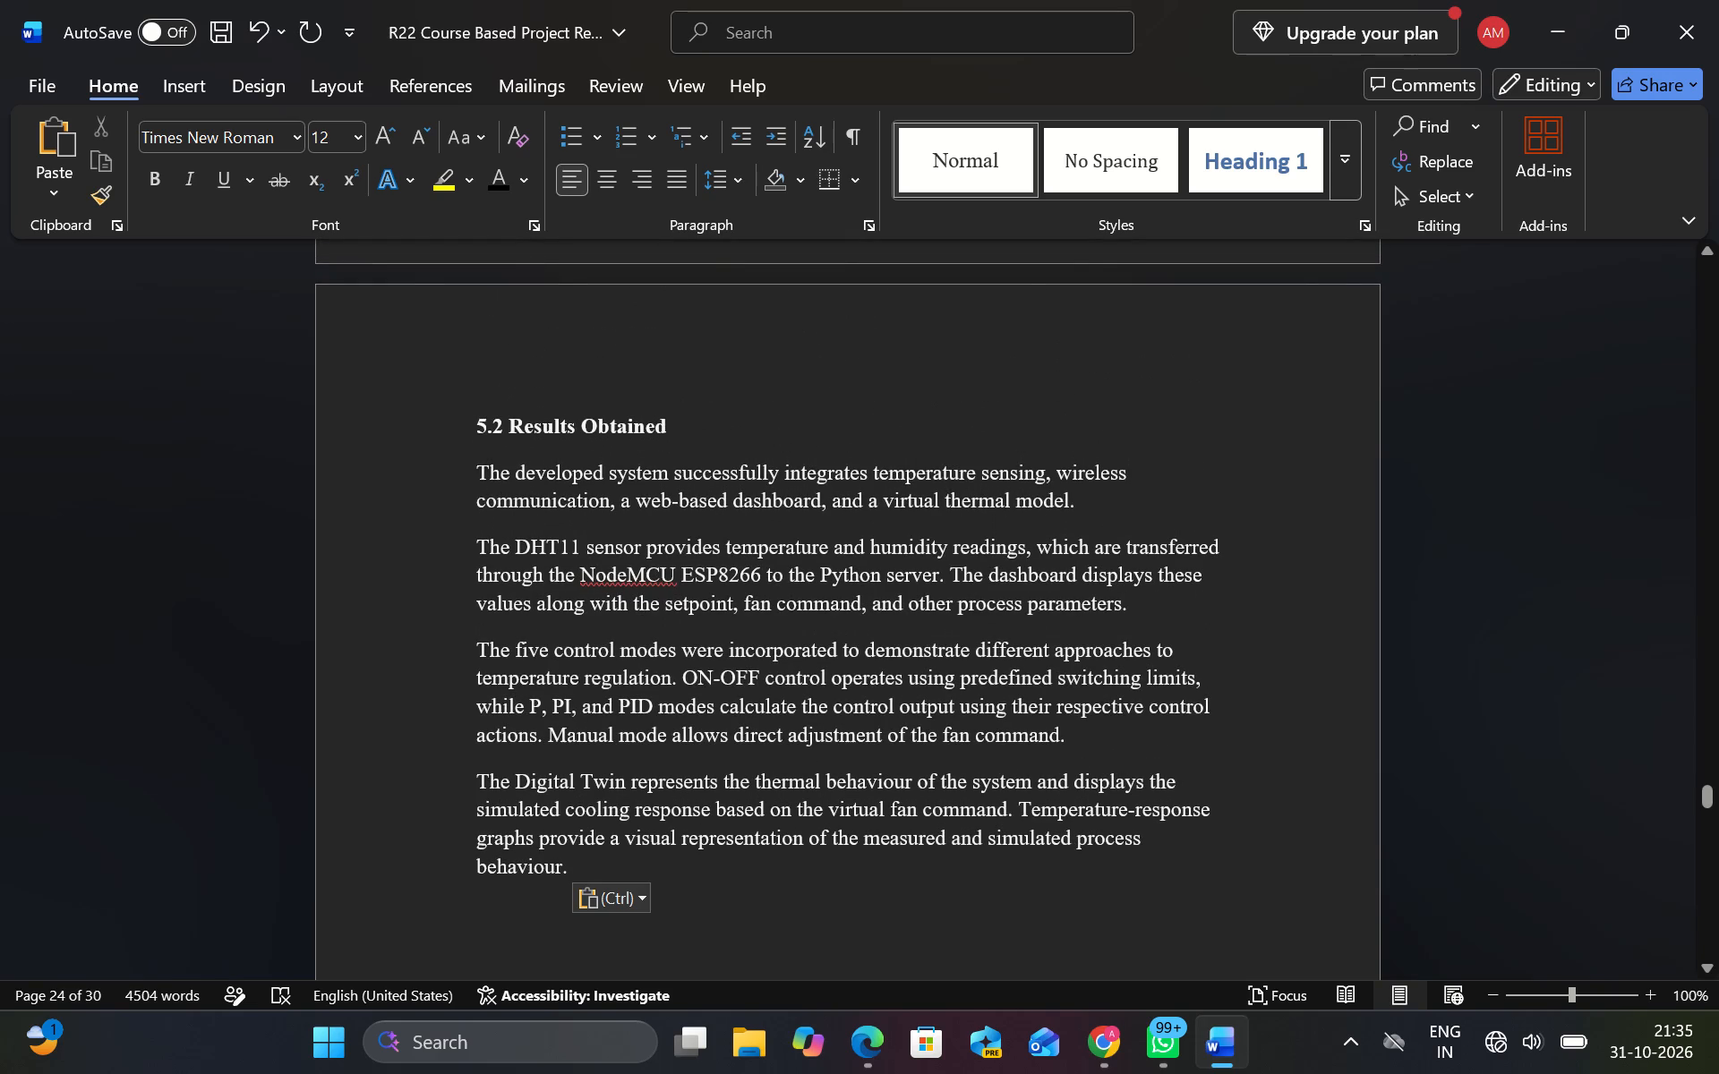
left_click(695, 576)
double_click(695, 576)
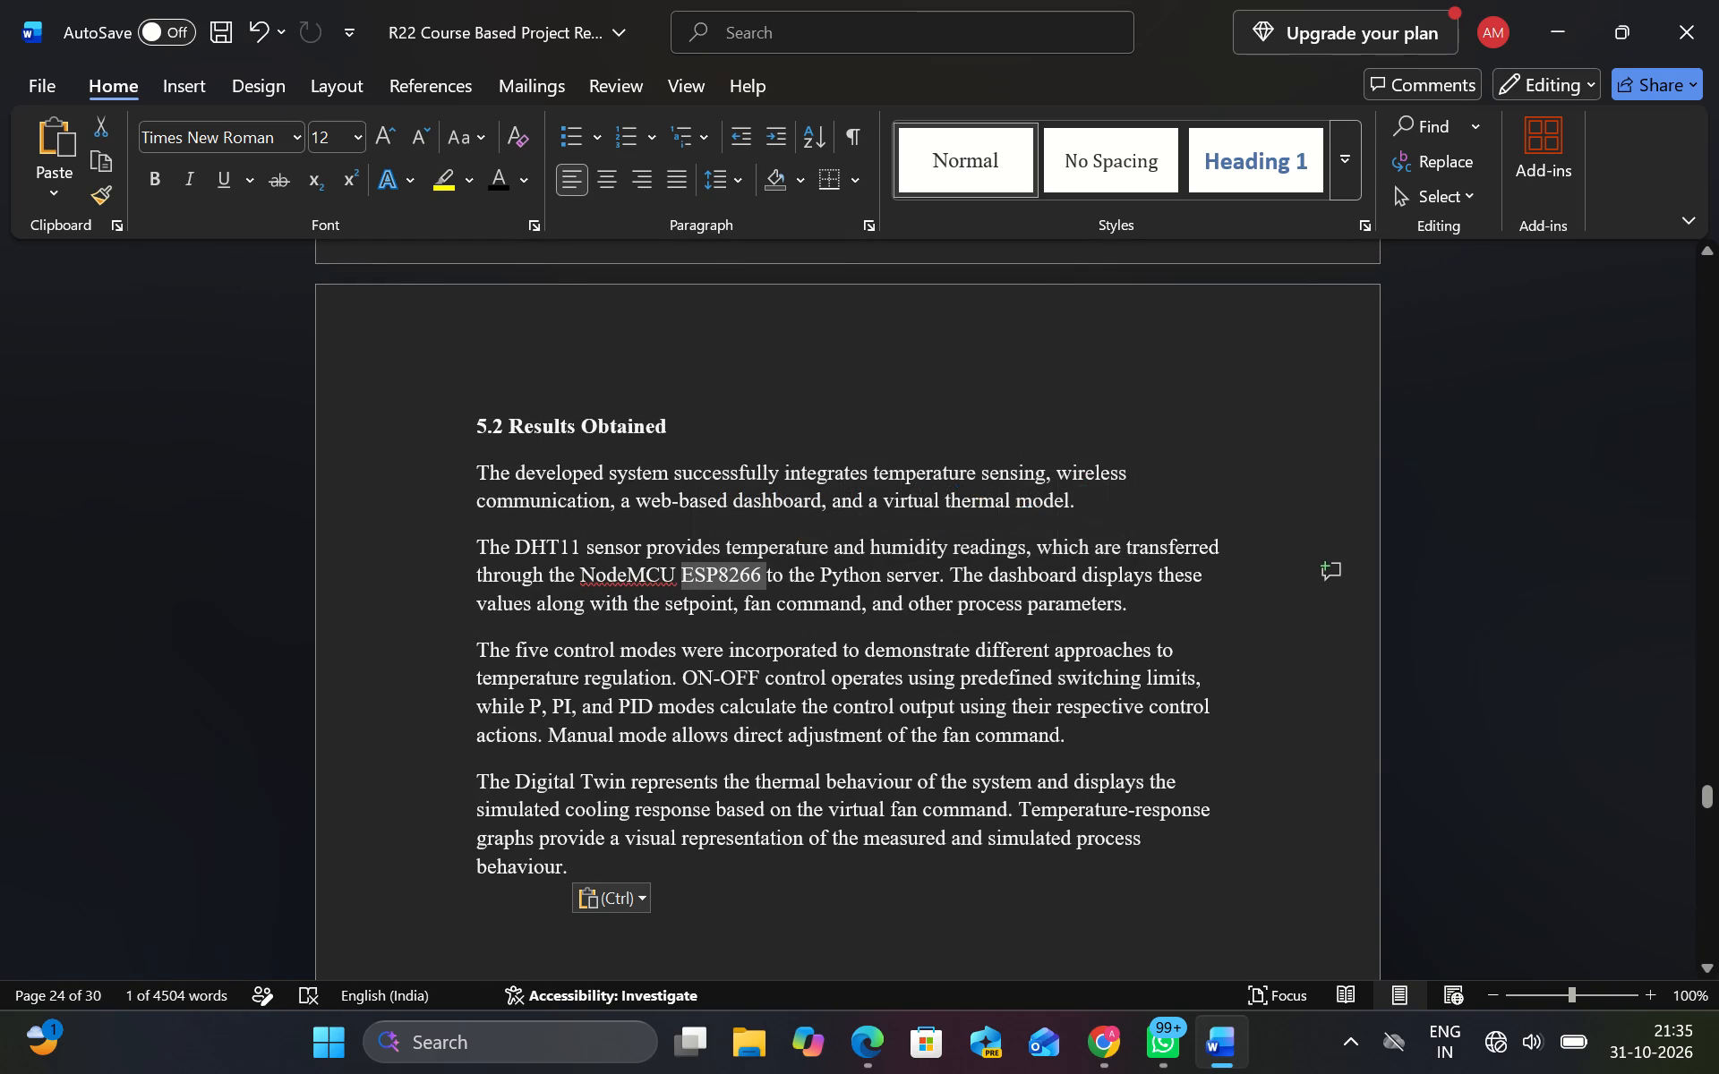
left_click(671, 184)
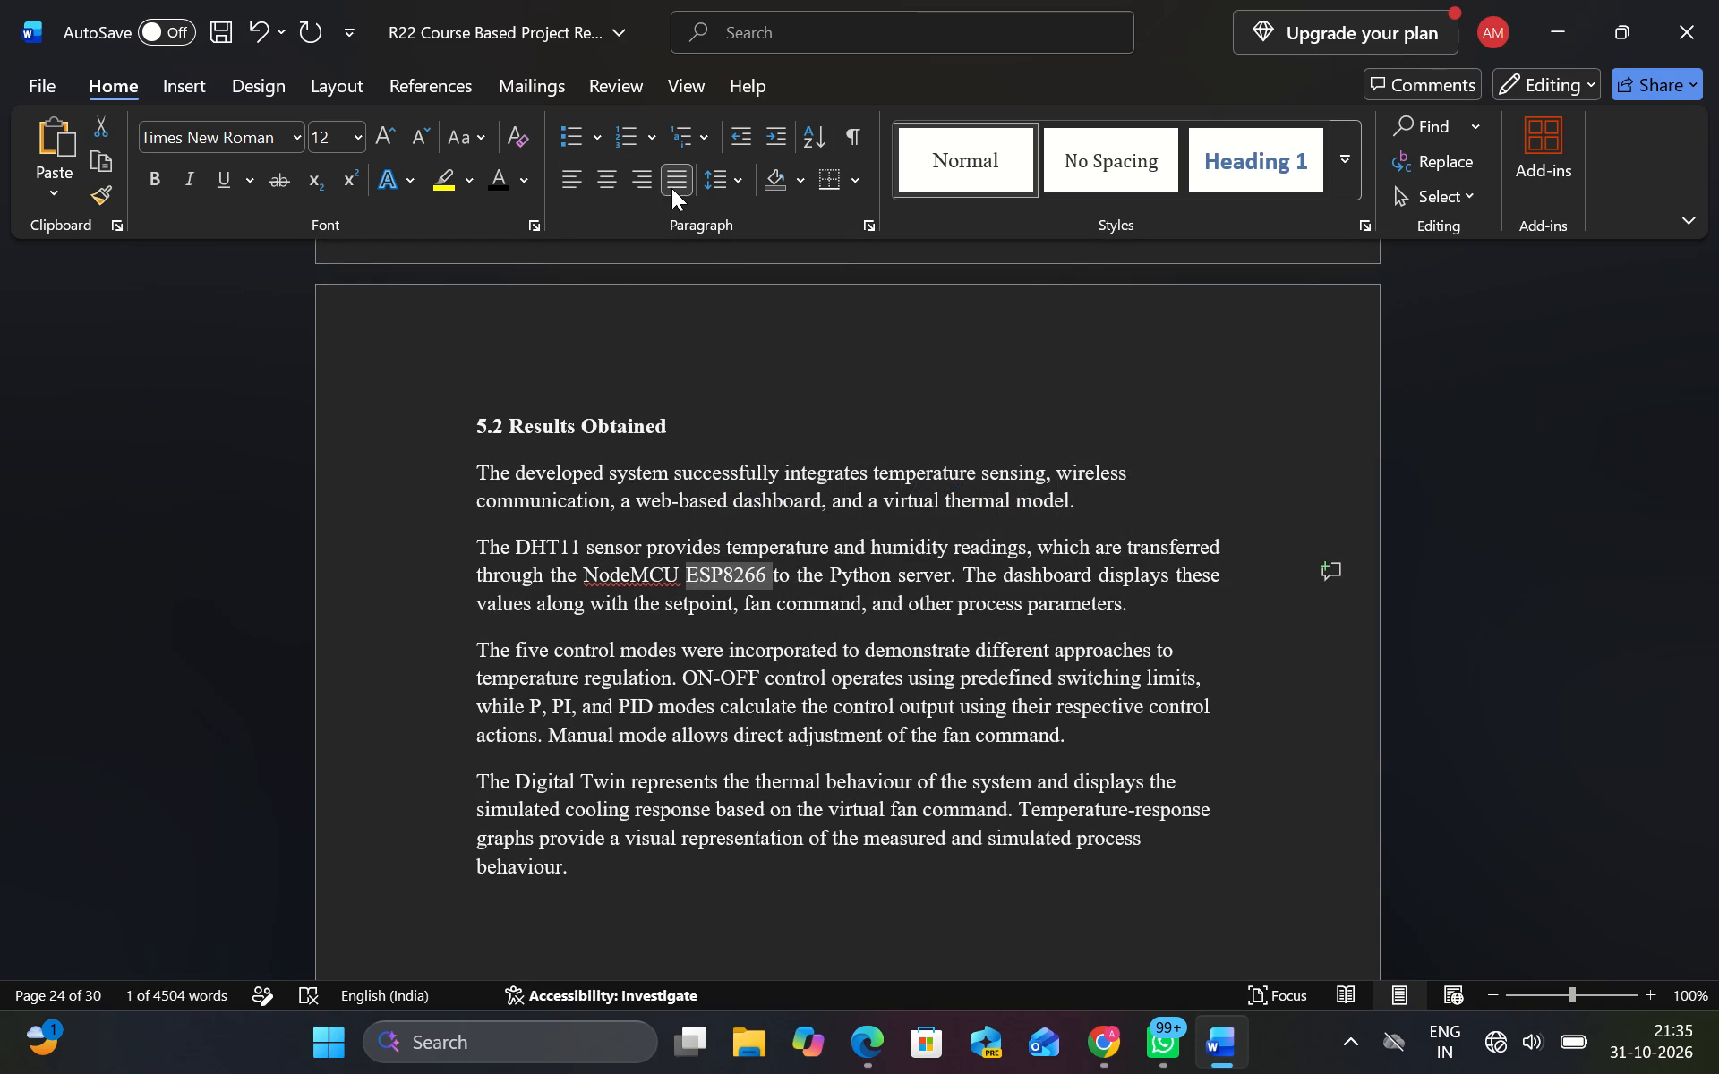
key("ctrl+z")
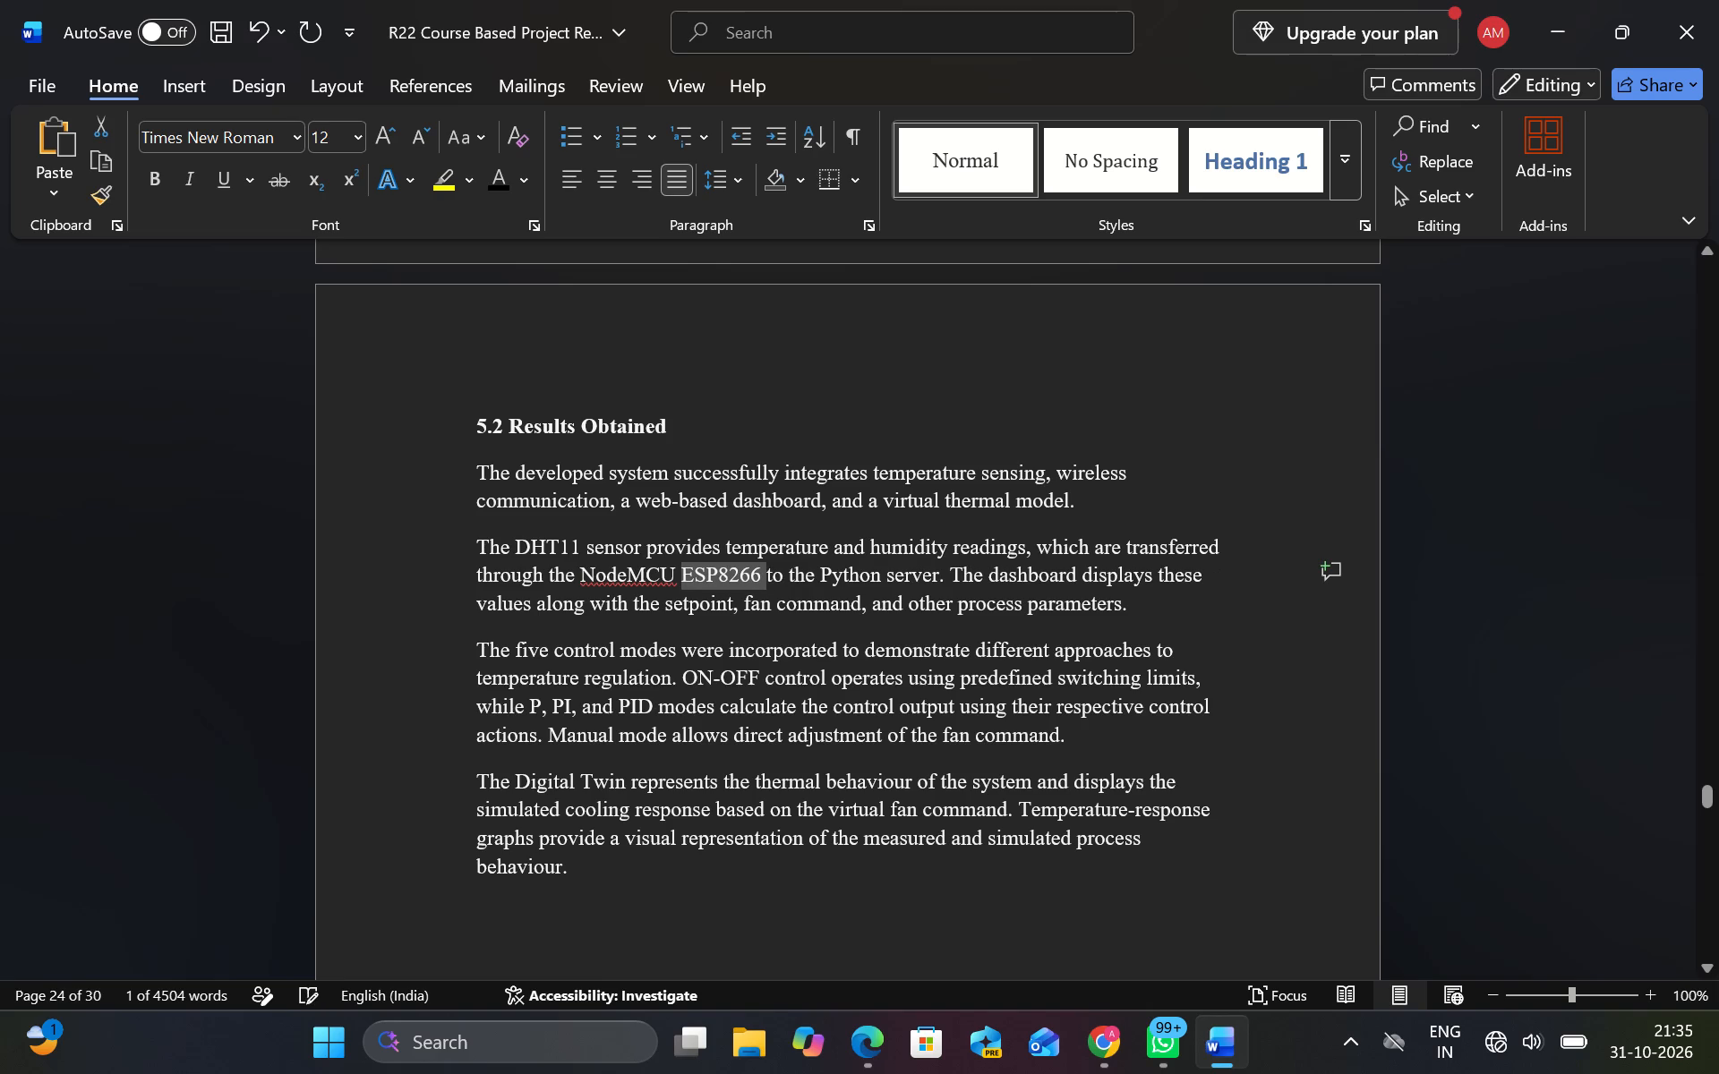
Justify the whole pasted section 5.2, from its heading through the Digital Twin paragraph.
left_click_drag(474, 405, 522, 714)
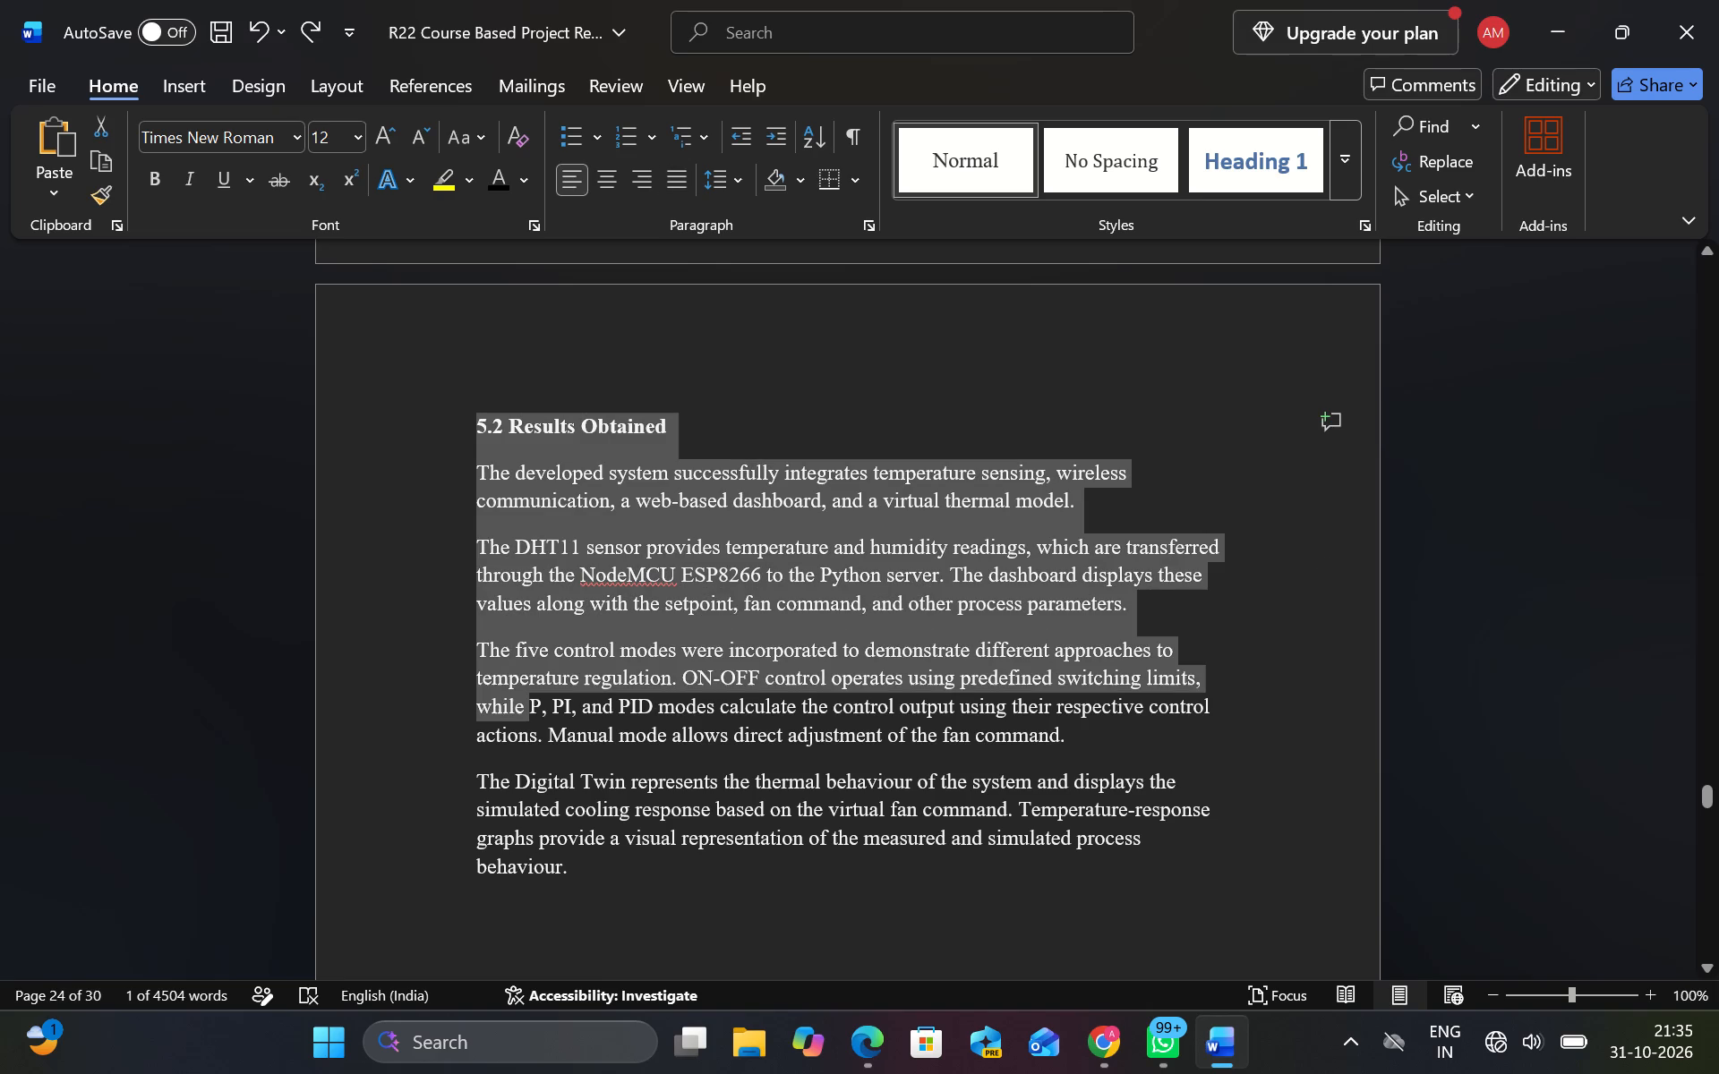
left_click_drag(522, 714, 563, 866)
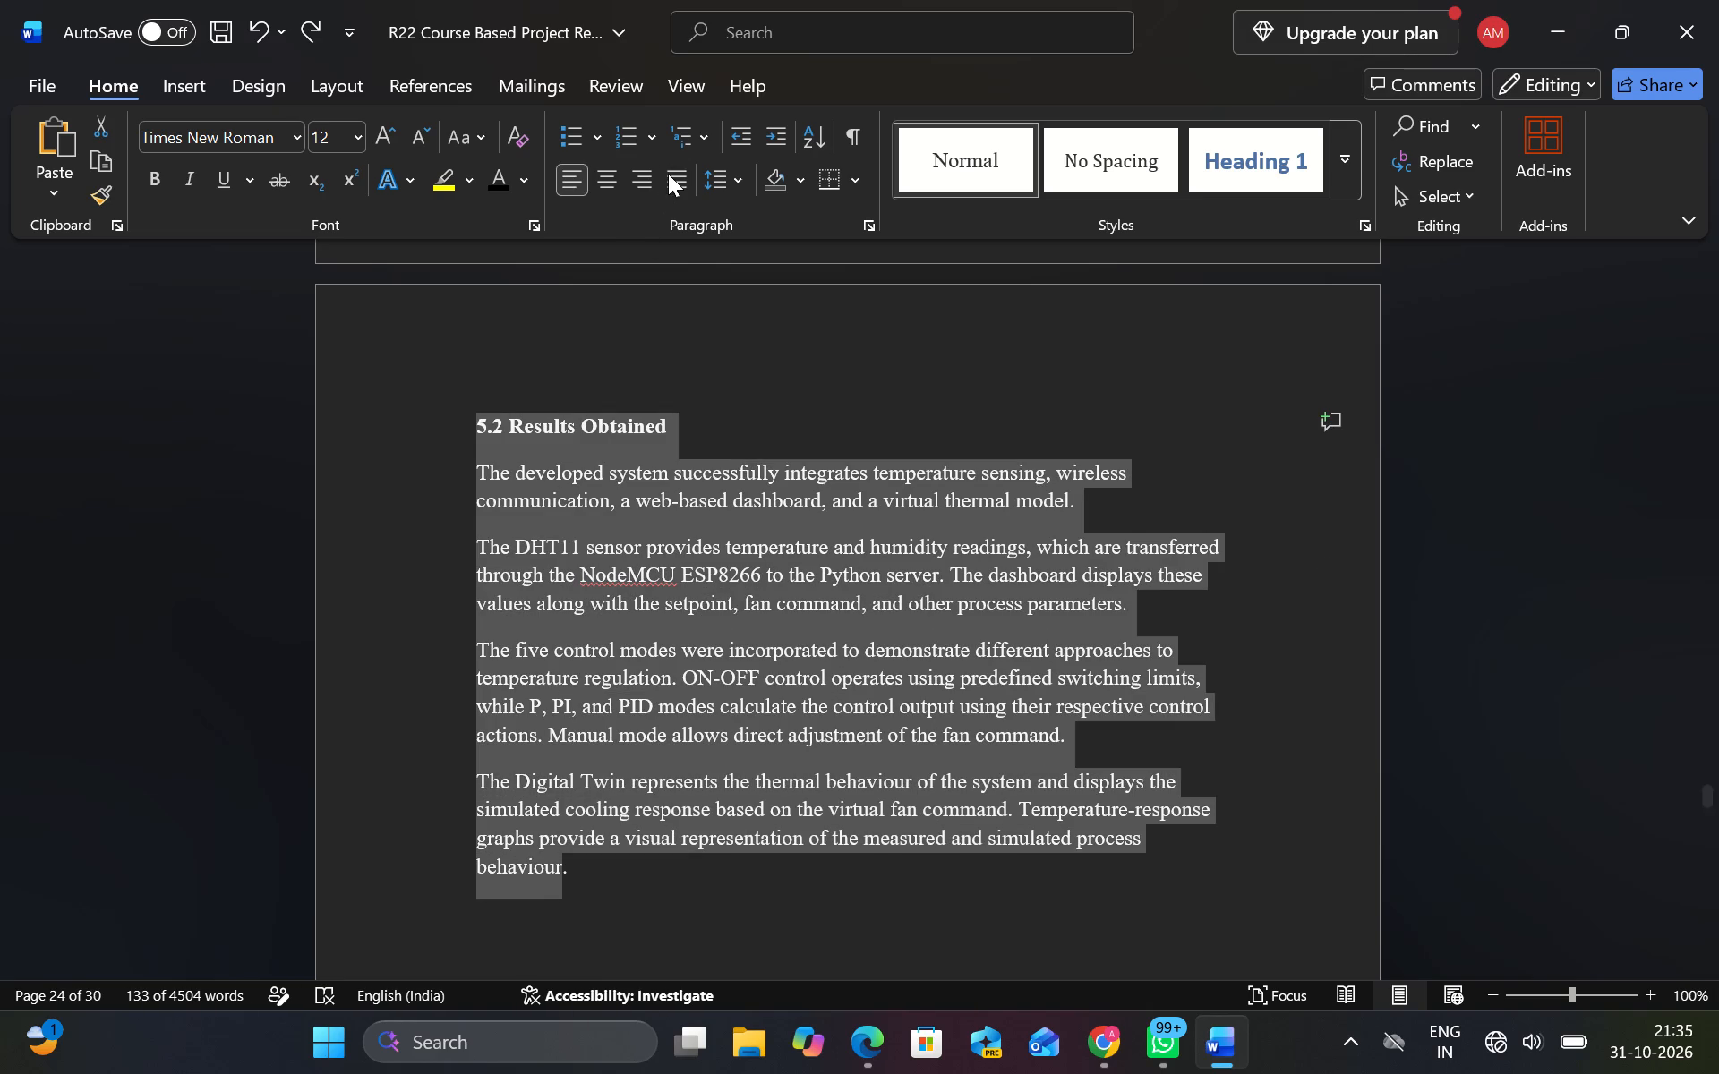
left_click(671, 168)
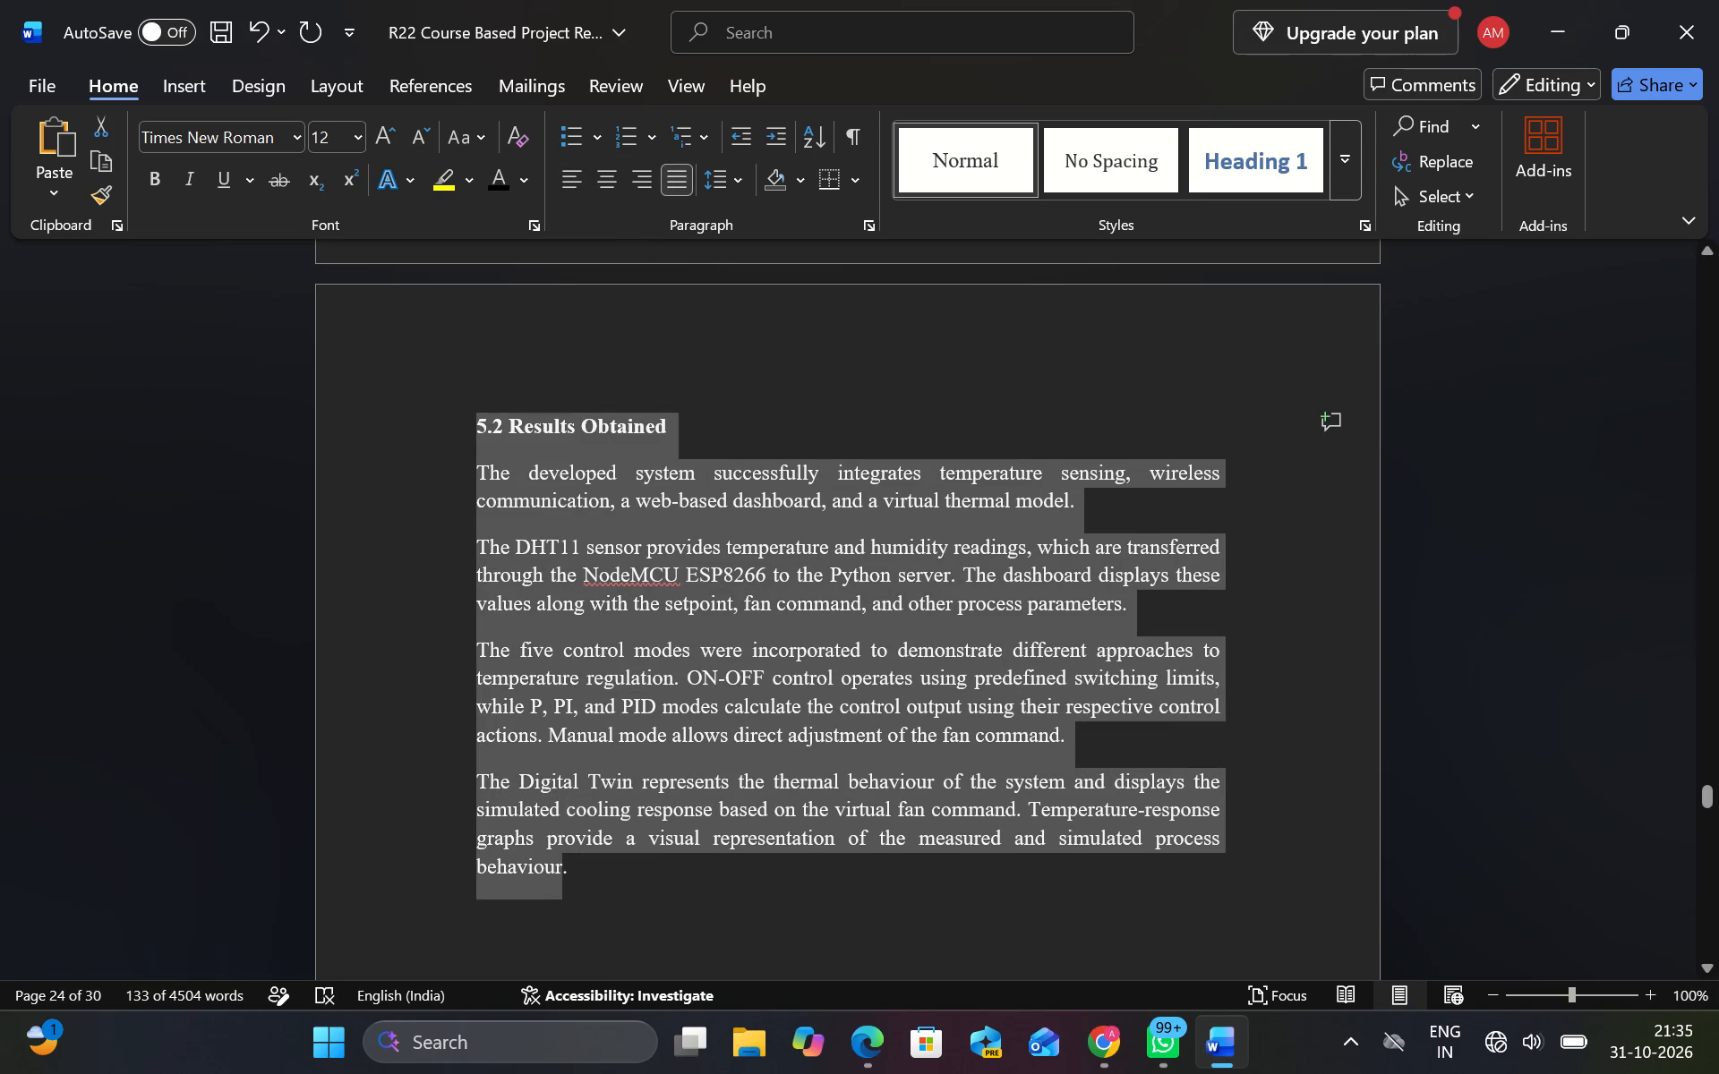
left_click(791, 883)
Review the Chapter 5 pages before section 5.2, including the dashboard image and the section 5.1 text layout.
scroll(791, 883, "up", 3)
scroll(791, 883, "down", 1)
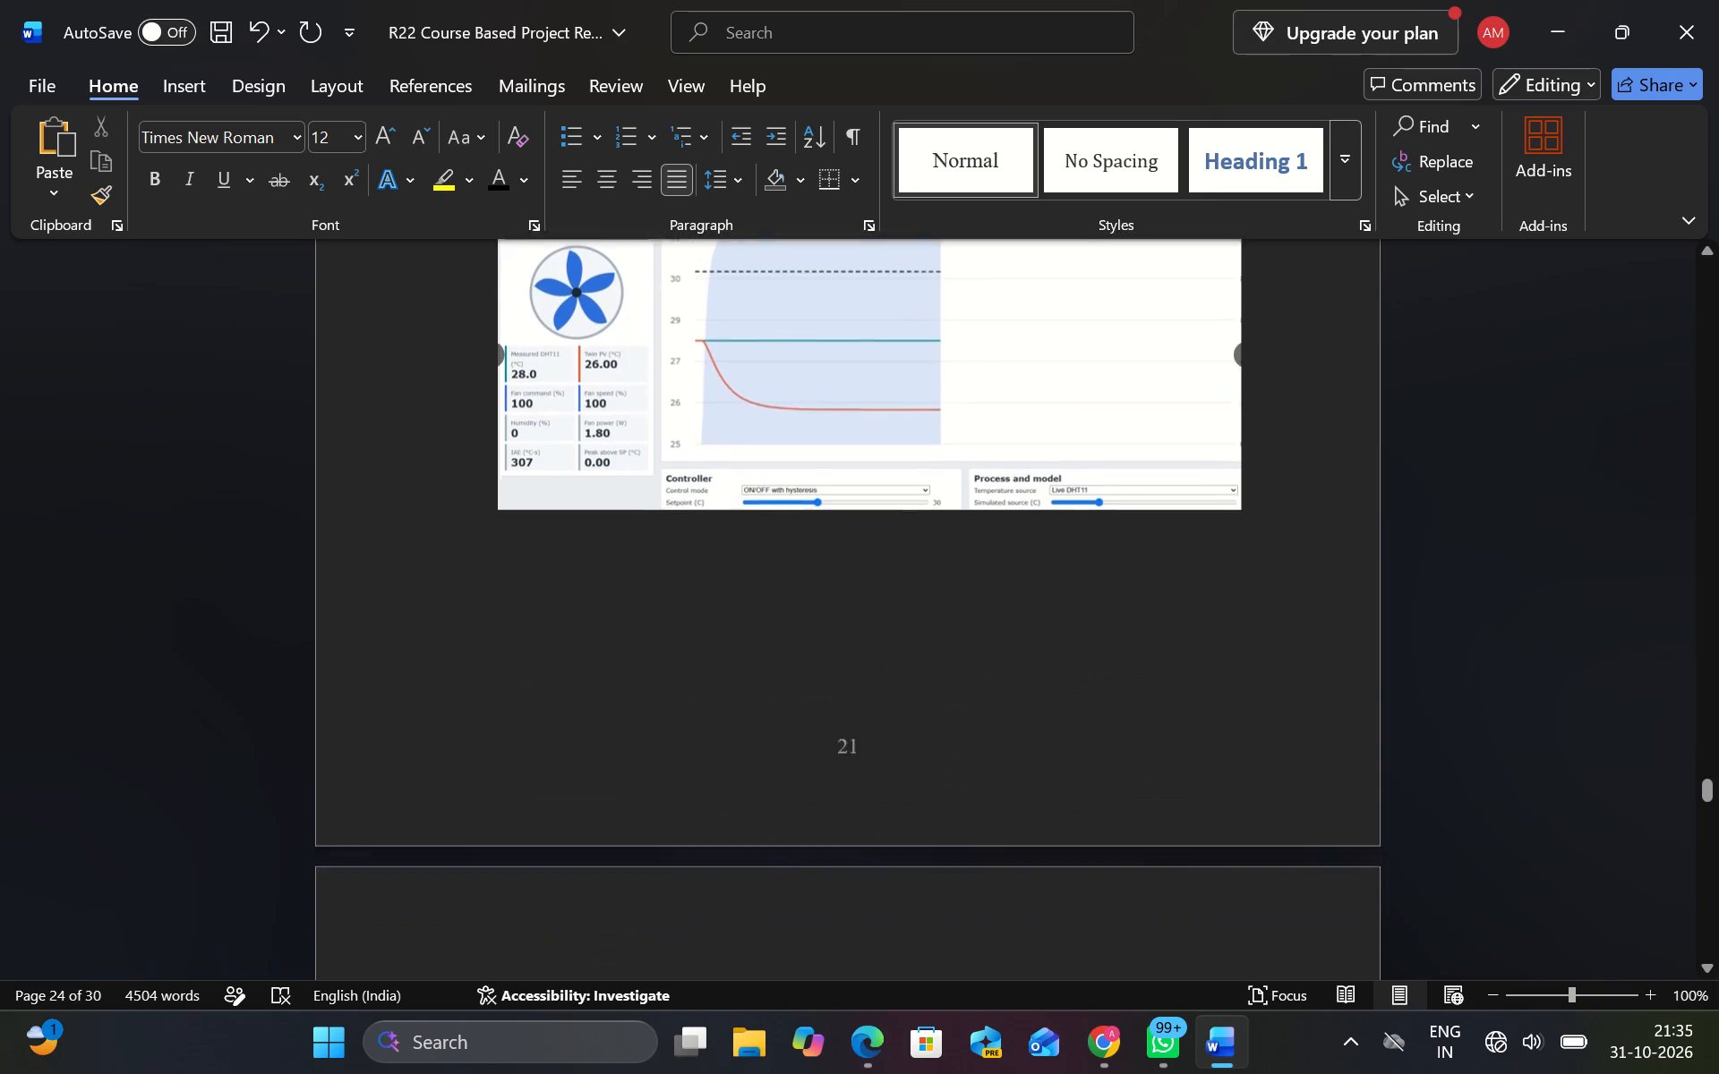
scroll(791, 883, "down", 1)
scroll(791, 883, "up", 2)
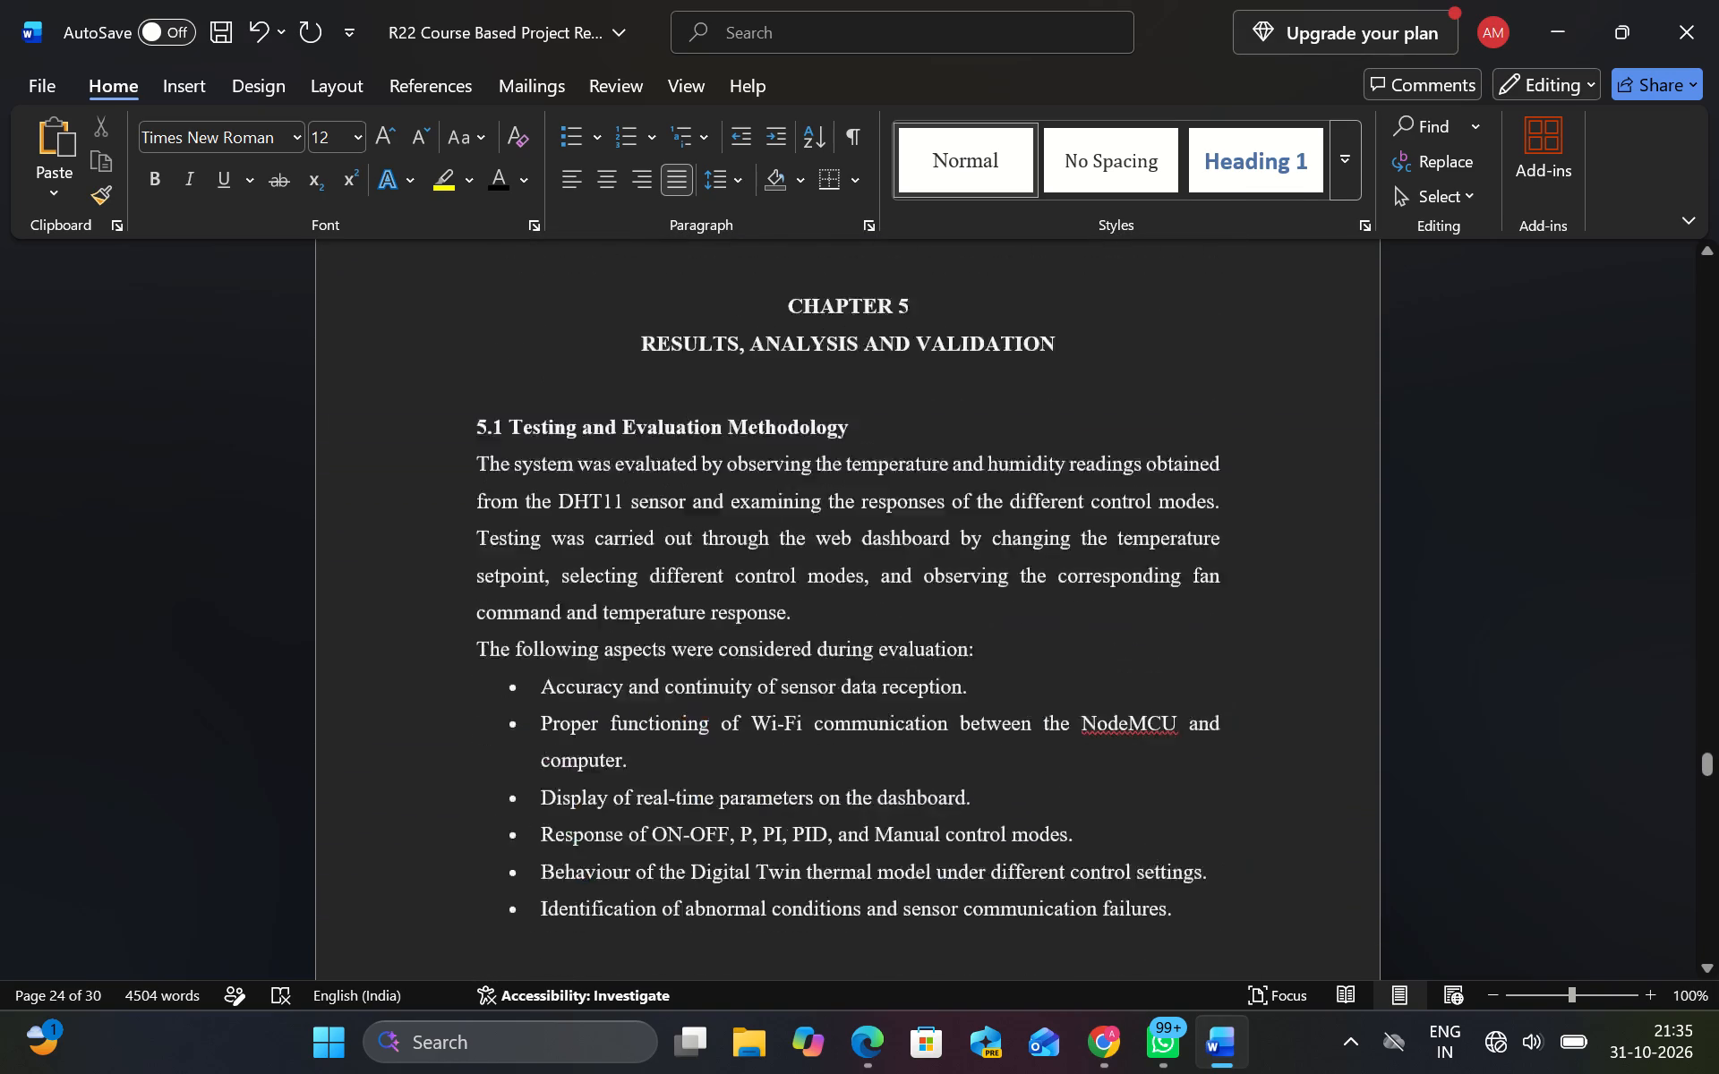
scroll(791, 883, "up", 1)
scroll(791, 883, "down", 2)
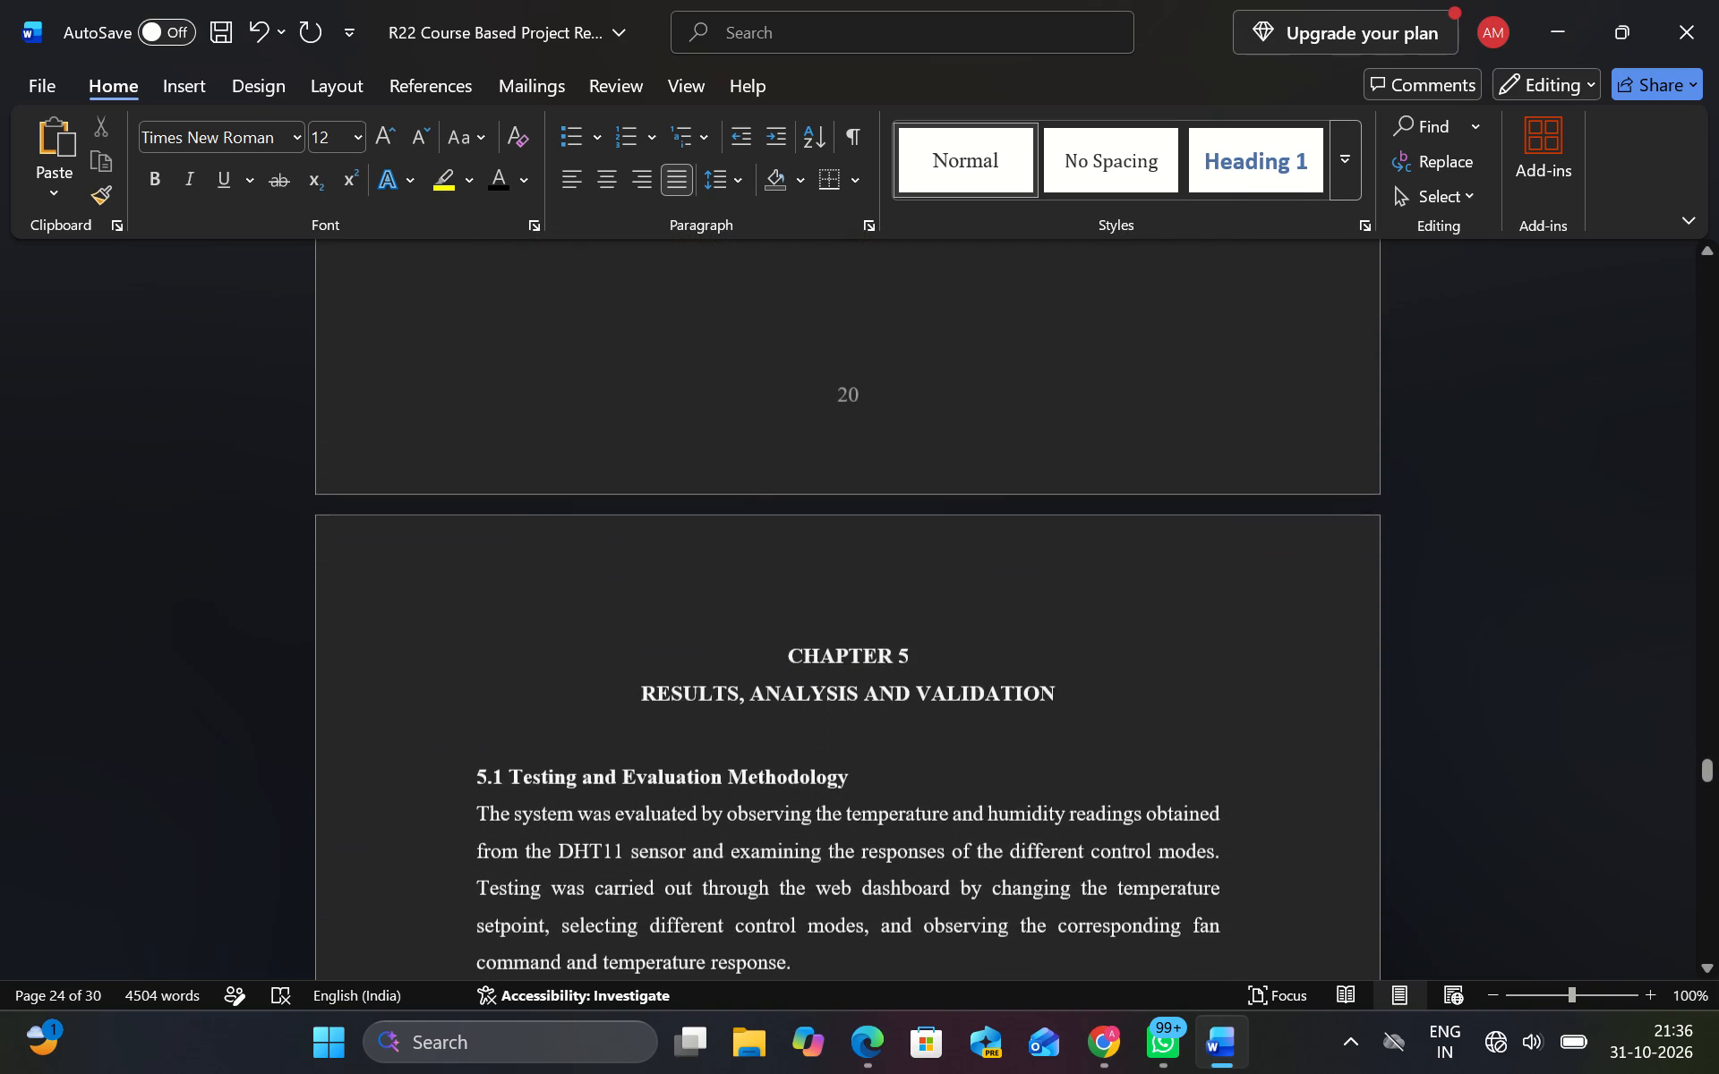
Check the section 5.1 paragraph's formatting and review the pages from there through section 5.2 to the start of Chapter 6.
scroll(791, 883, "down", 1)
left_click_drag(515, 794, 697, 940)
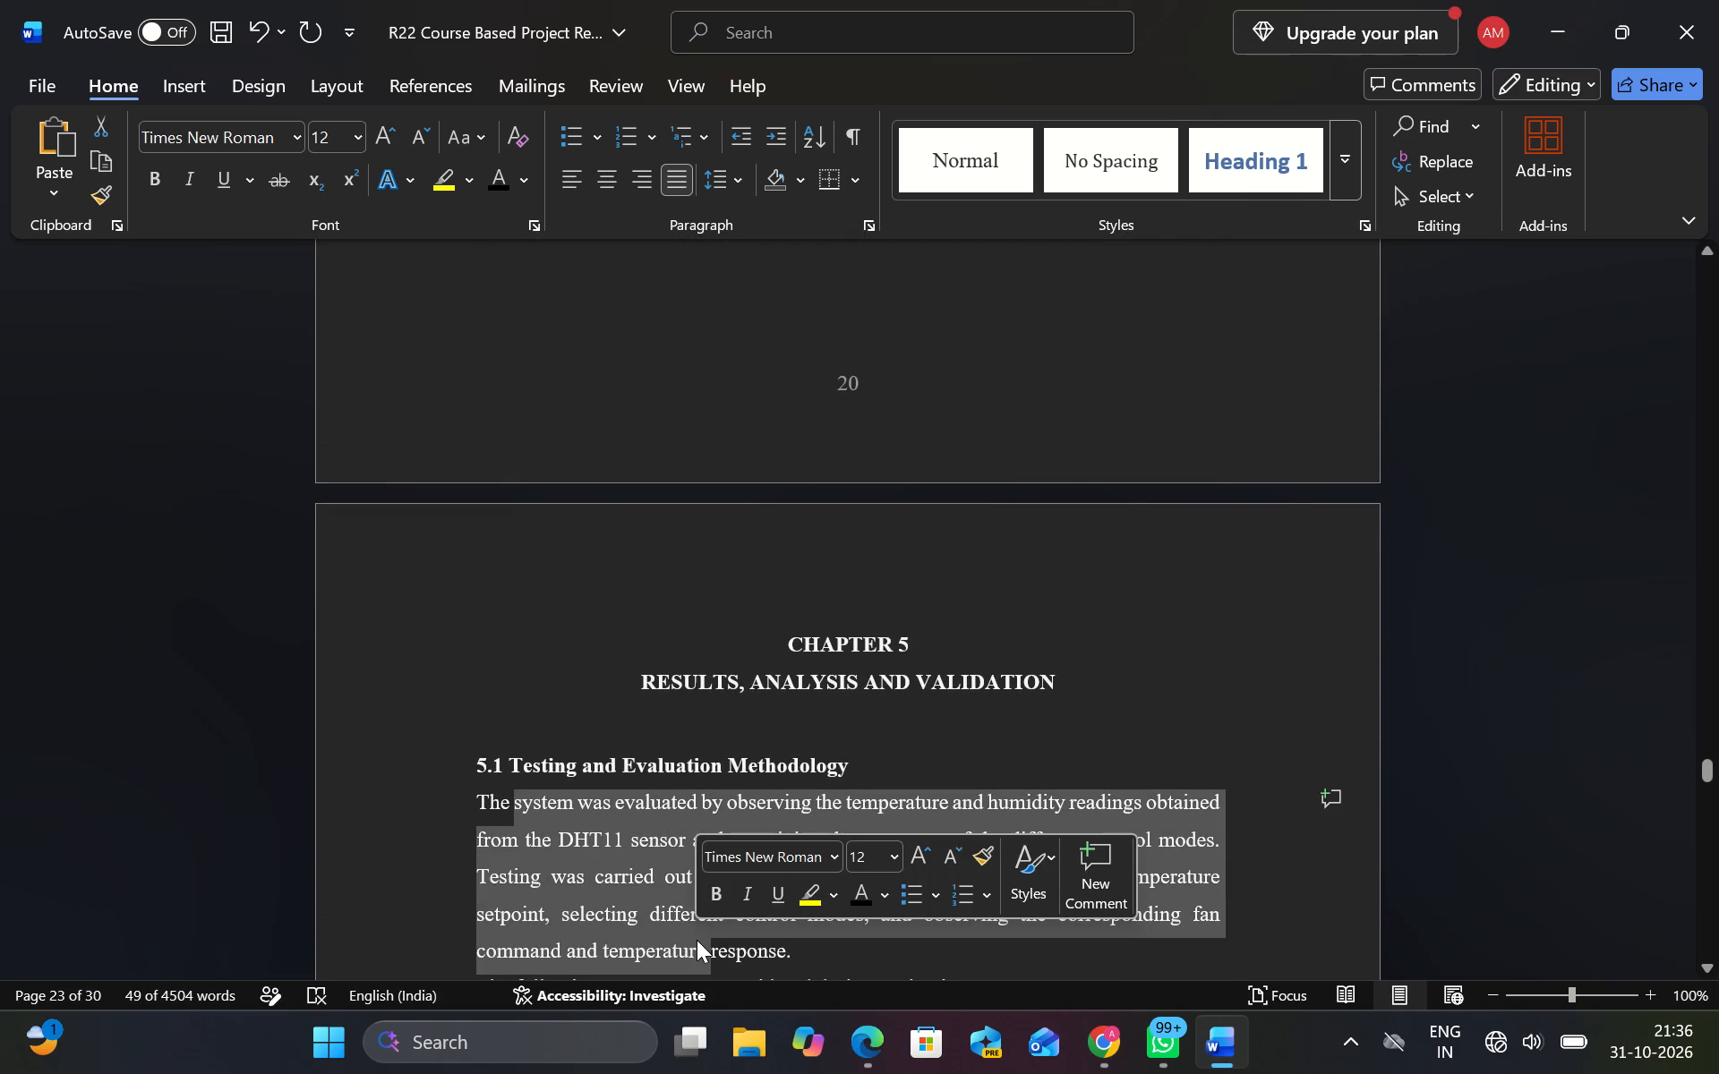
left_click(378, 640)
scroll(378, 640, "down", 4)
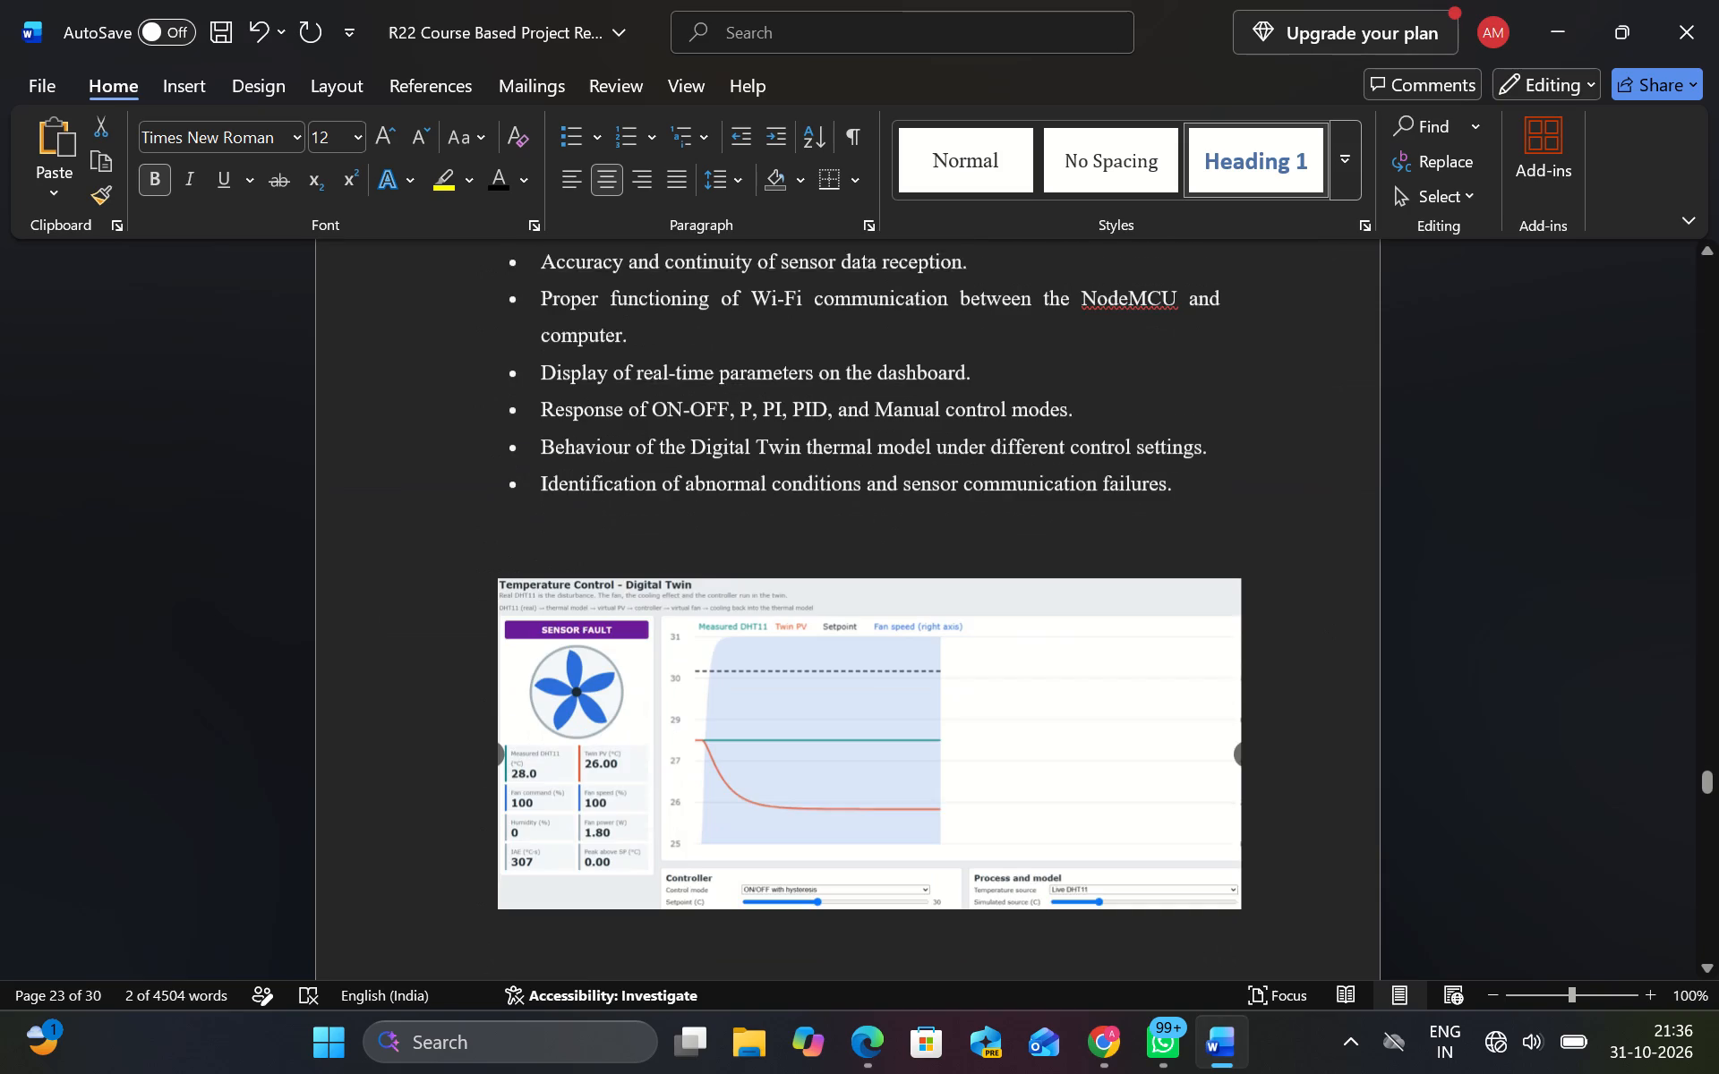
scroll(378, 640, "down", 2)
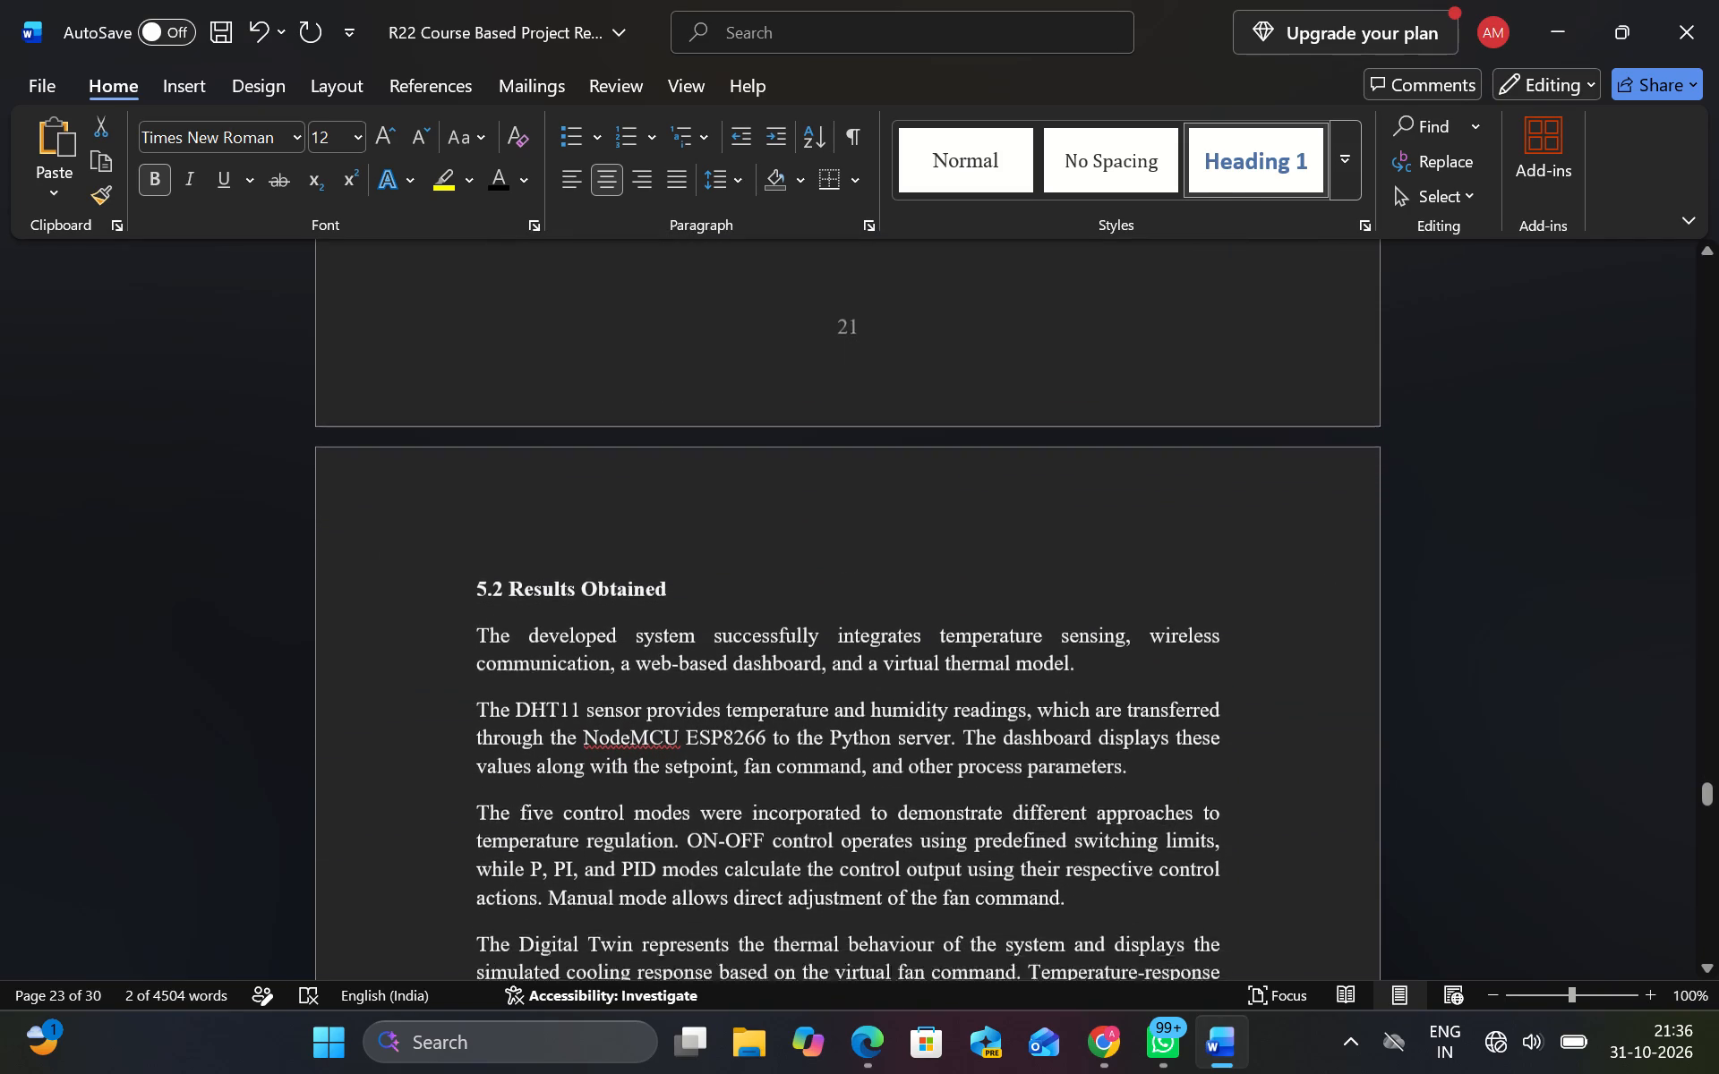
scroll(378, 640, "down", 2)
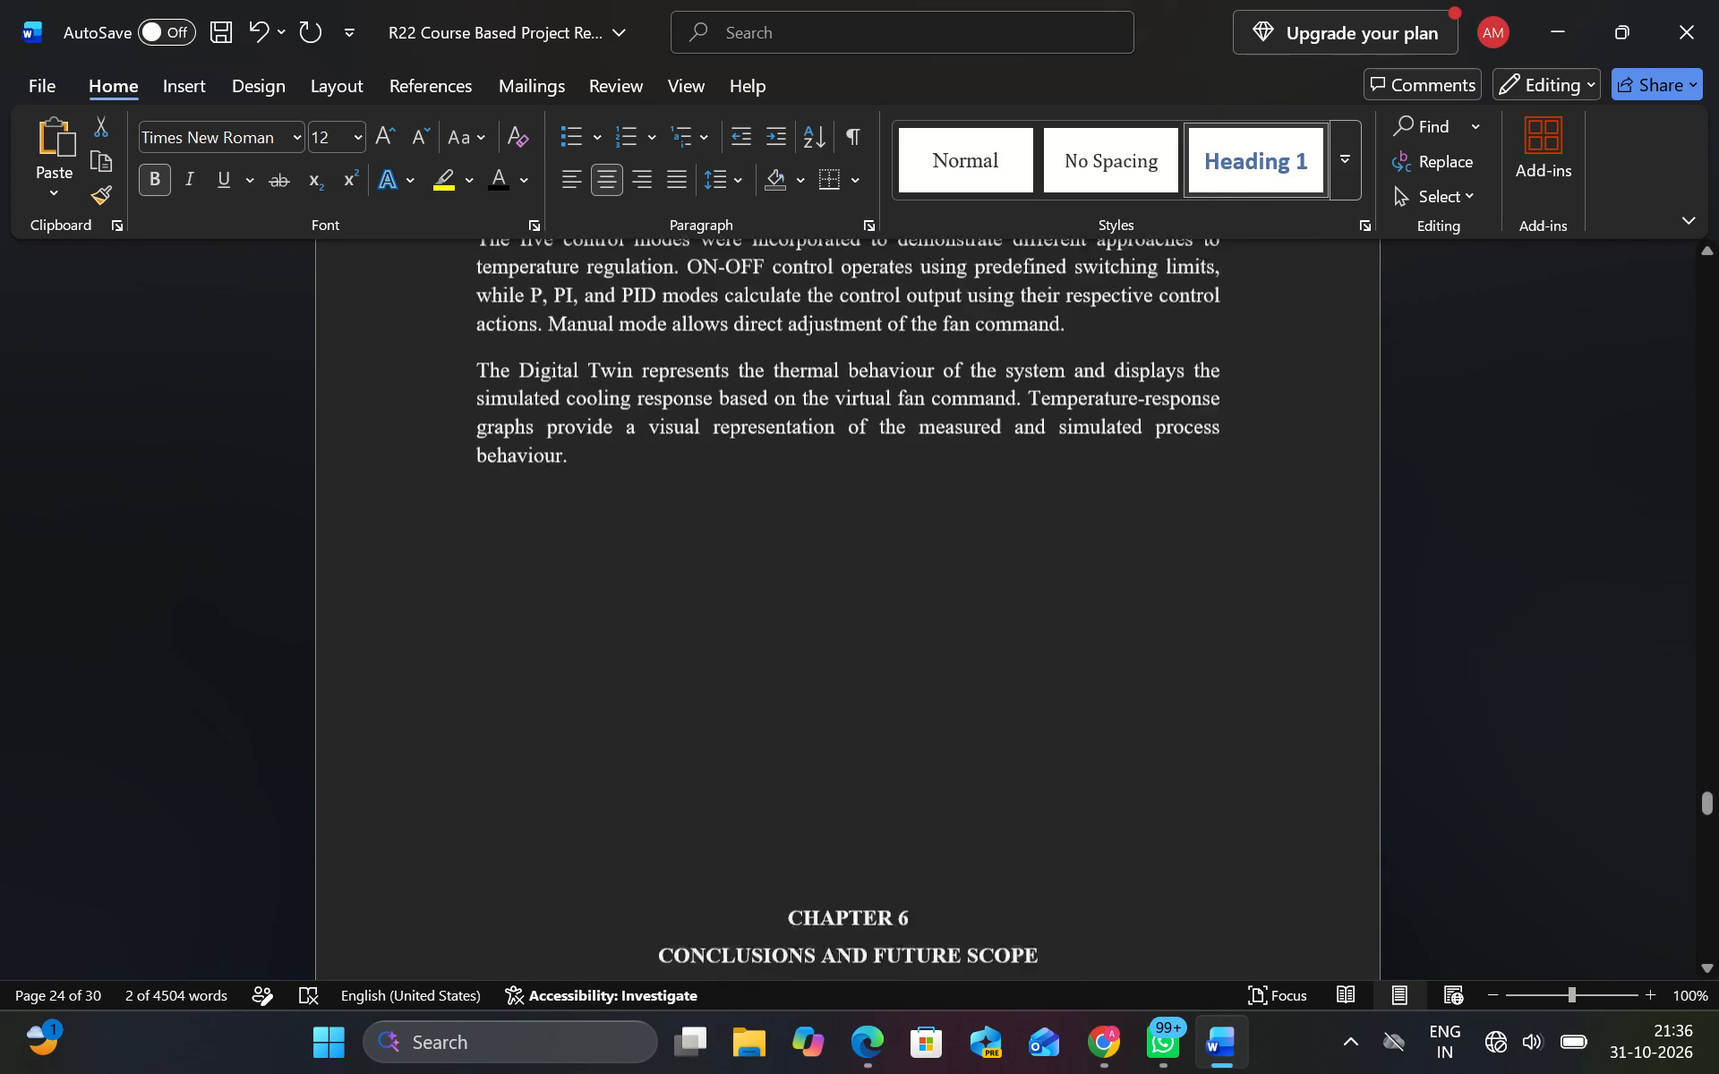
scroll(378, 640, "down", 4)
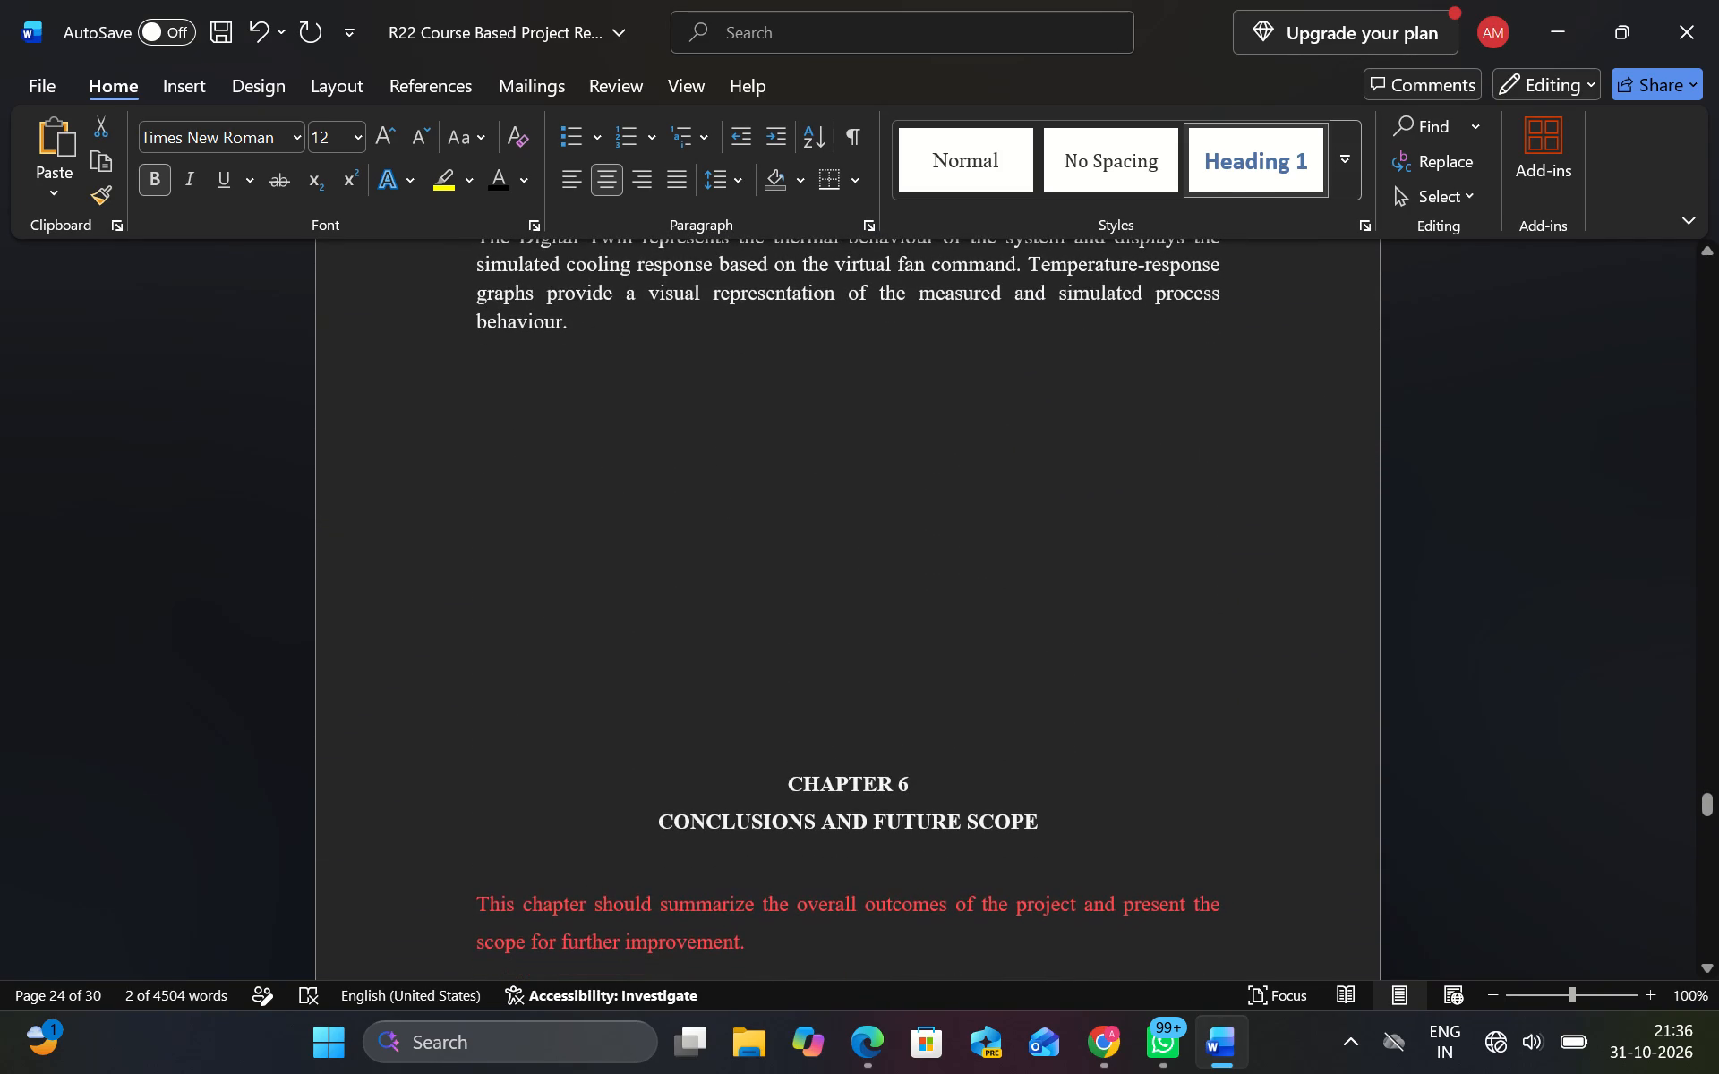
scroll(378, 640, "up", 1)
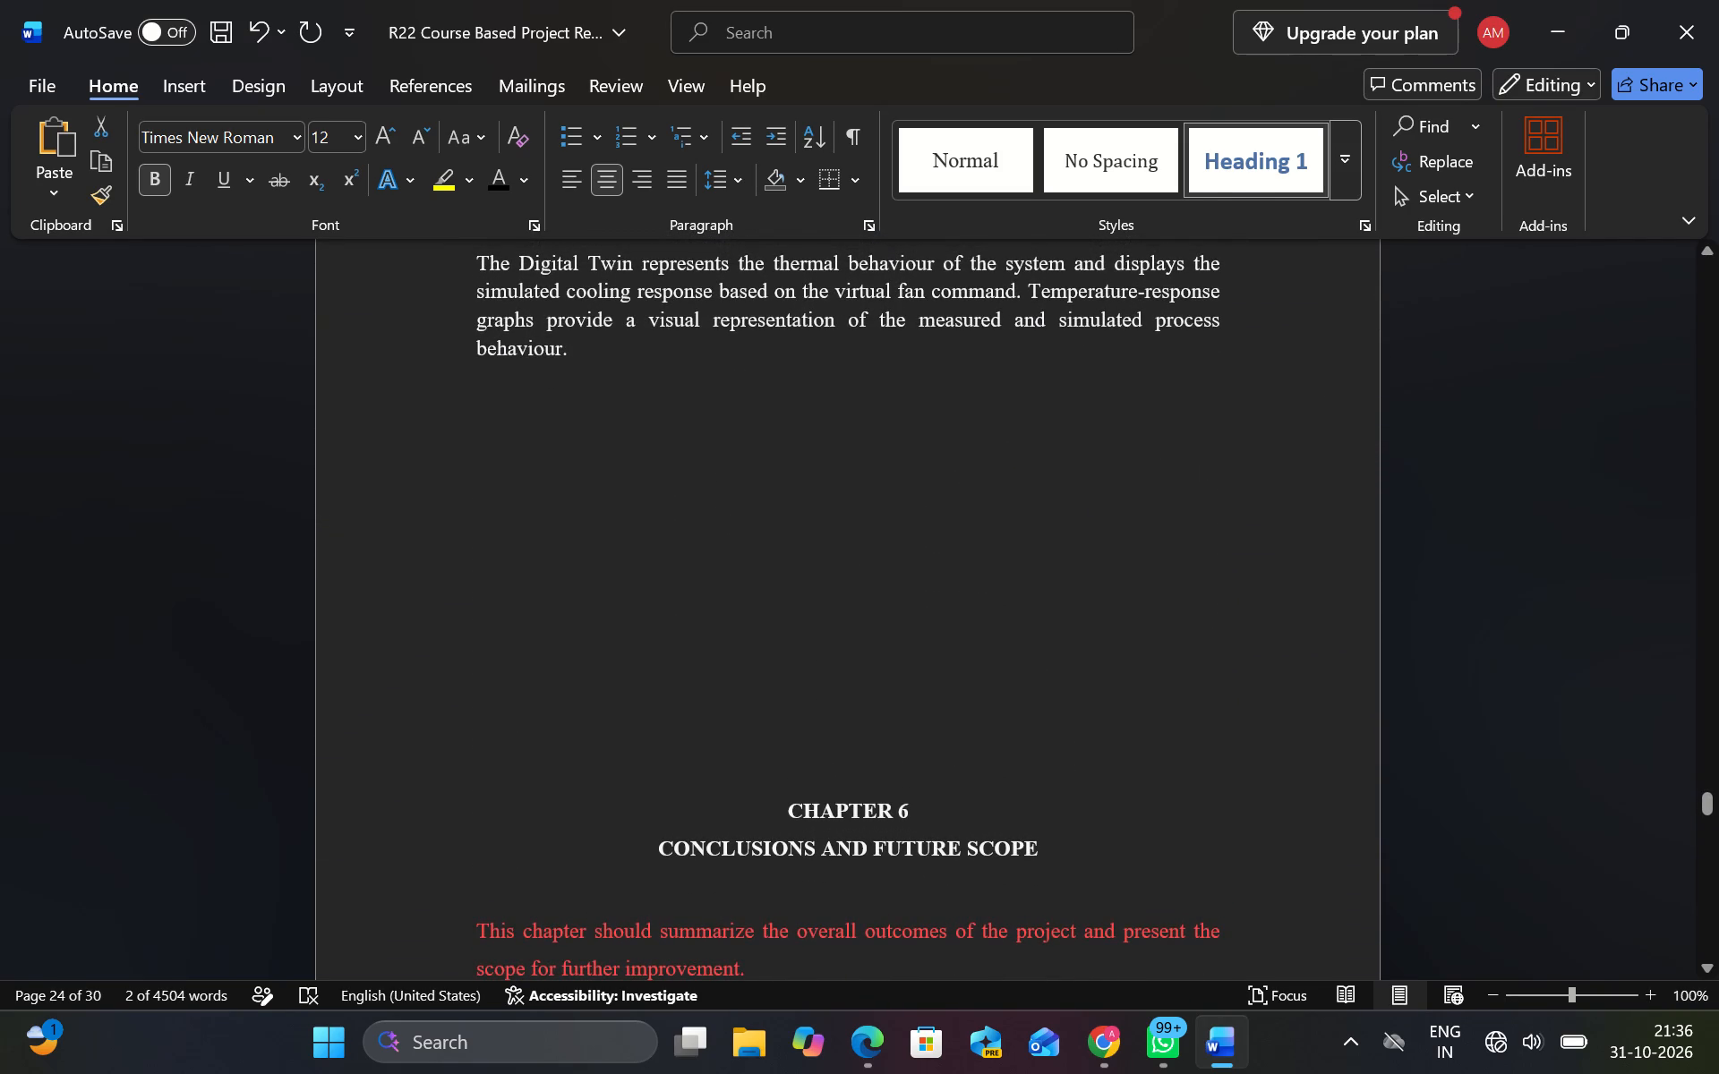
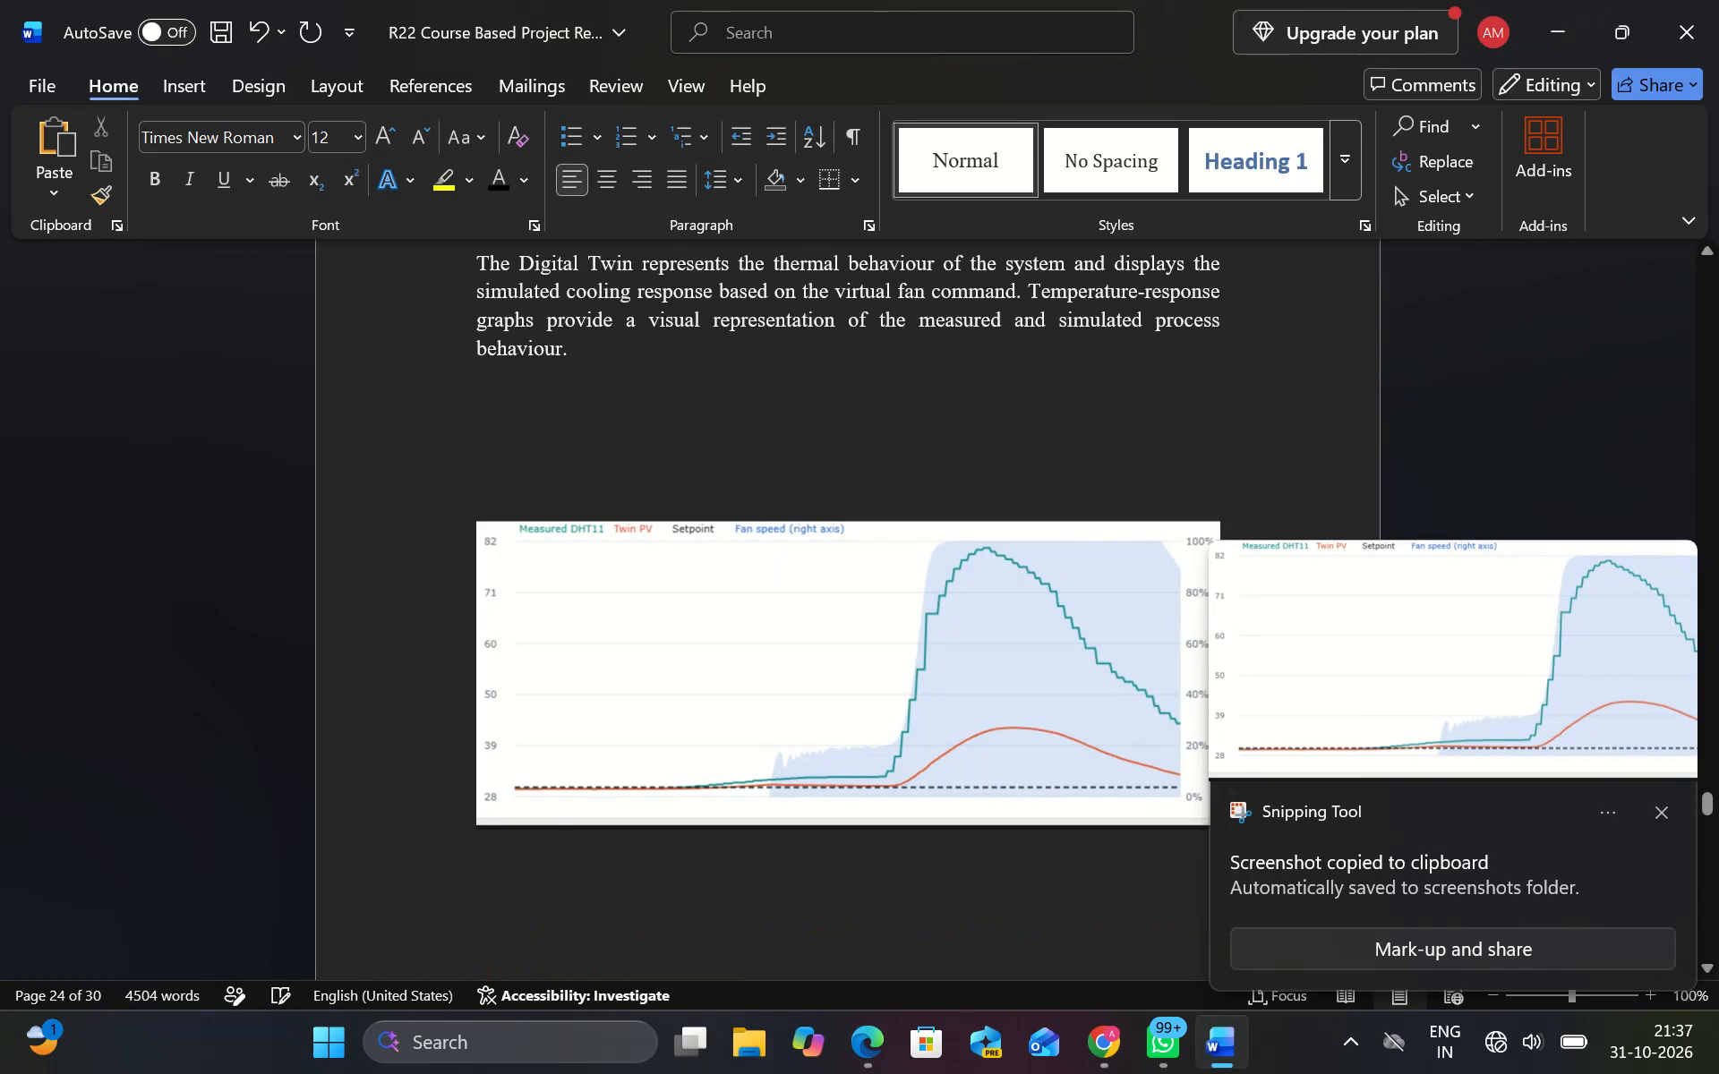
Give the temperature-response graph Top and Bottom text wrapping and move it up slightly, closer beneath the Digital Twin paragraph, keeping it within the text margins.
left_click_drag(704, 584, 703, 508)
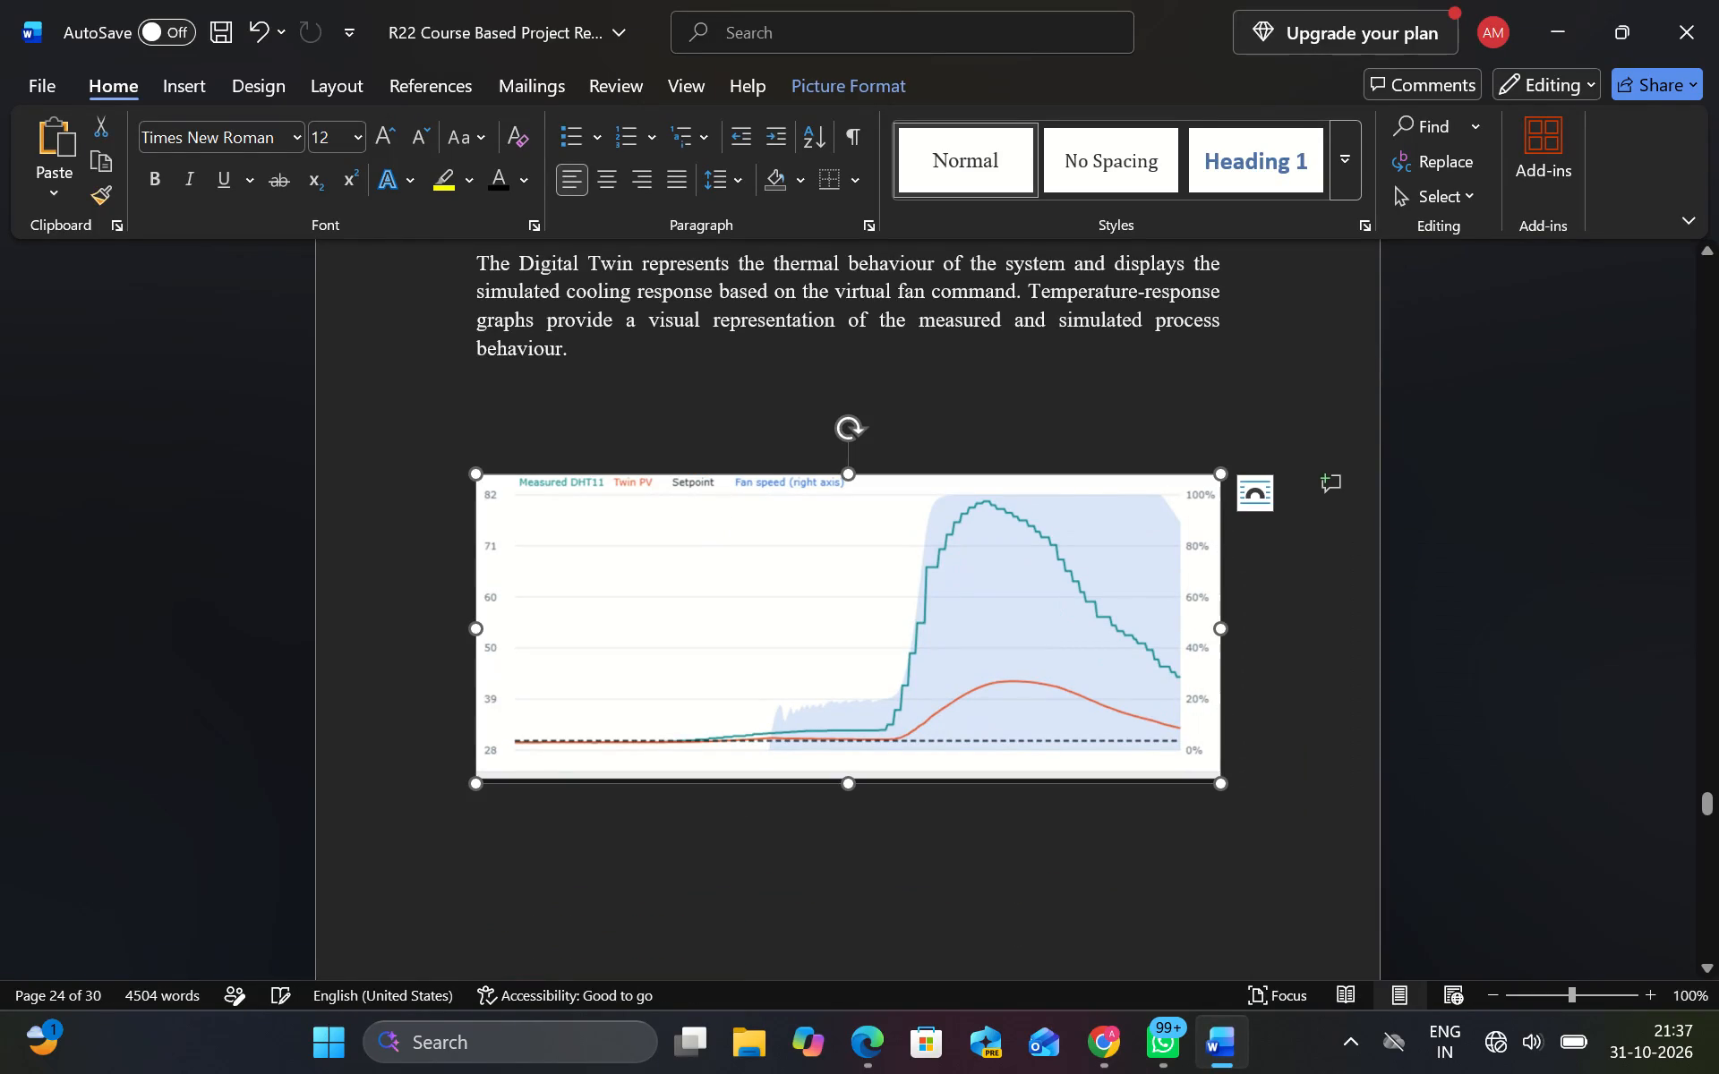
left_click_drag(845, 660, 866, 548)
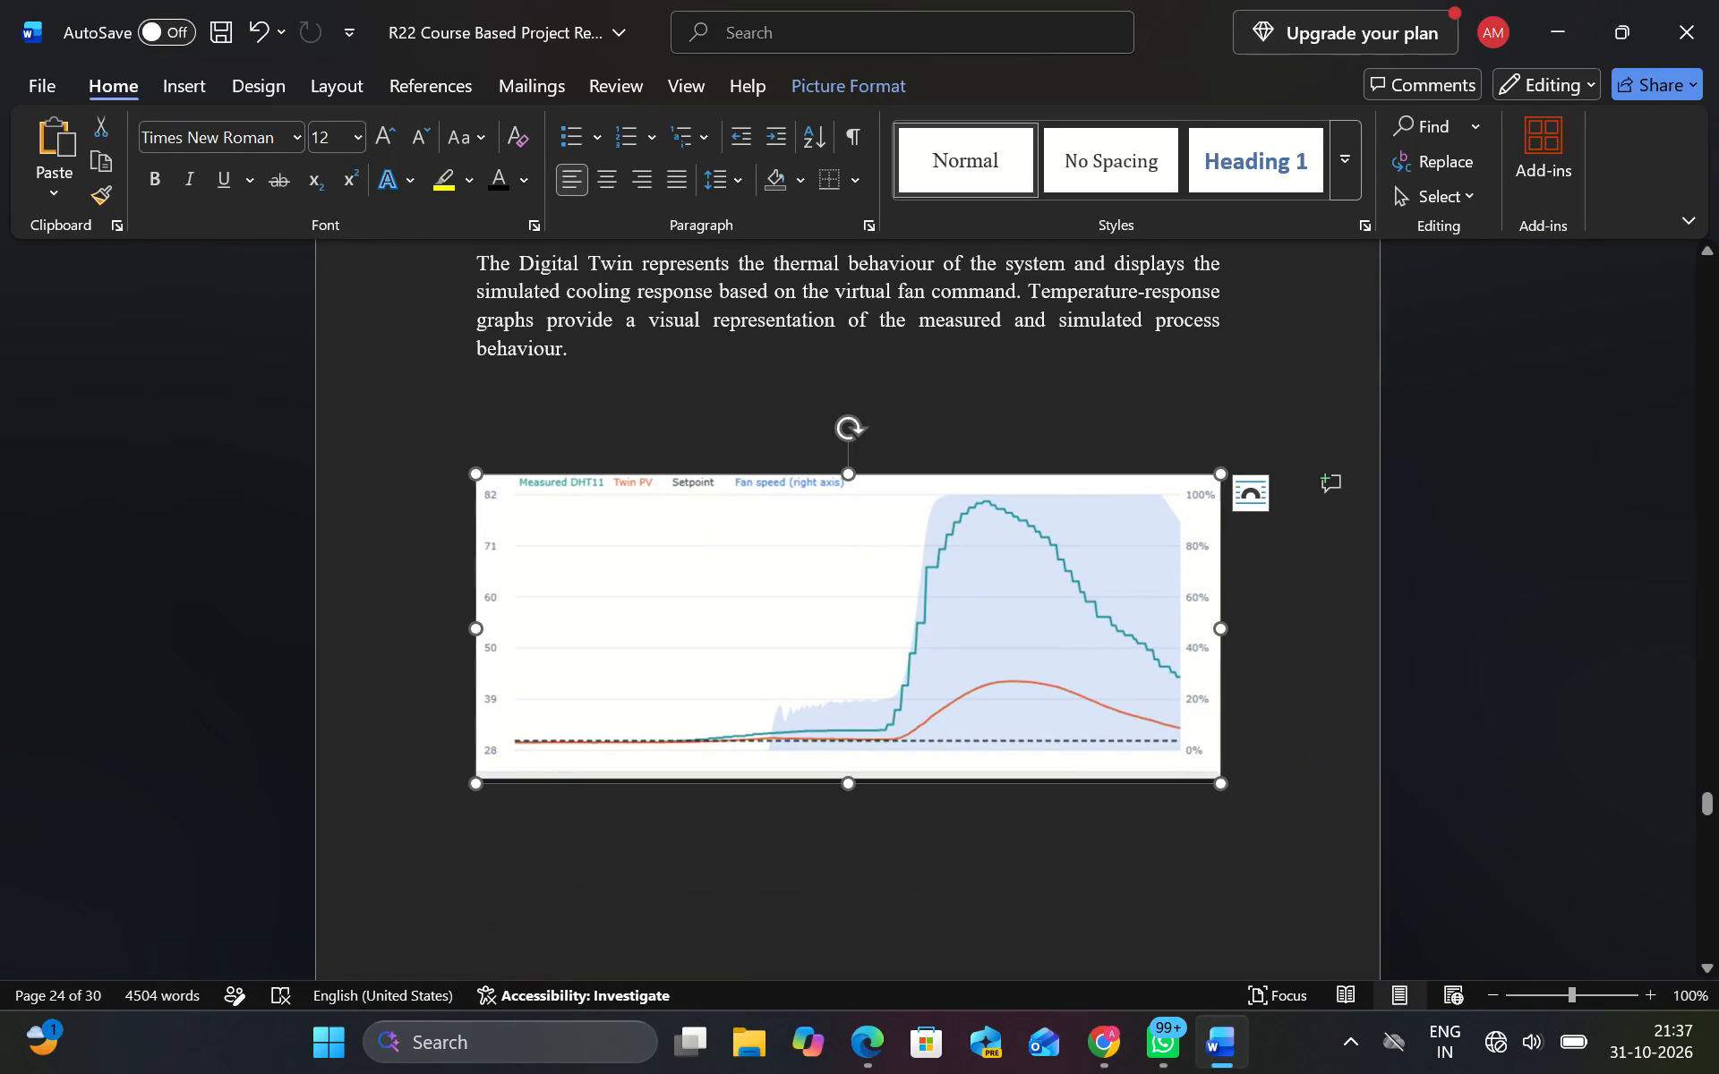
left_click(1253, 493)
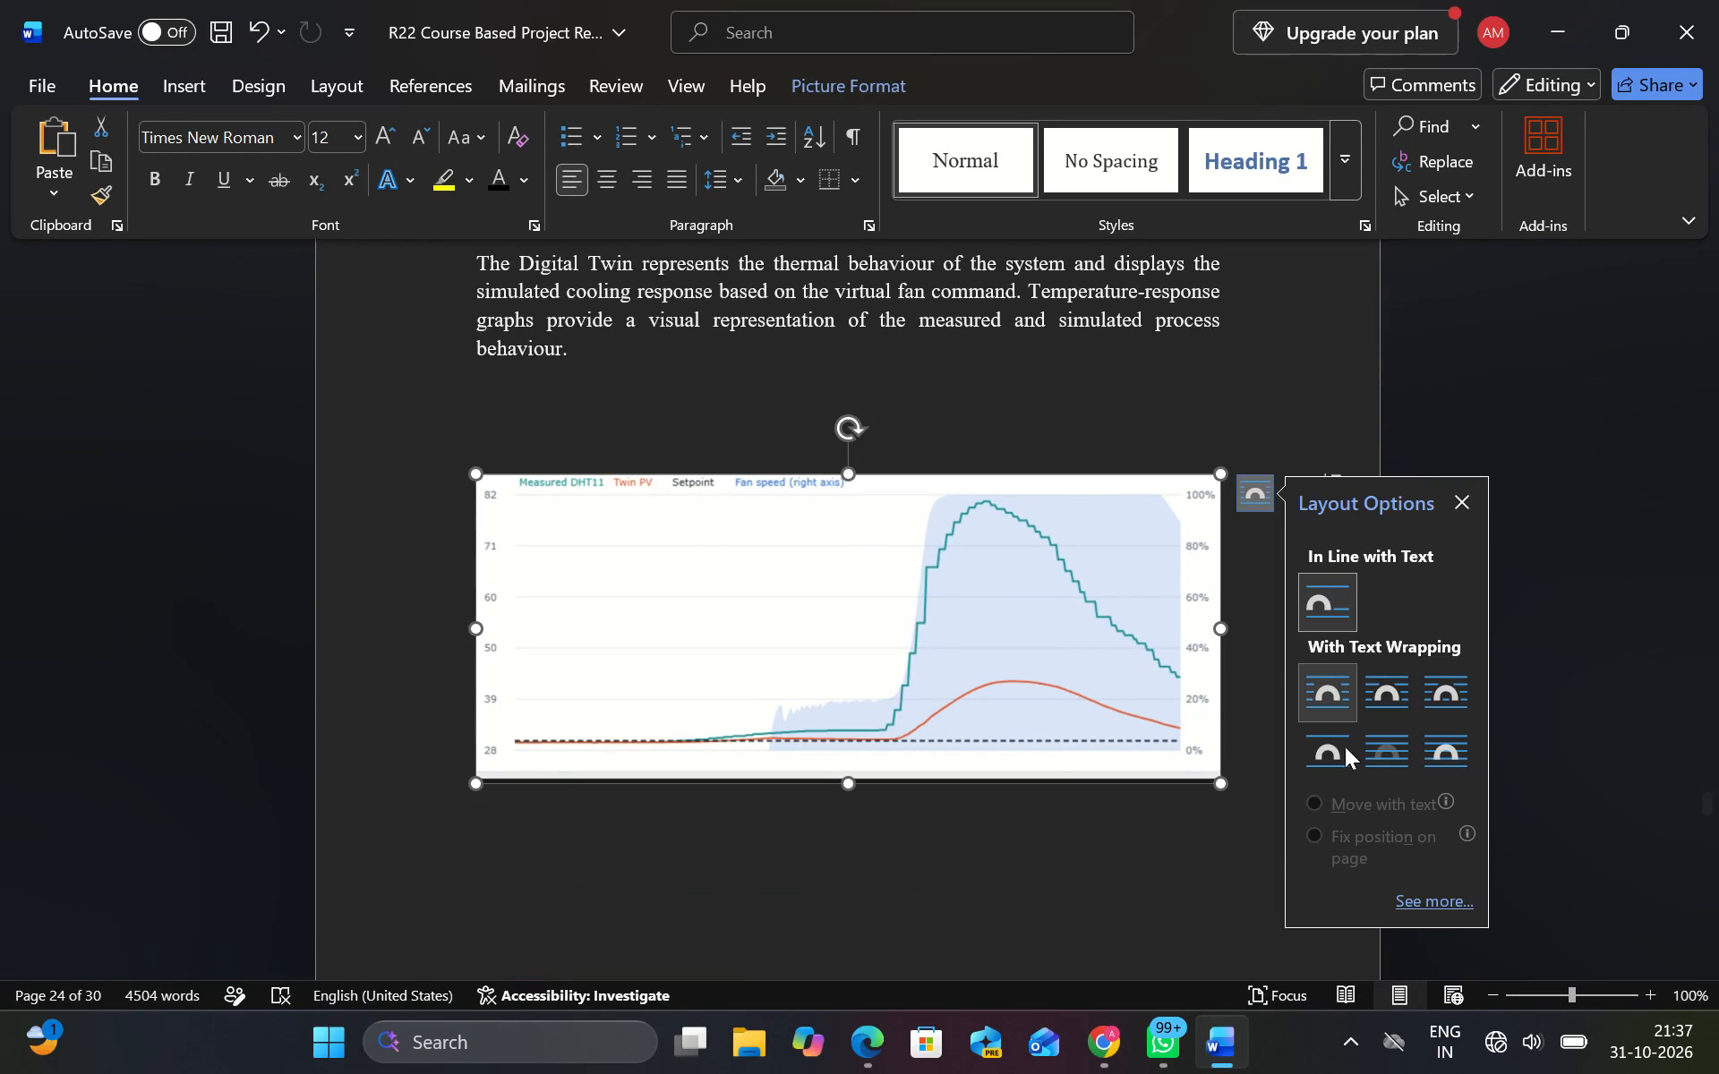
left_click(1324, 750)
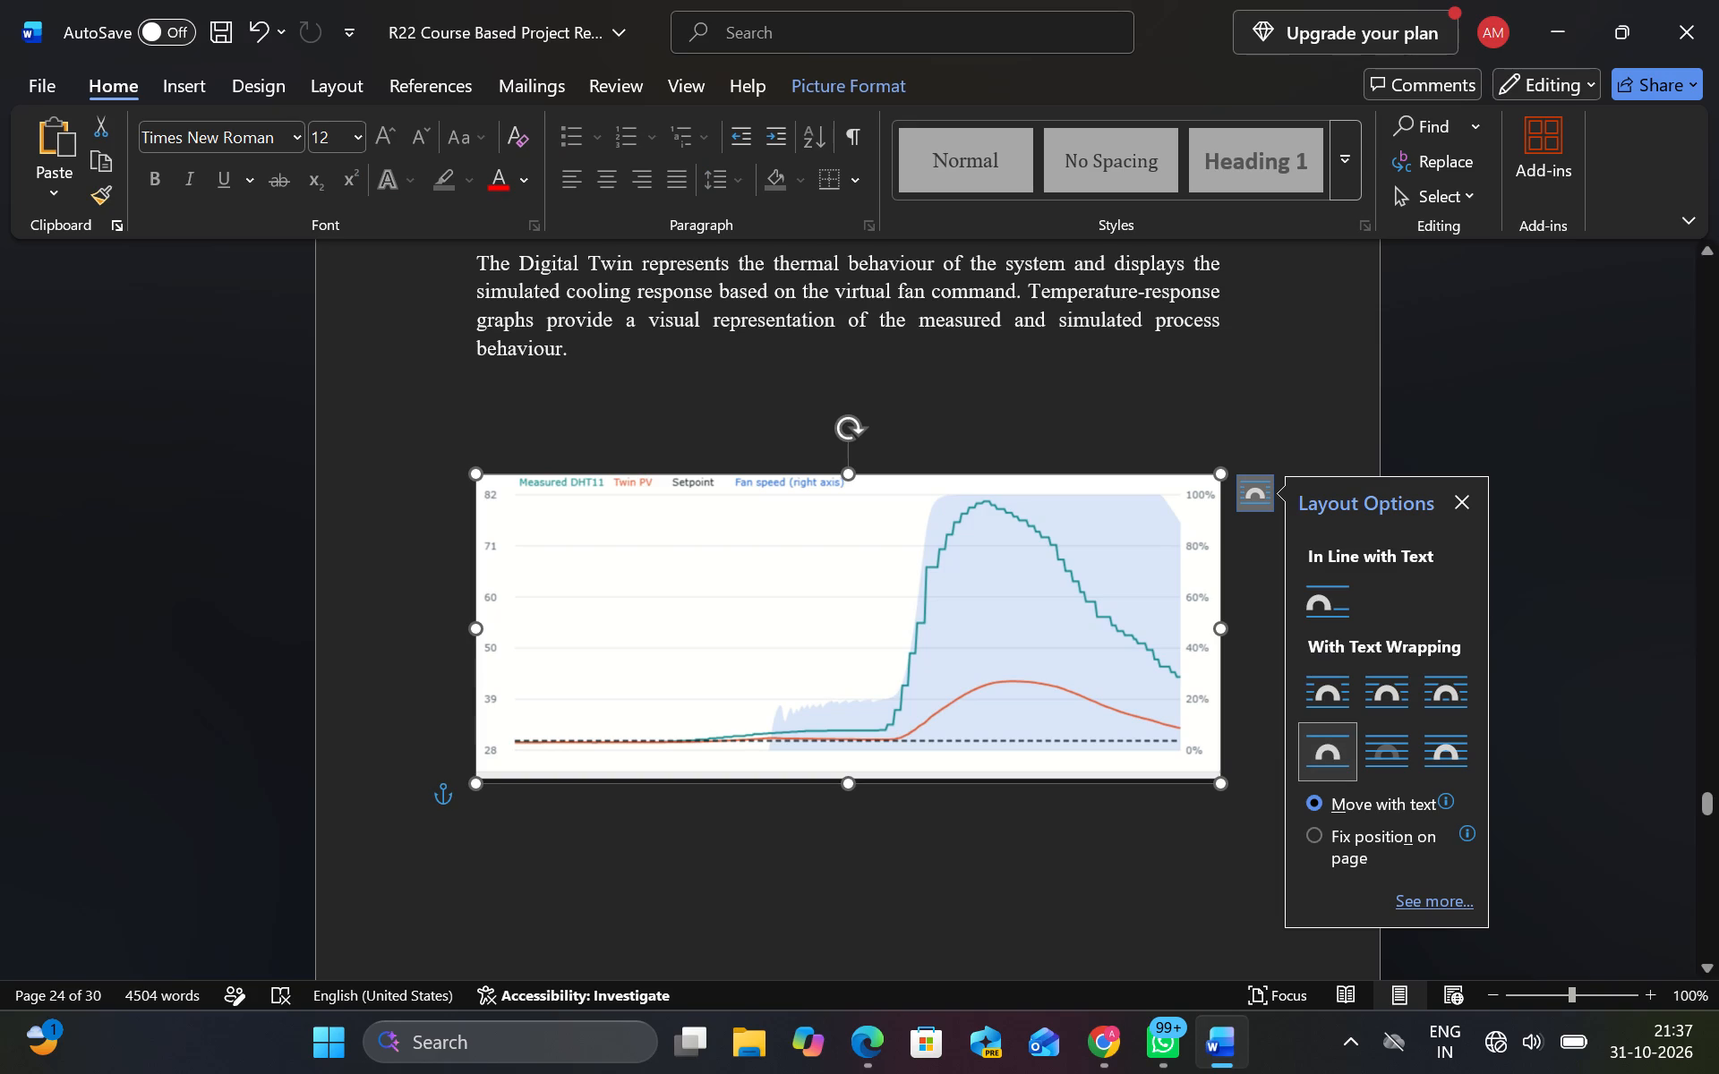
left_click_drag(835, 608, 834, 584)
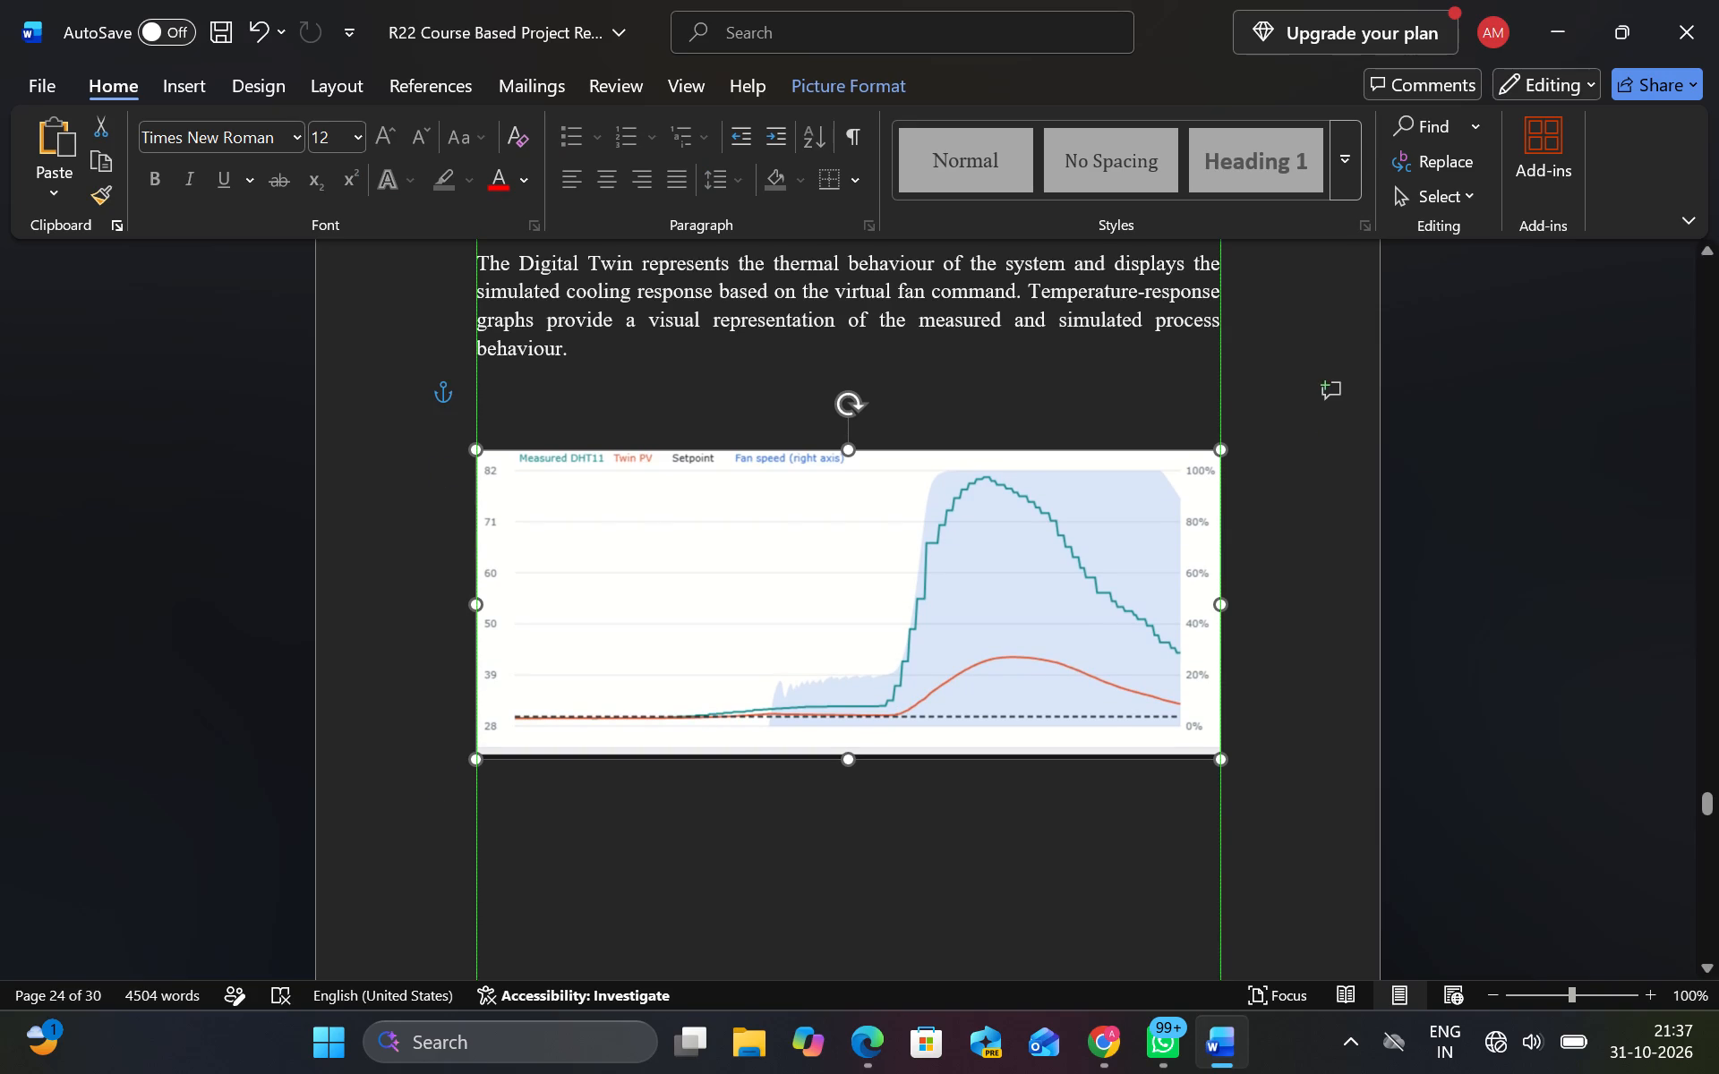
Move the temperature-response graph slightly up beneath the Digital Twin paragraph, keeping it aligned with the text margins, and deselect it.
left_click_drag(834, 584, 828, 567)
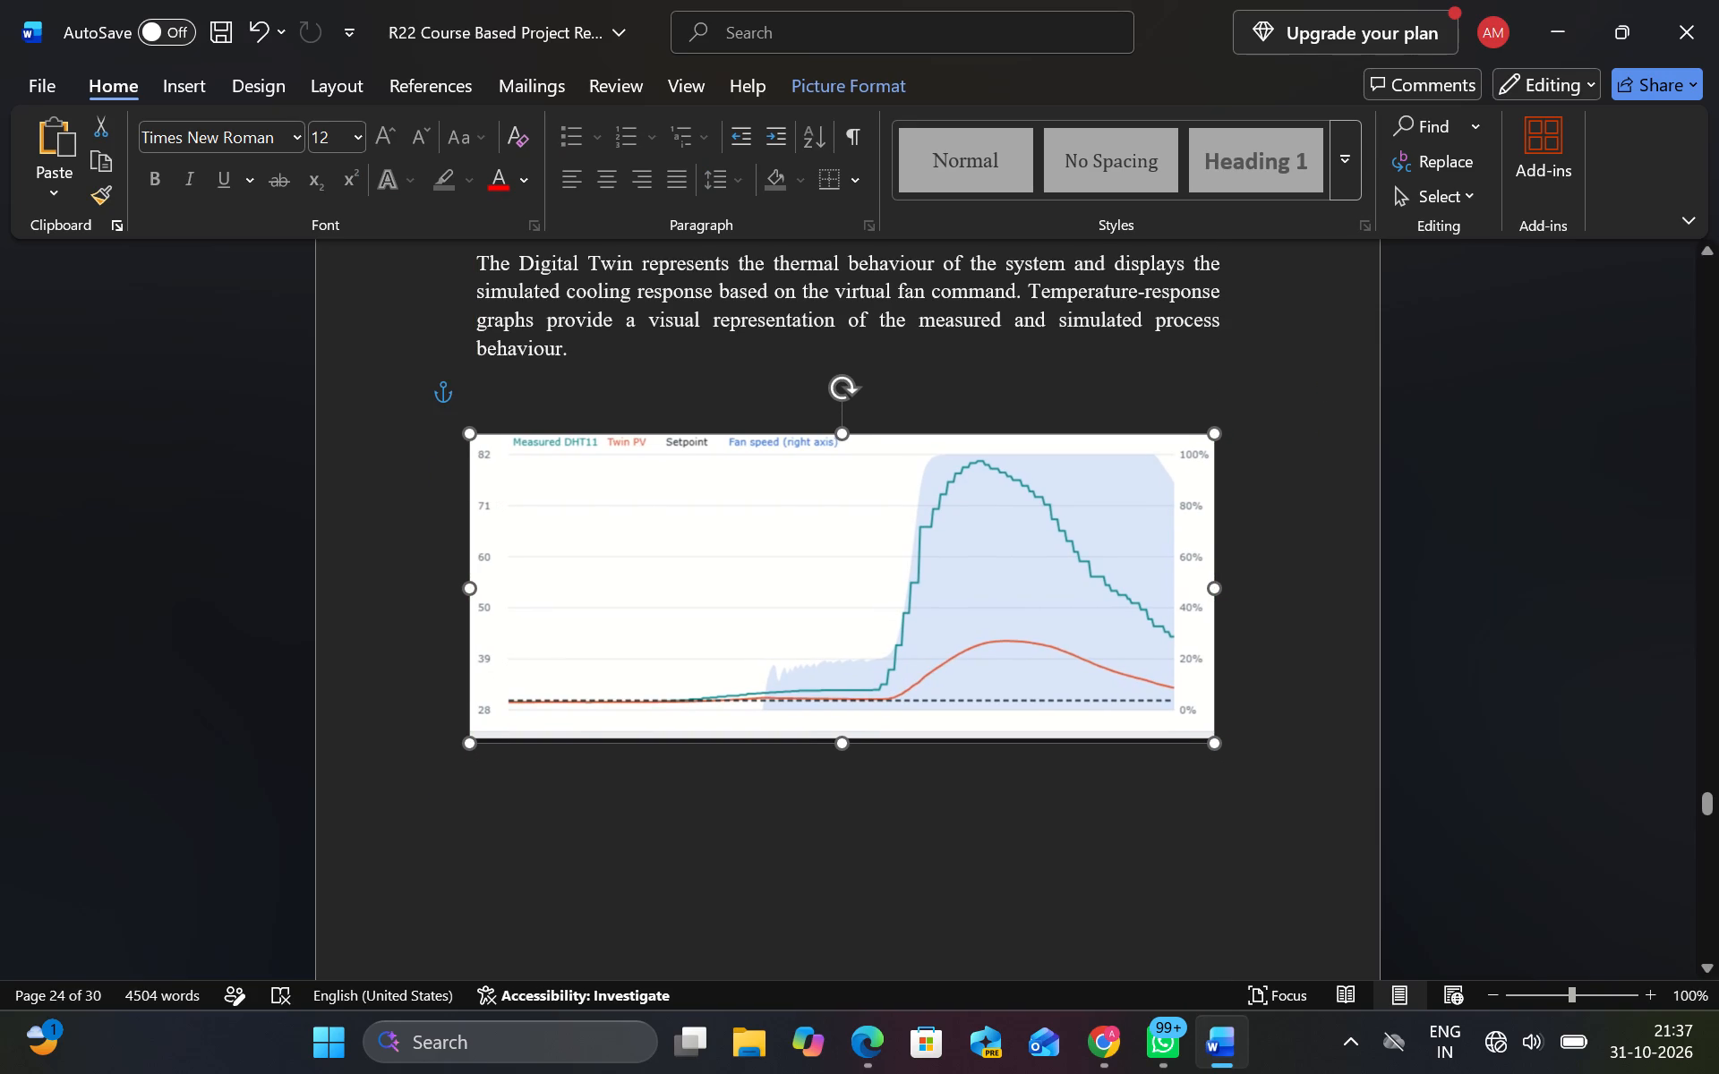
left_click_drag(828, 567, 834, 565)
left_click(735, 845)
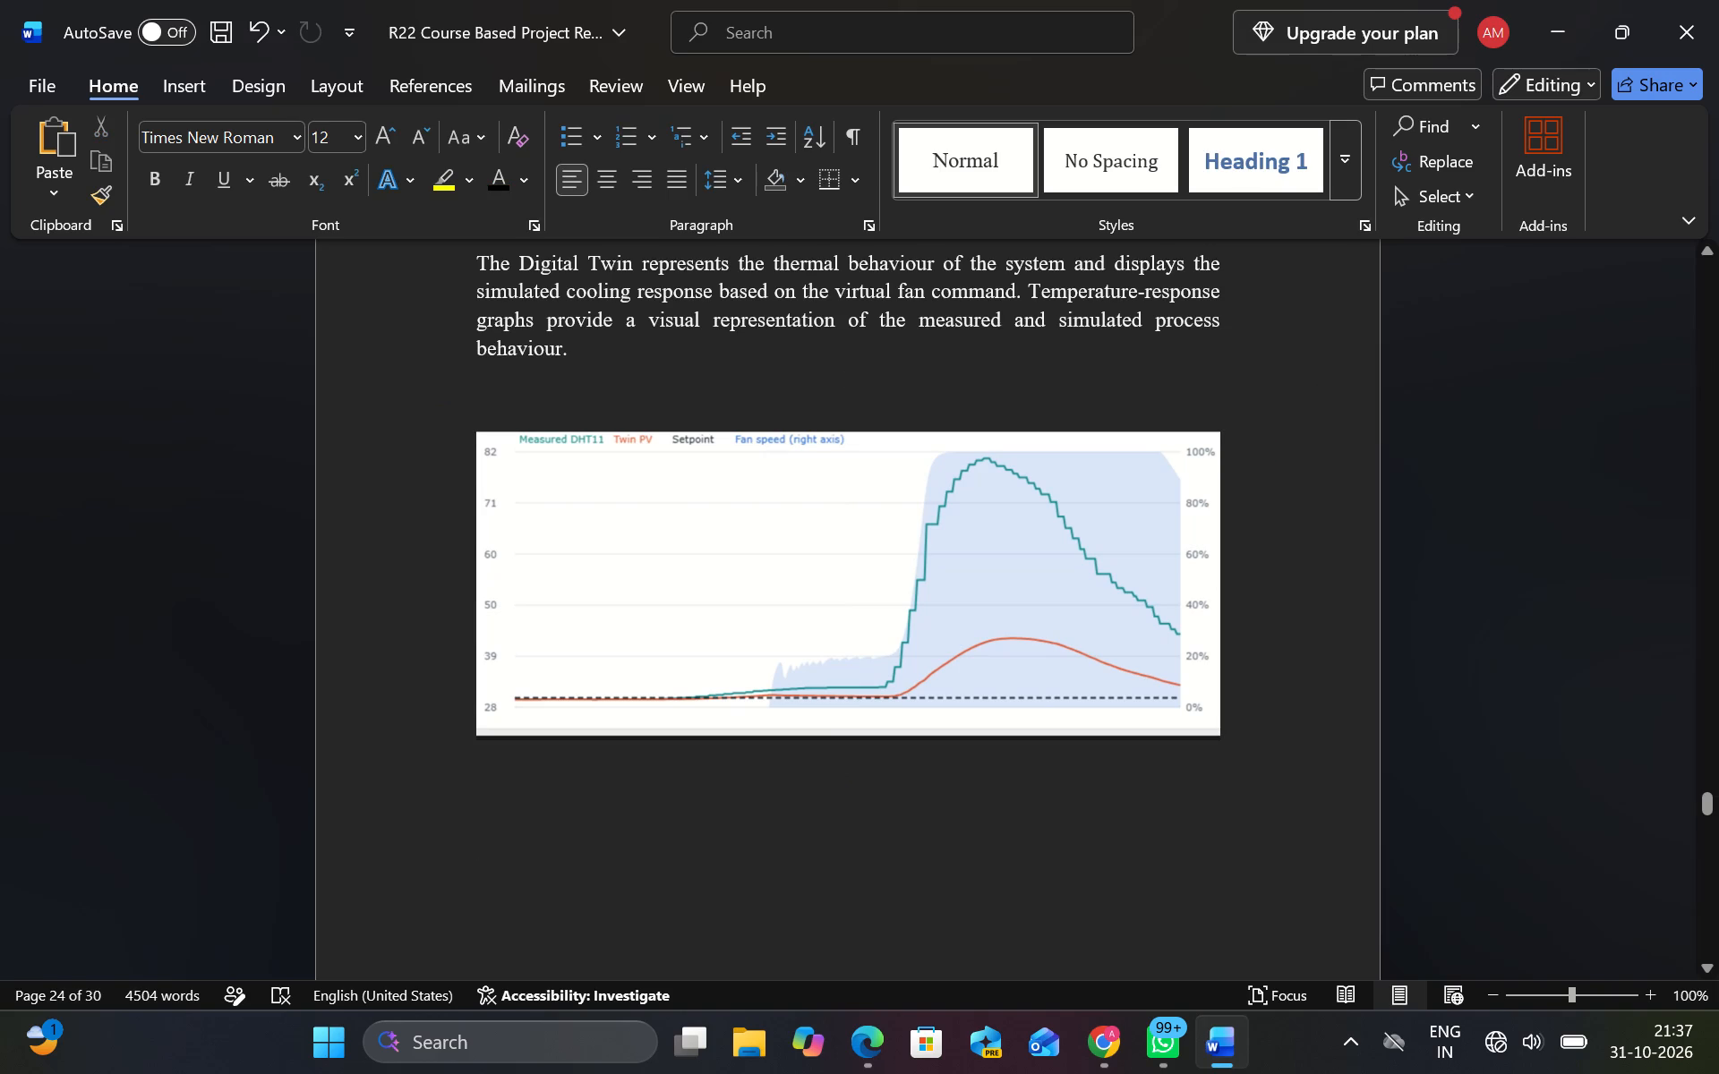
scroll(478, 793, "down", 2)
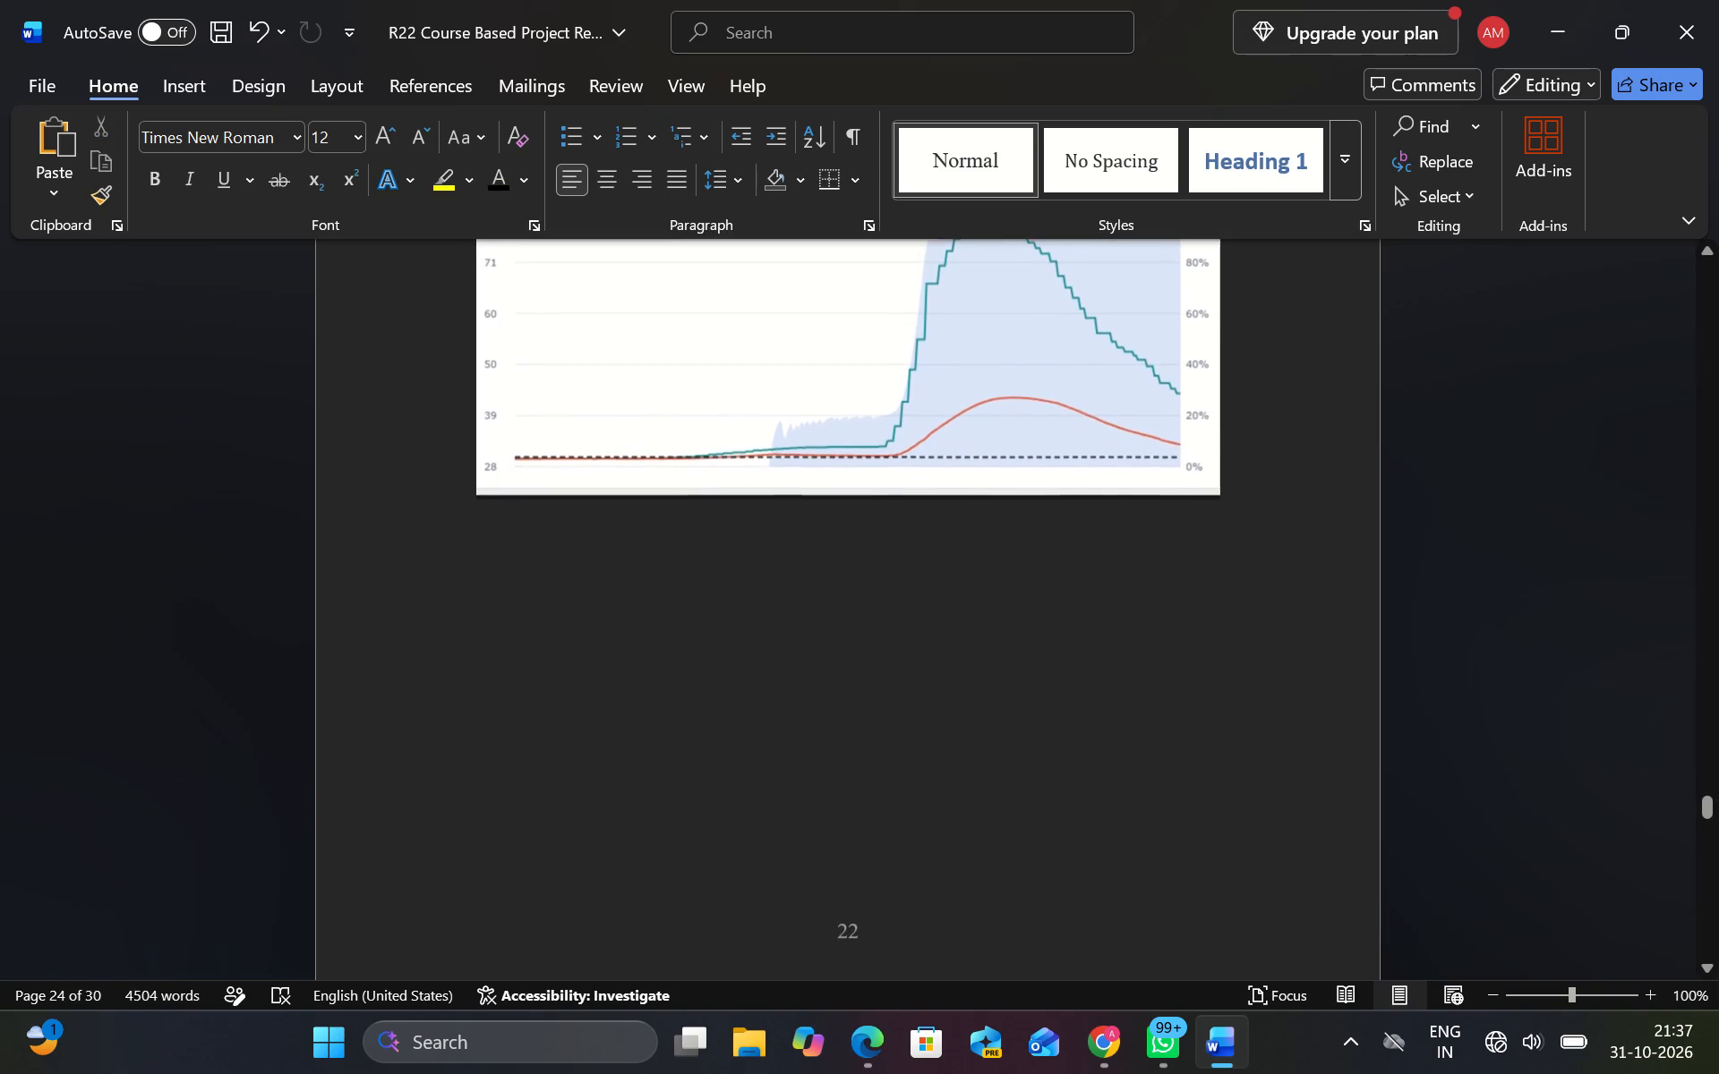
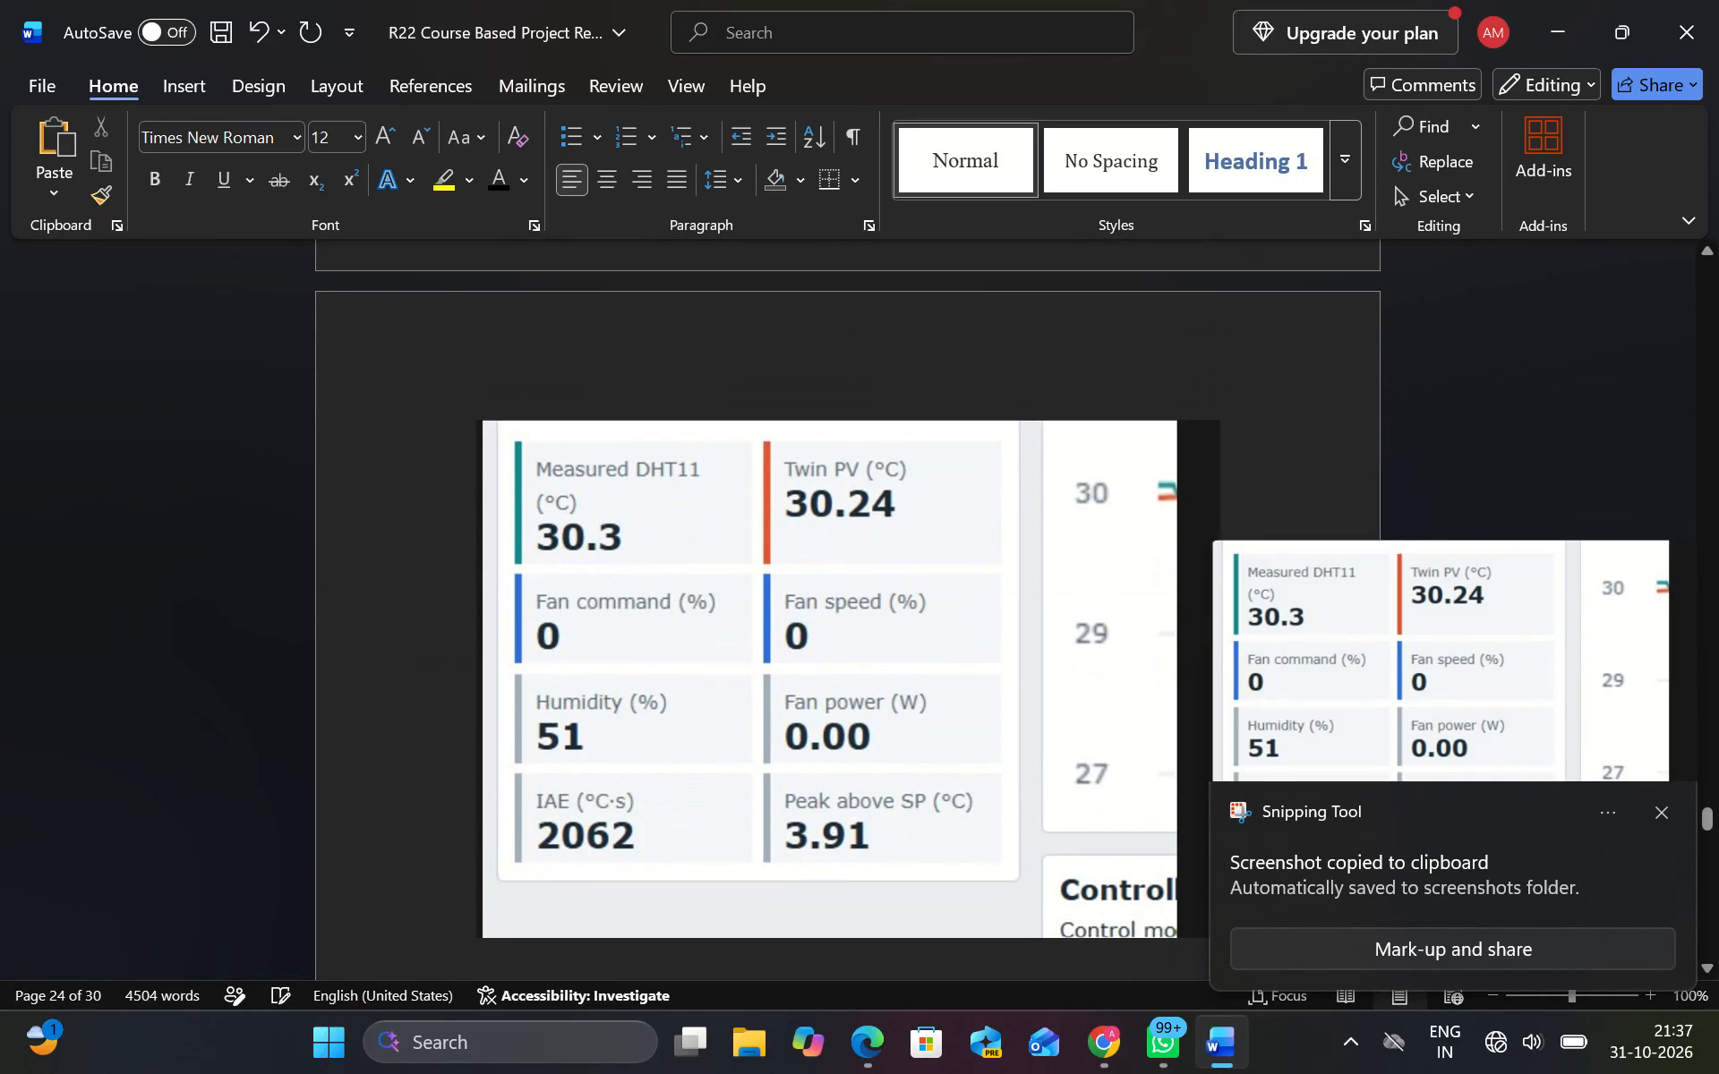
Undo the paste of the cropped dashboard readings screenshot placed before the Chapter 6 page.
scroll(889, 759, "up", 1)
scroll(889, 759, "down", 1)
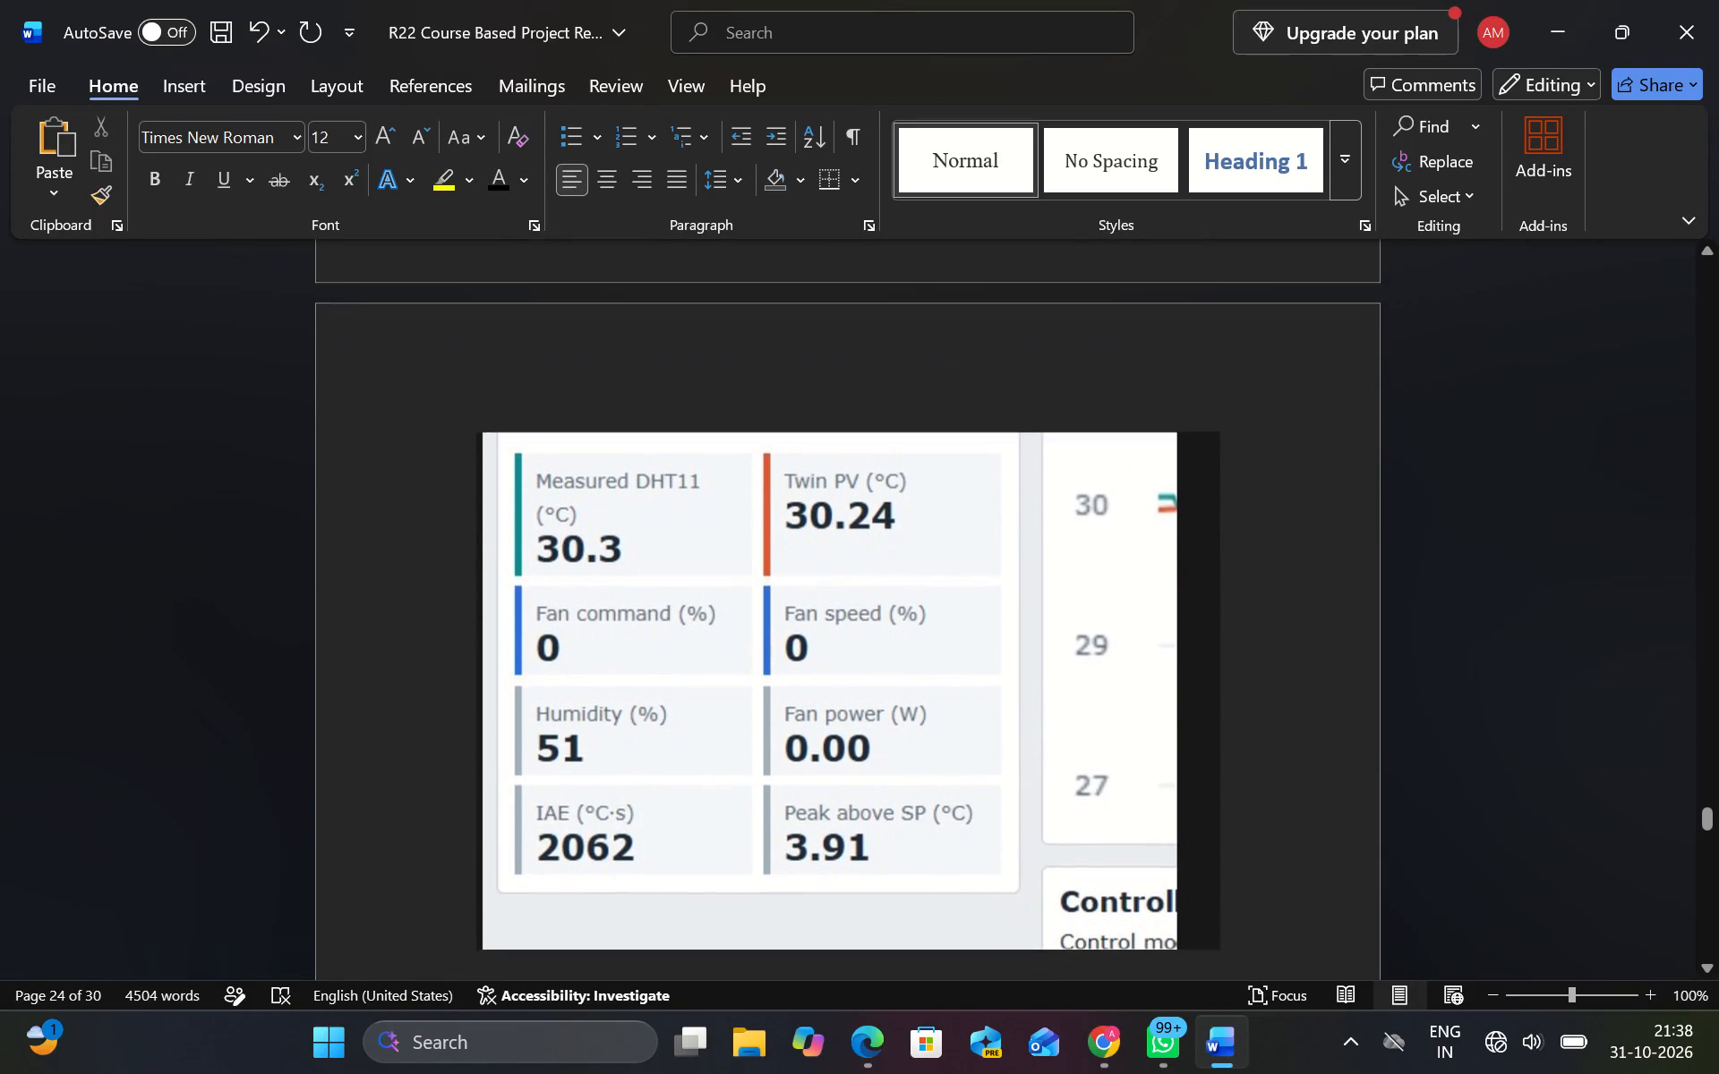
scroll(889, 759, "down", 1)
left_click(889, 759)
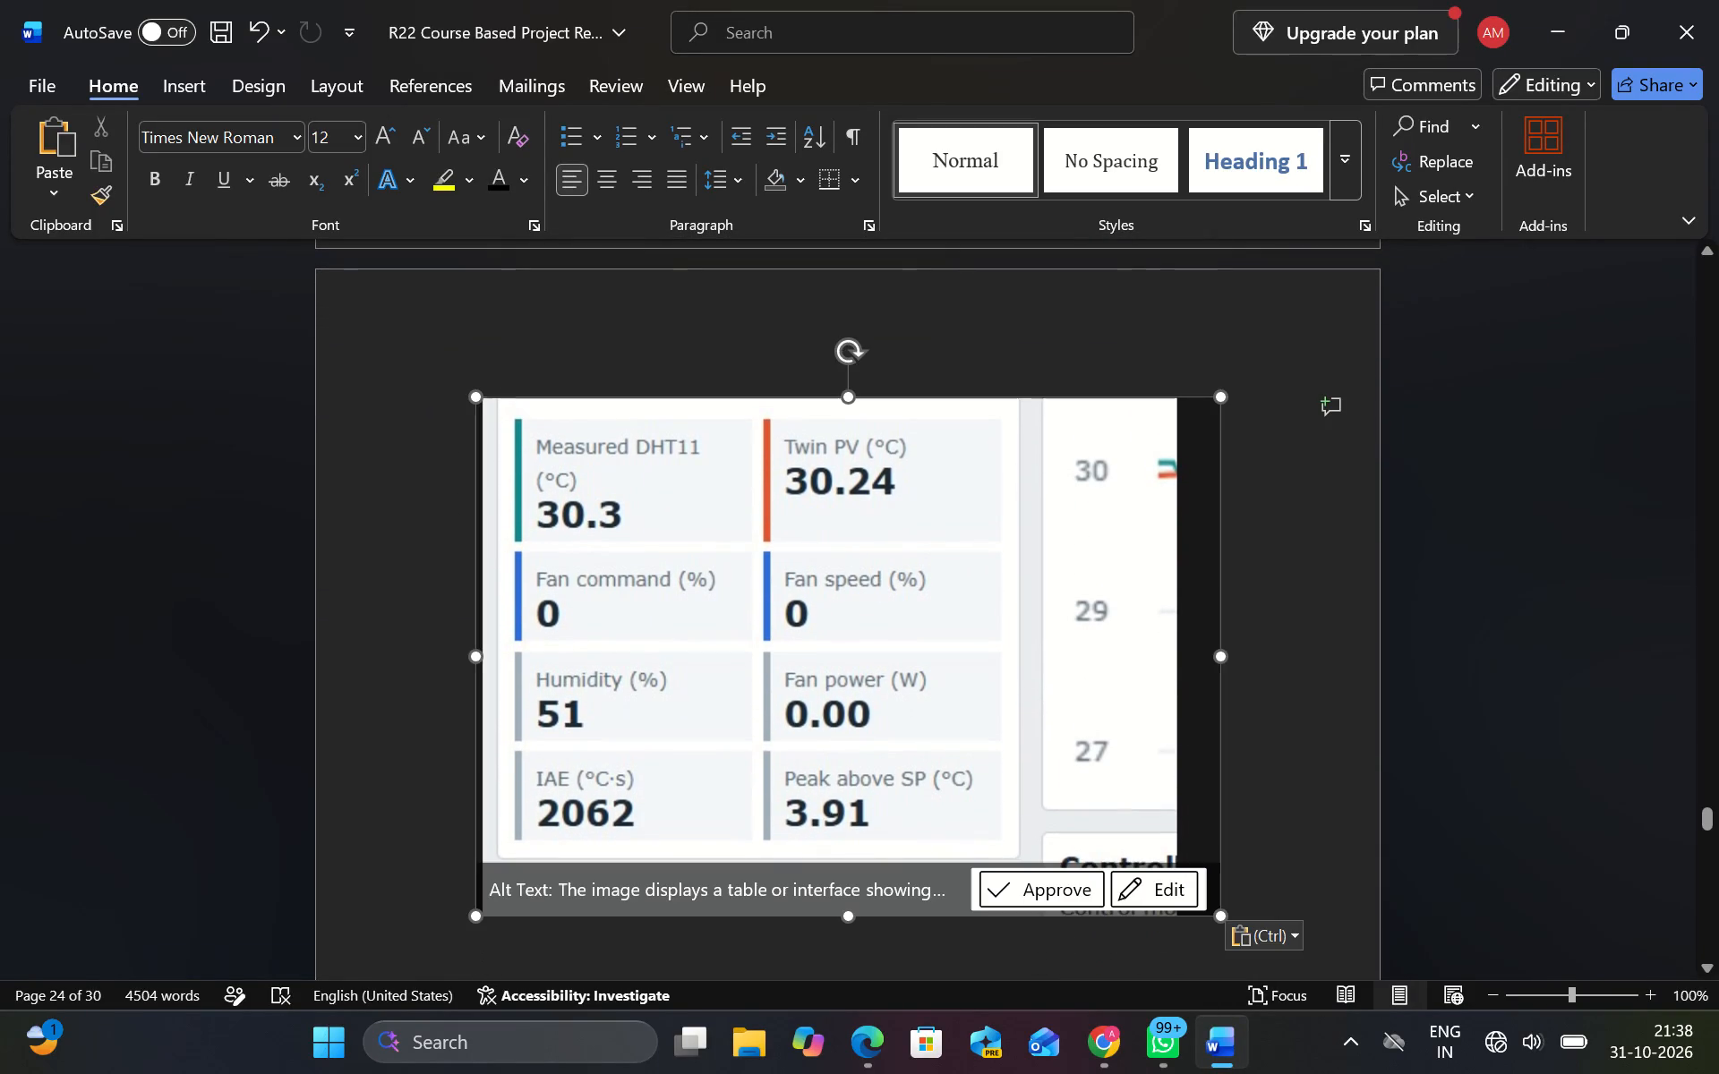
key("ctrl+z")
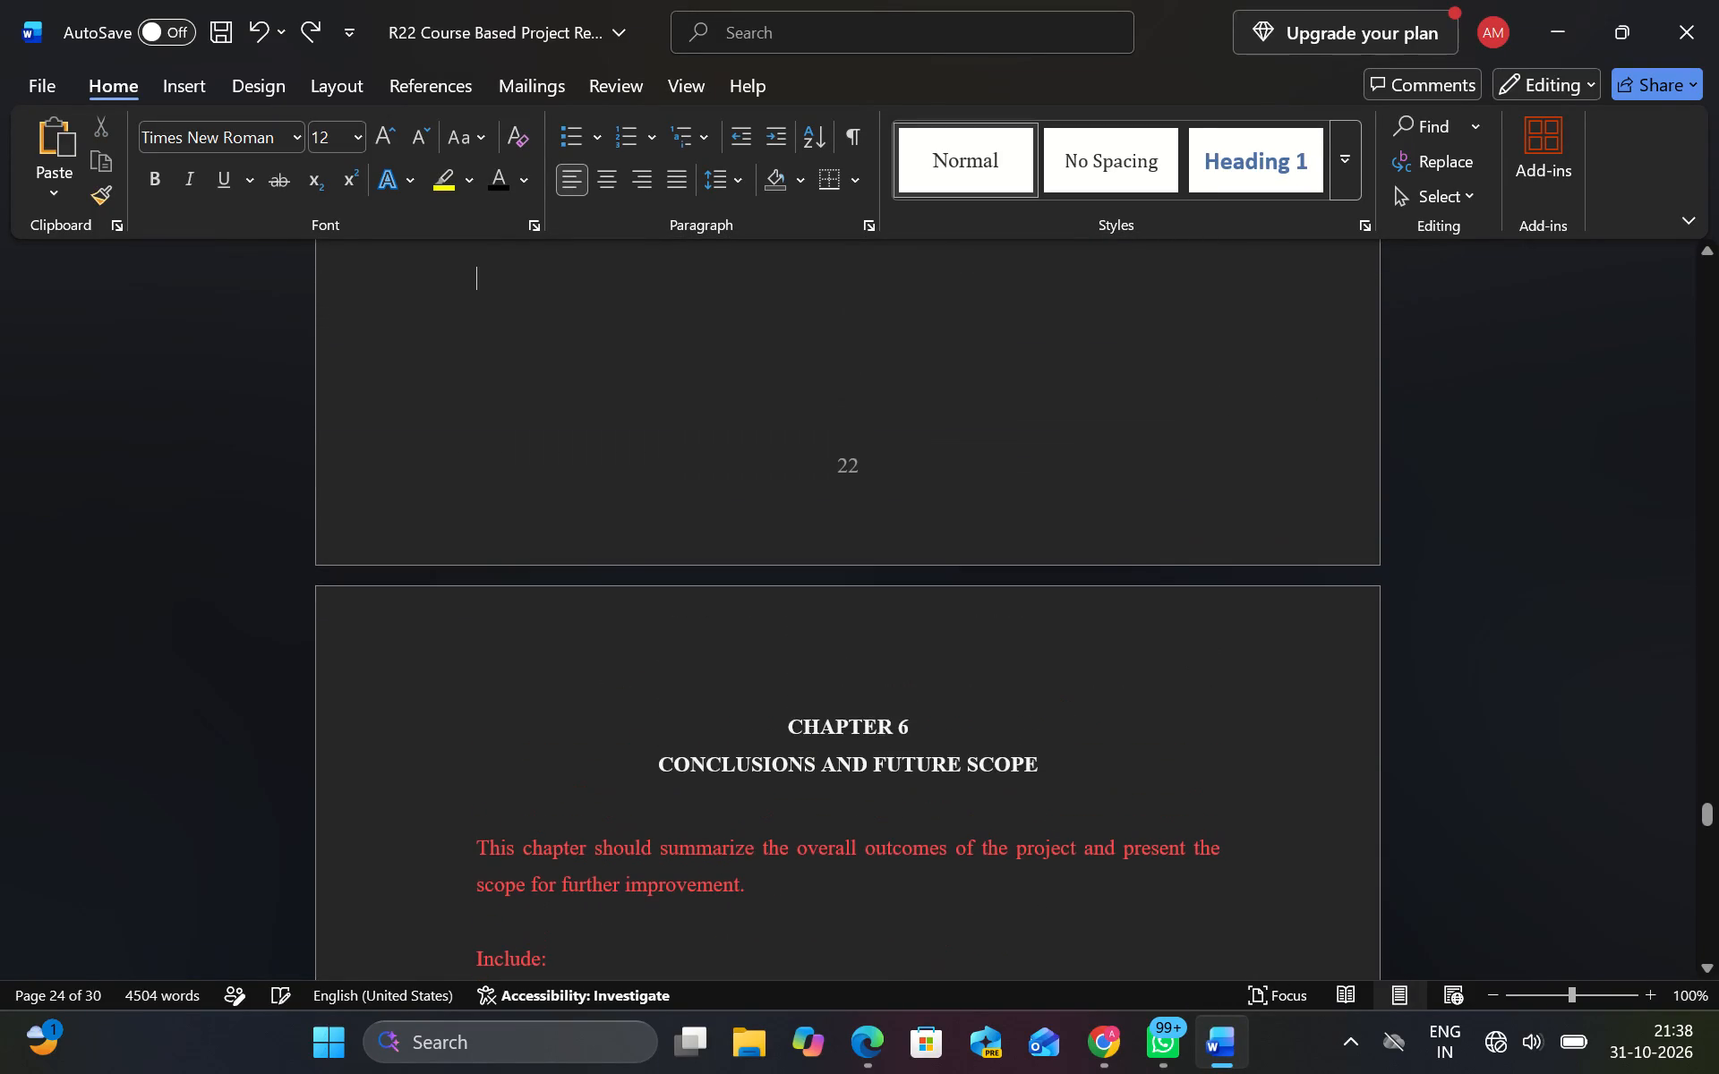
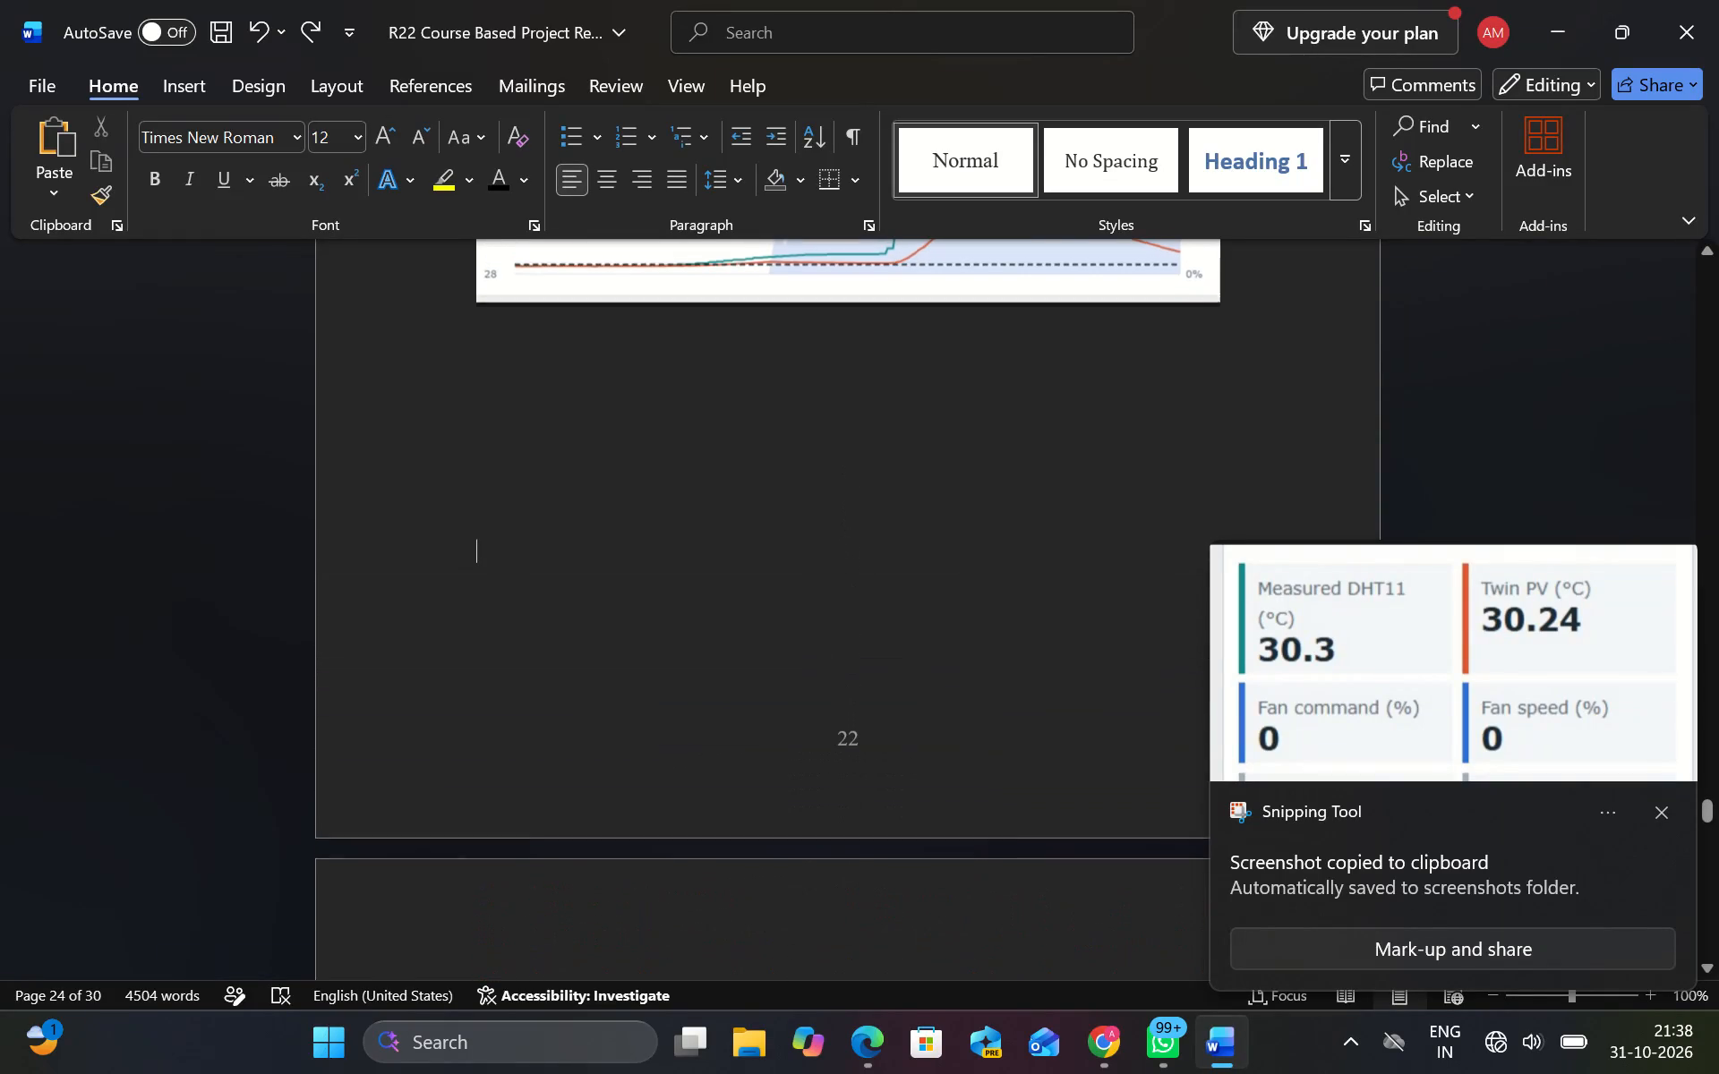
Paste the copied snapshot of the dashboard readings after the temperature-response graph and set its text wrapping to Top and Bottom.
key("ctrl+v")
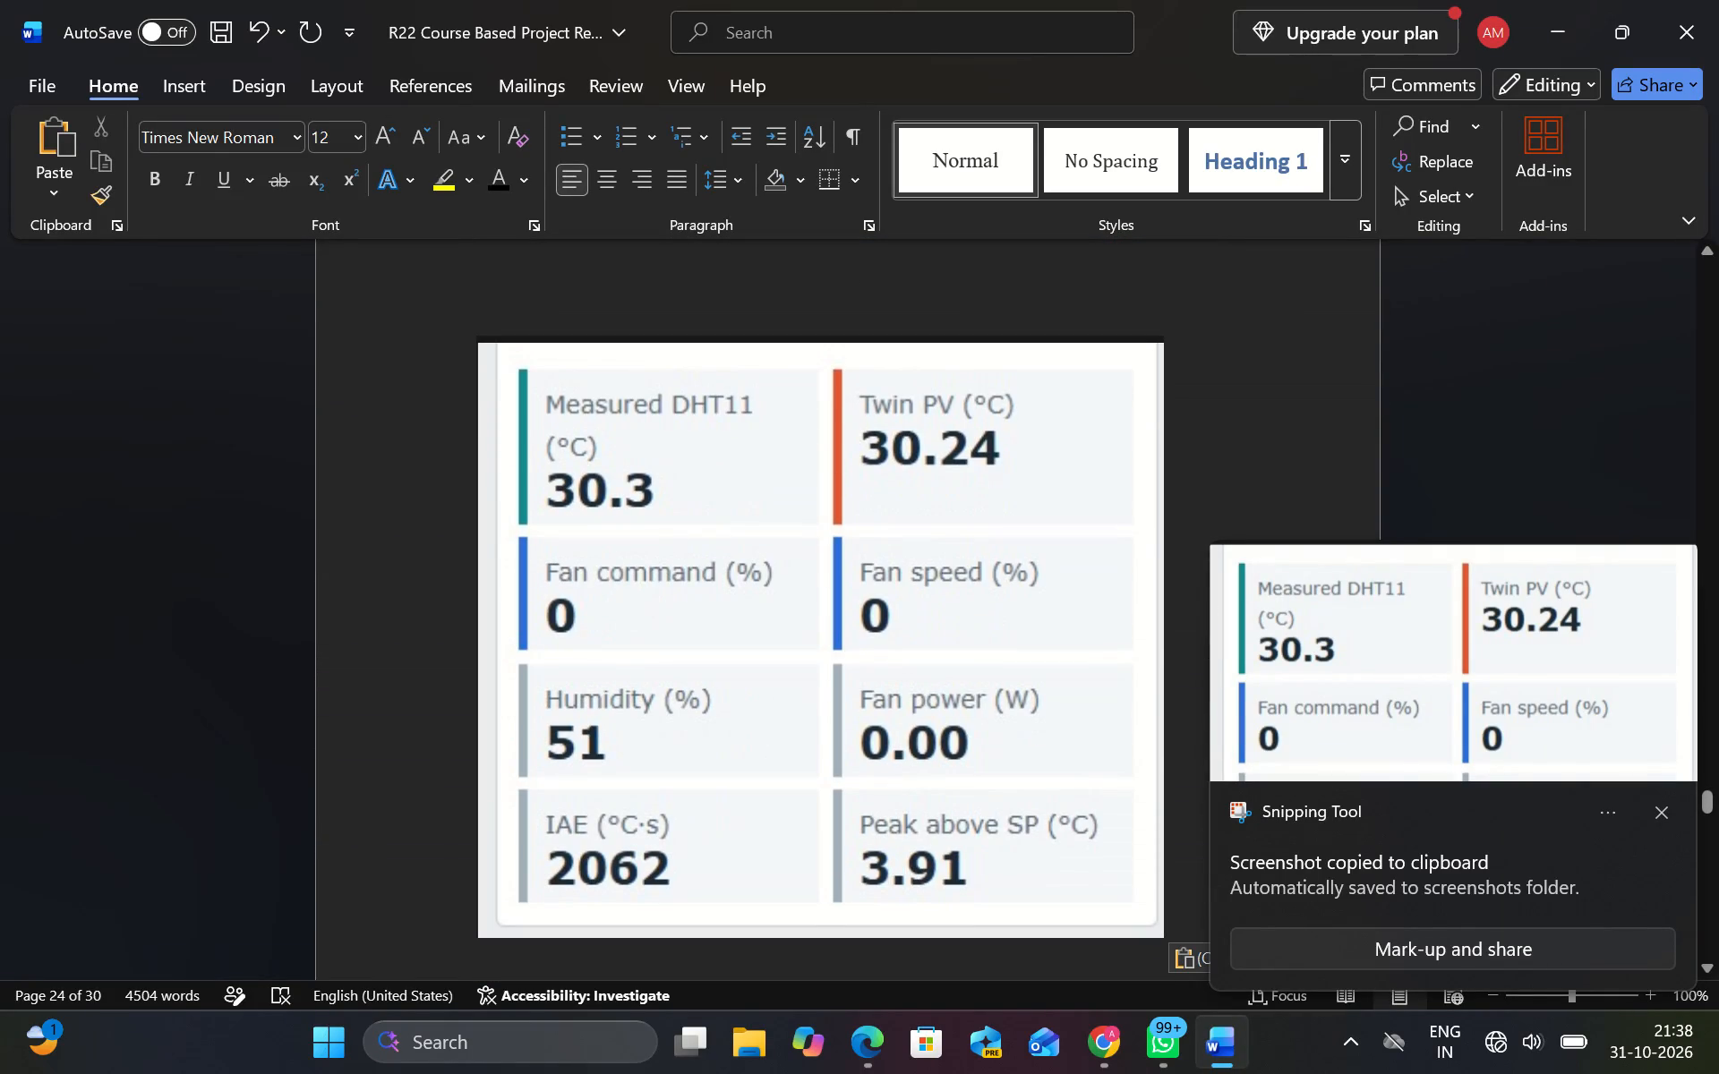
left_click(751, 587)
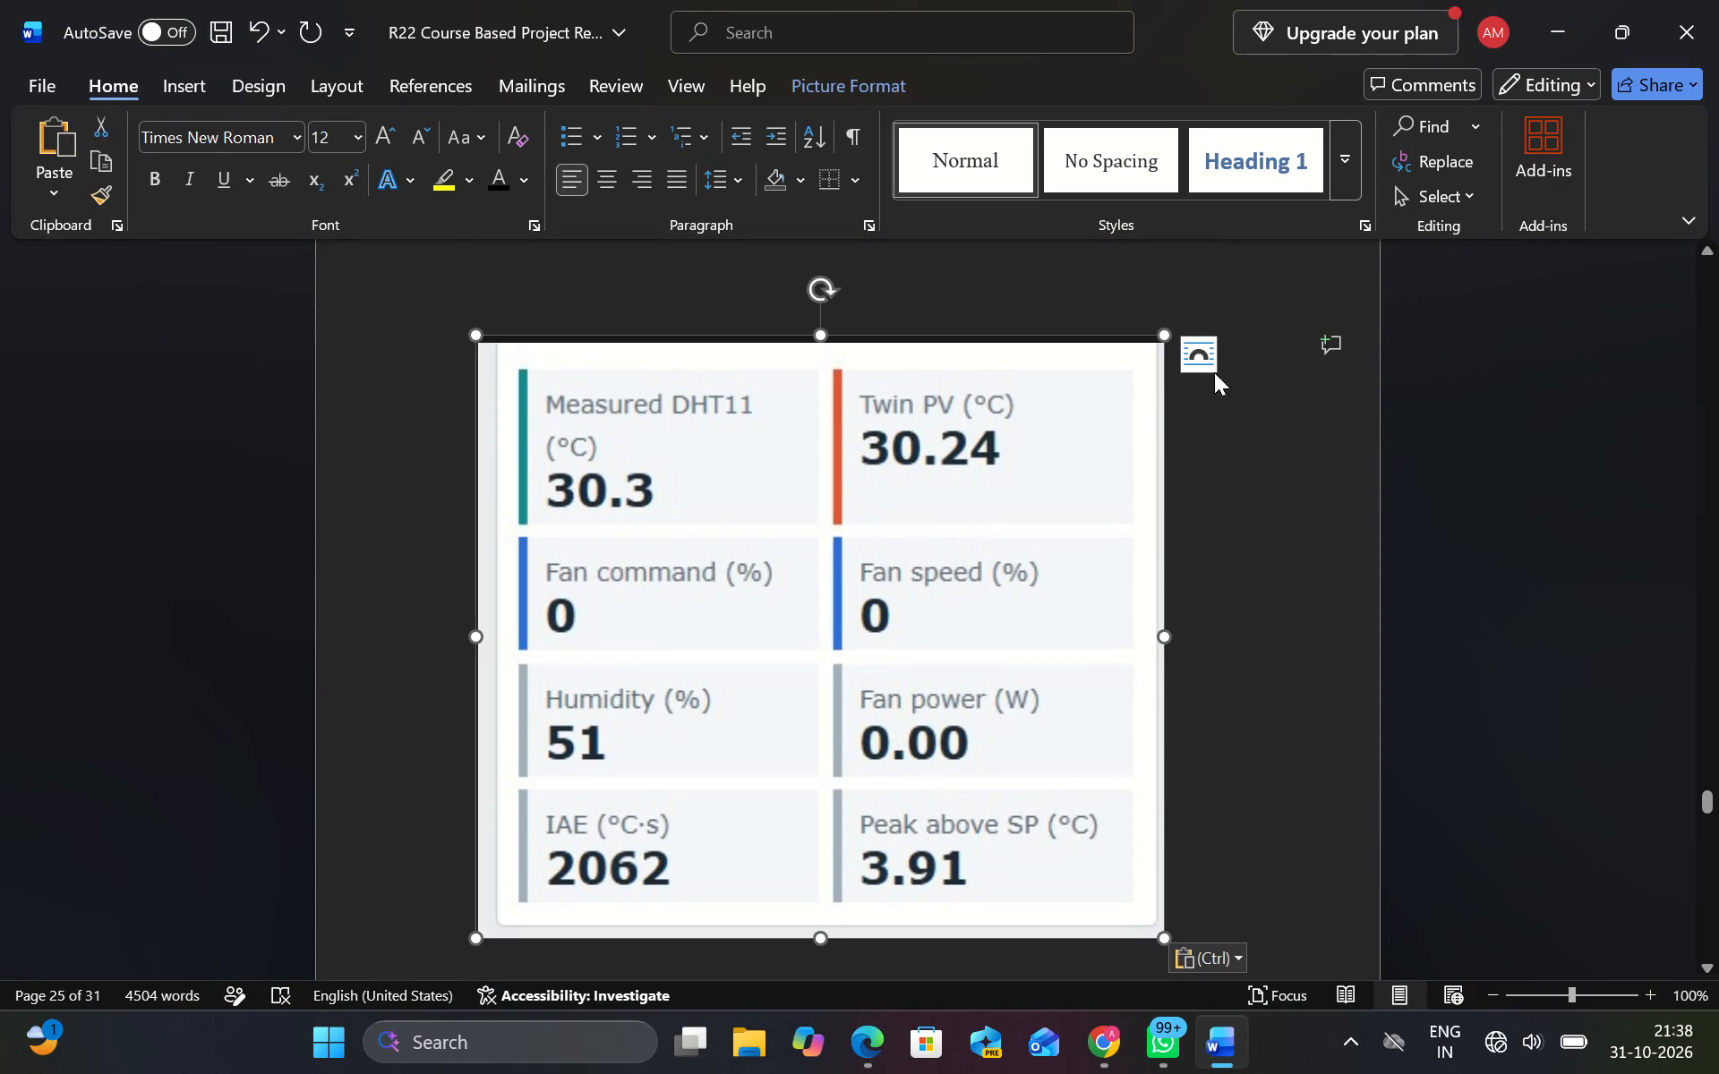
left_click(1206, 336)
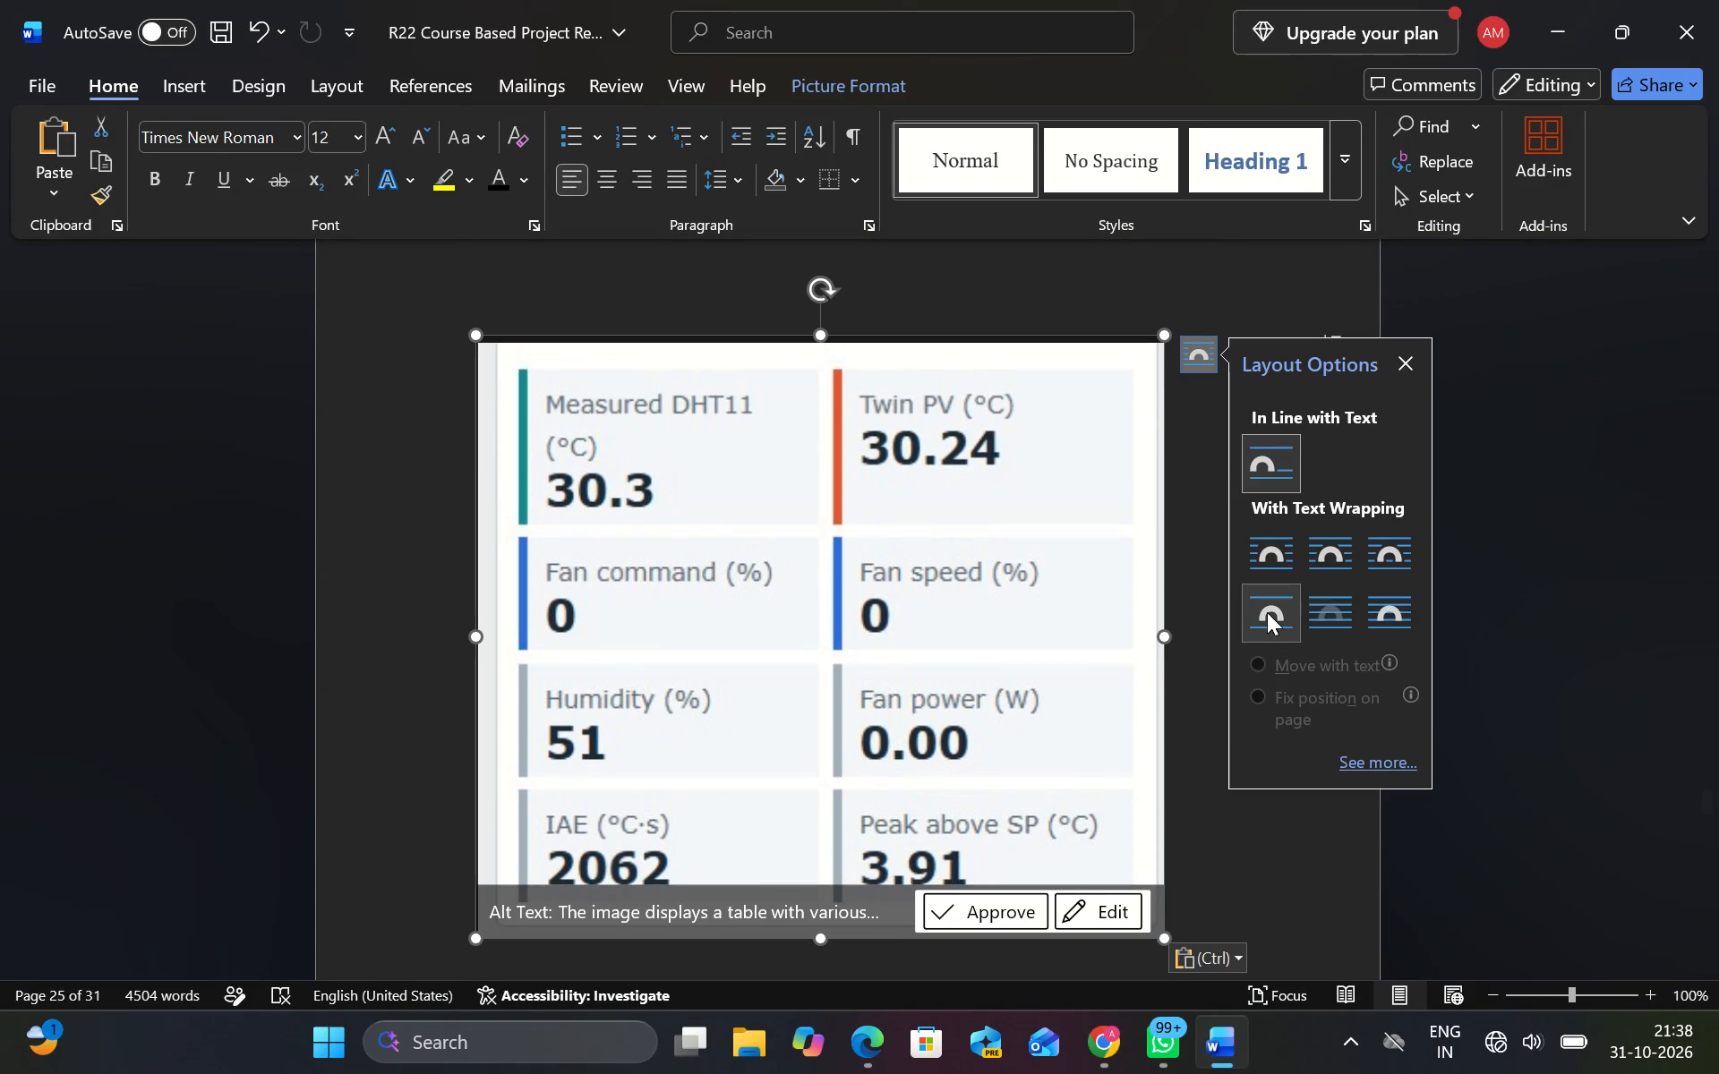
left_click(1267, 612)
left_click(921, 596)
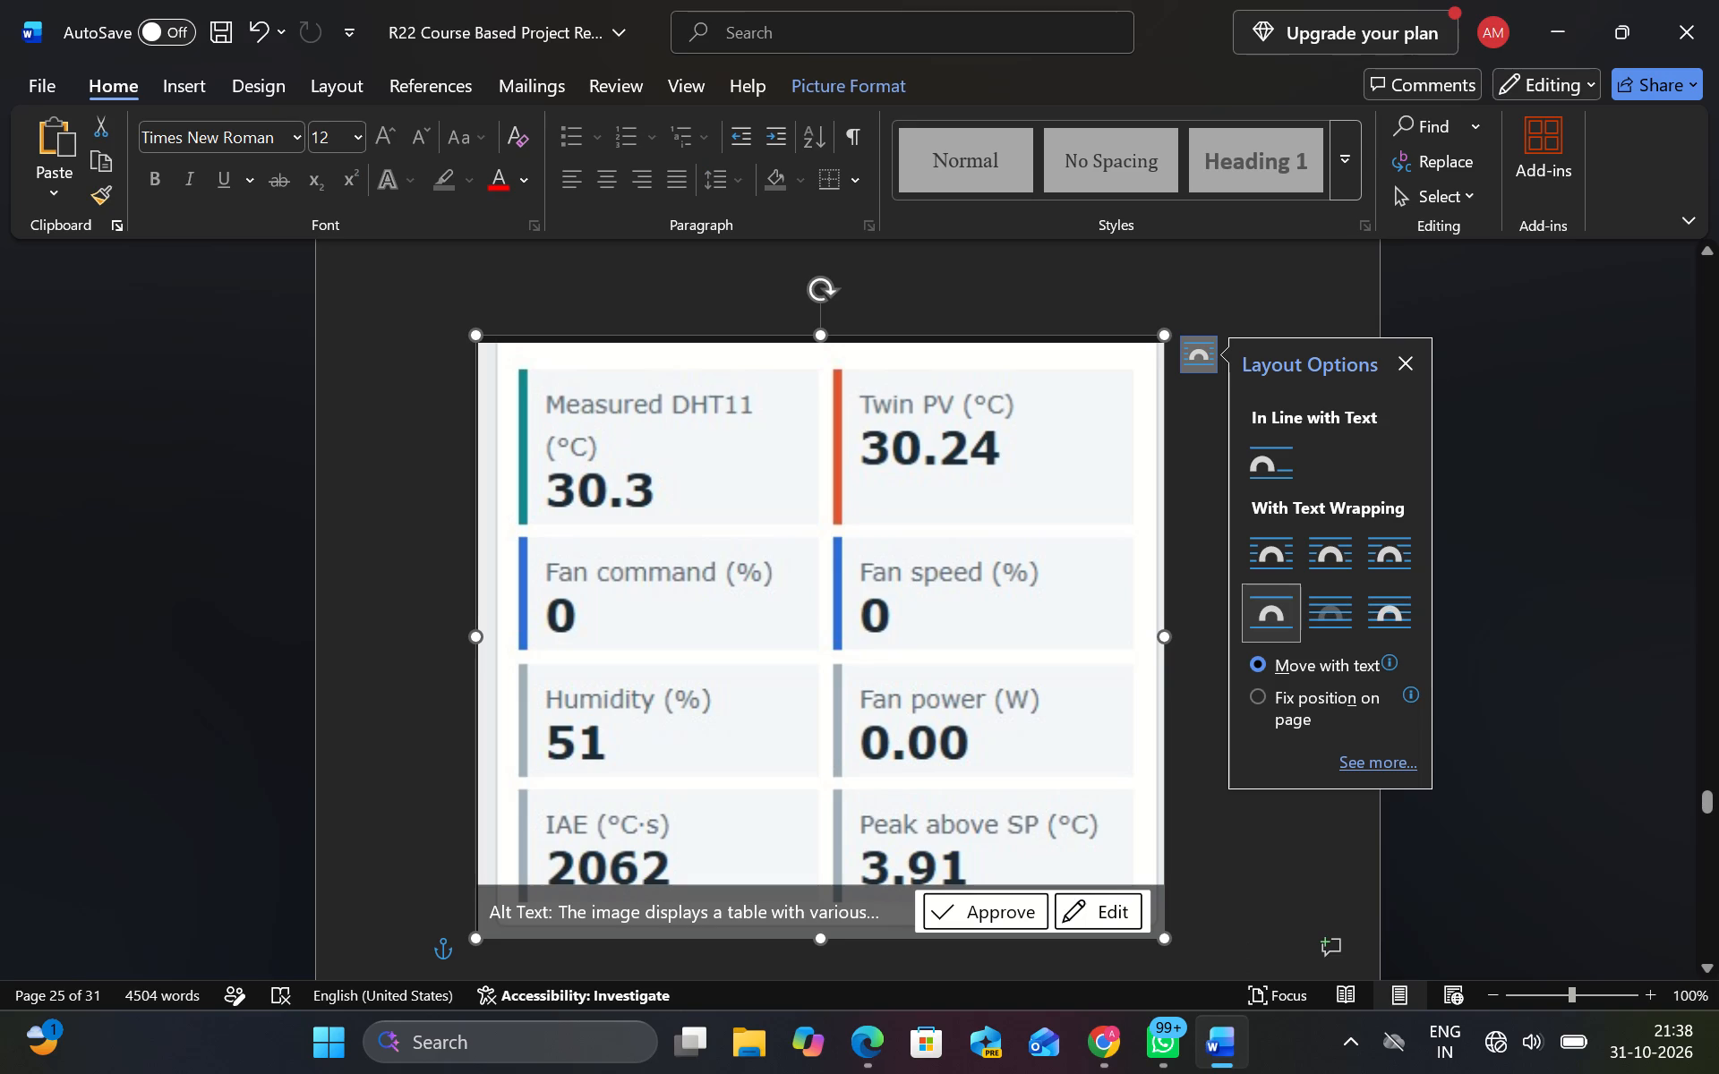
scroll(723, 313, "up", 2)
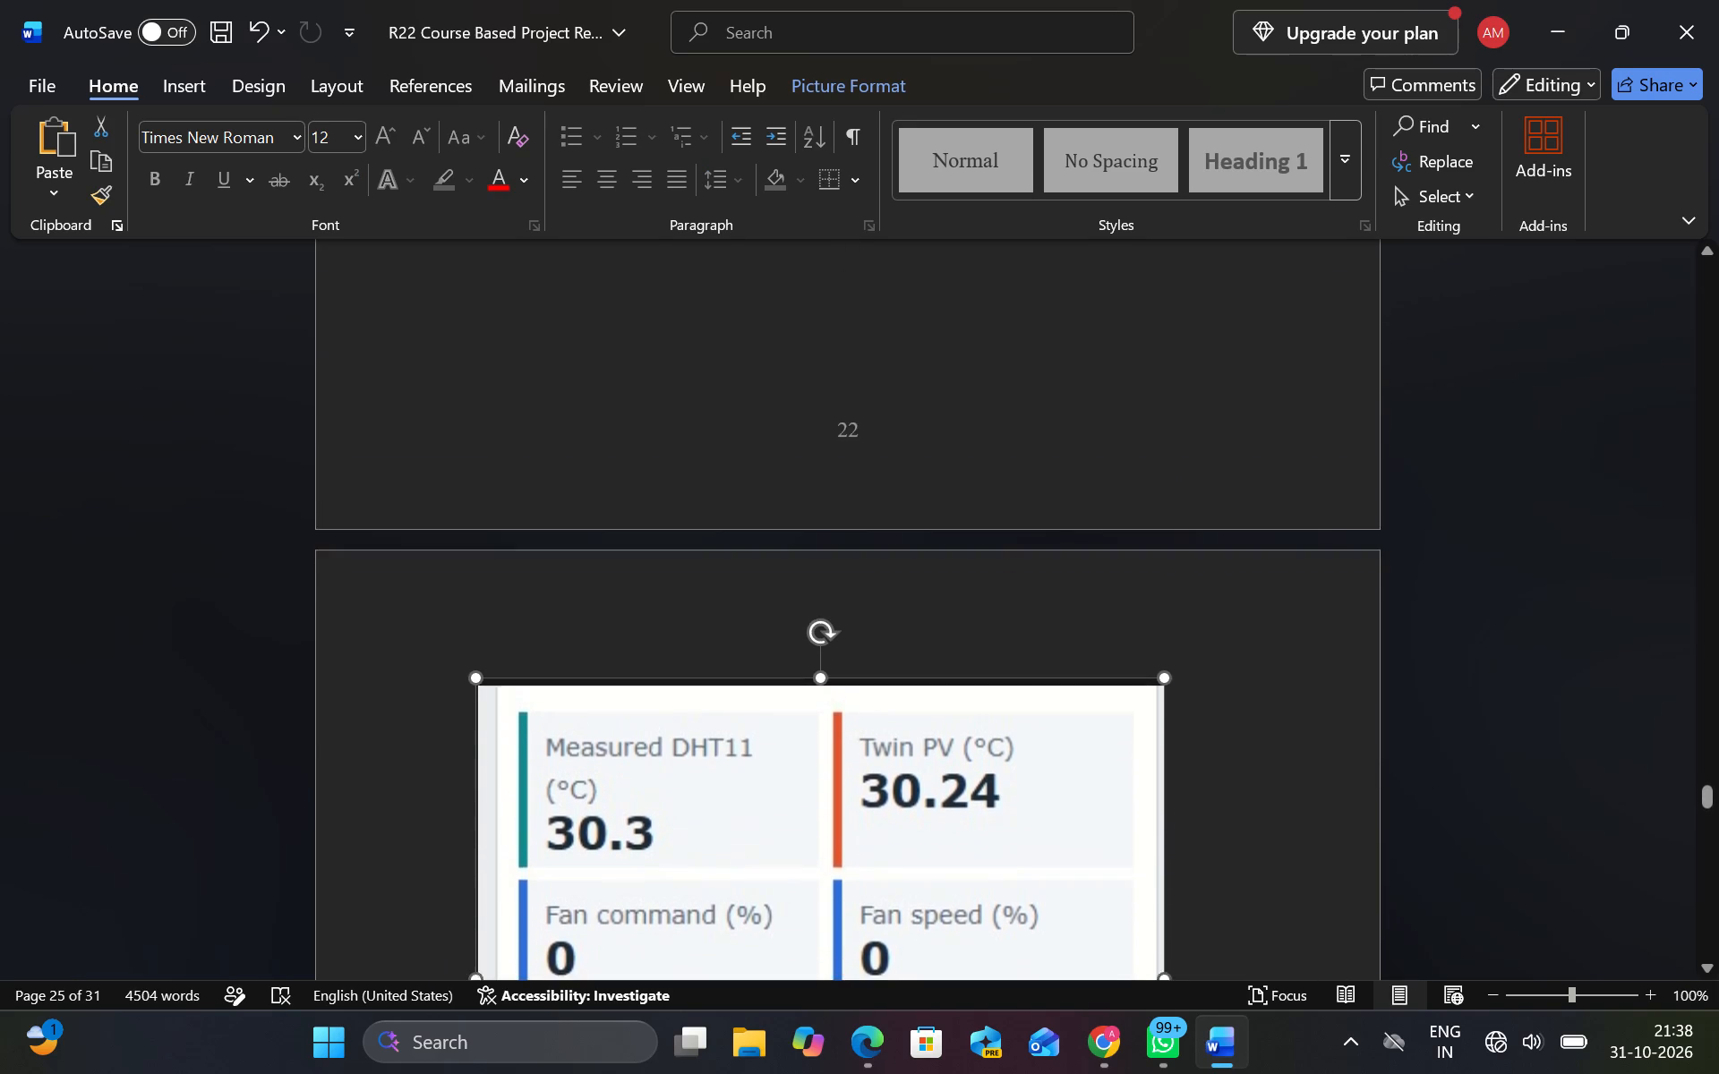
Slightly reduce the temperature-response graph's height and move it up directly beneath the Digital Twin paragraph.
scroll(723, 313, "up", 3)
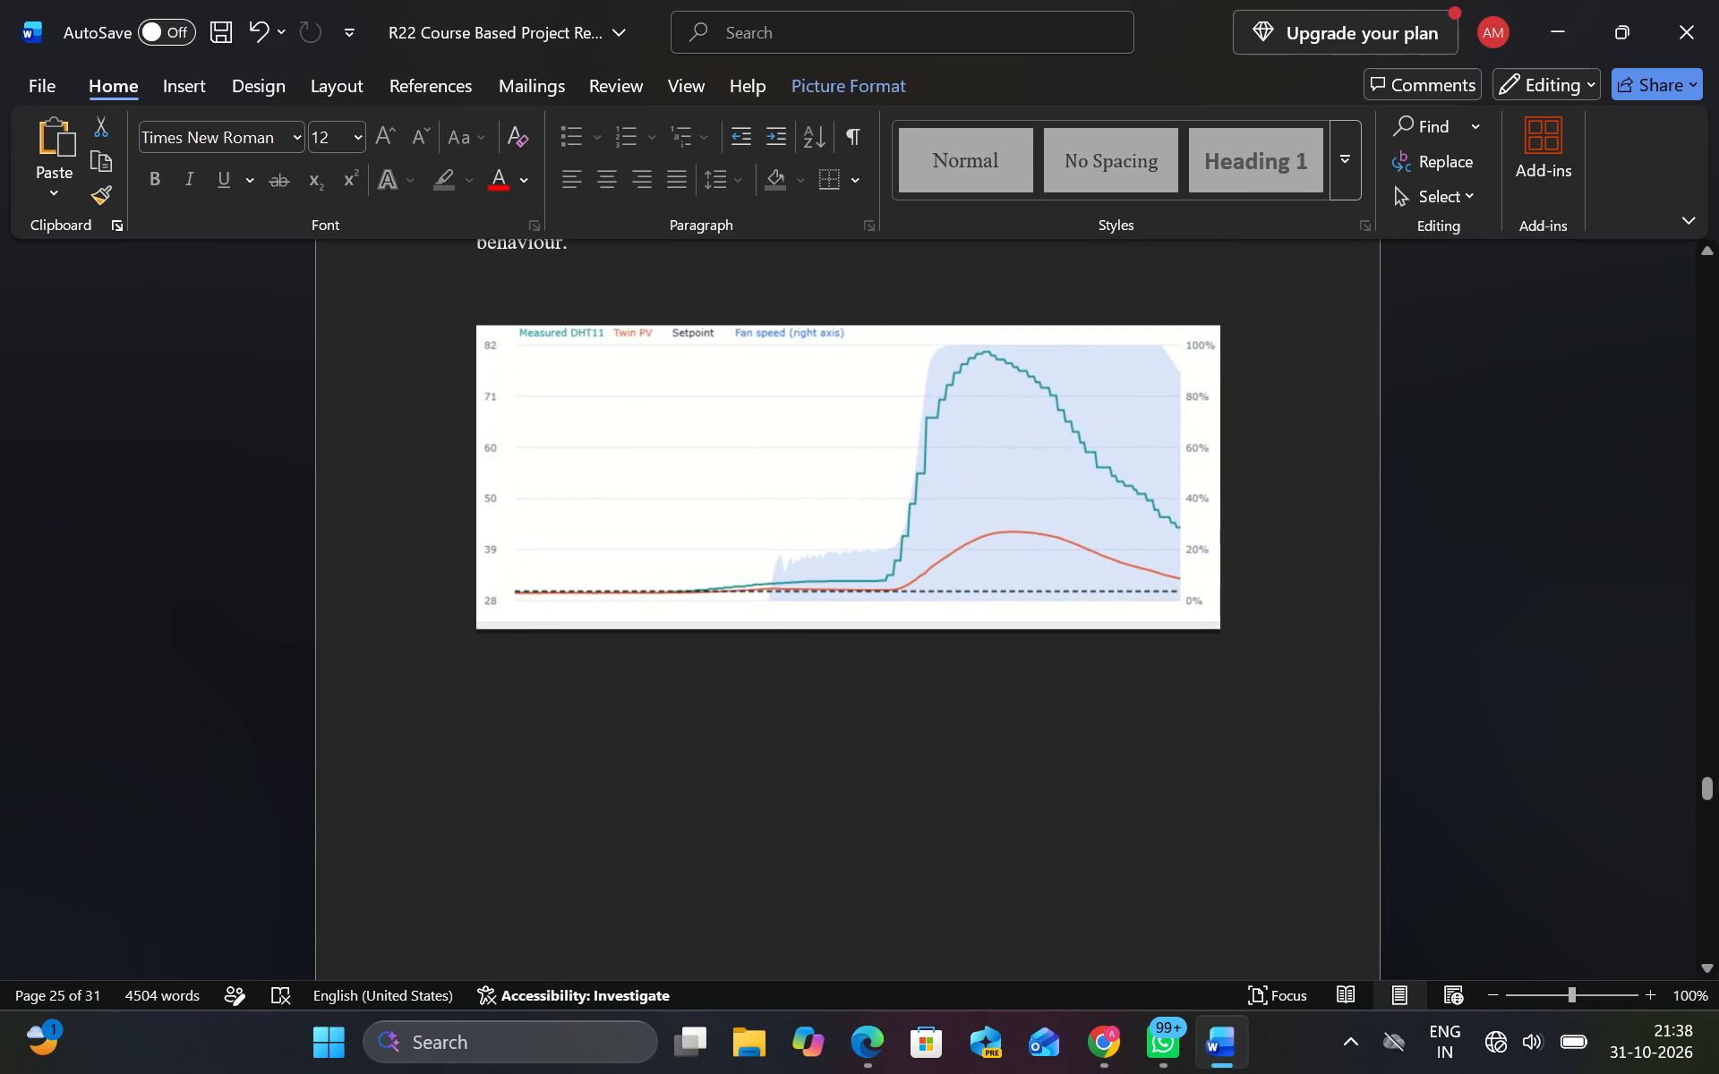
left_click(724, 416)
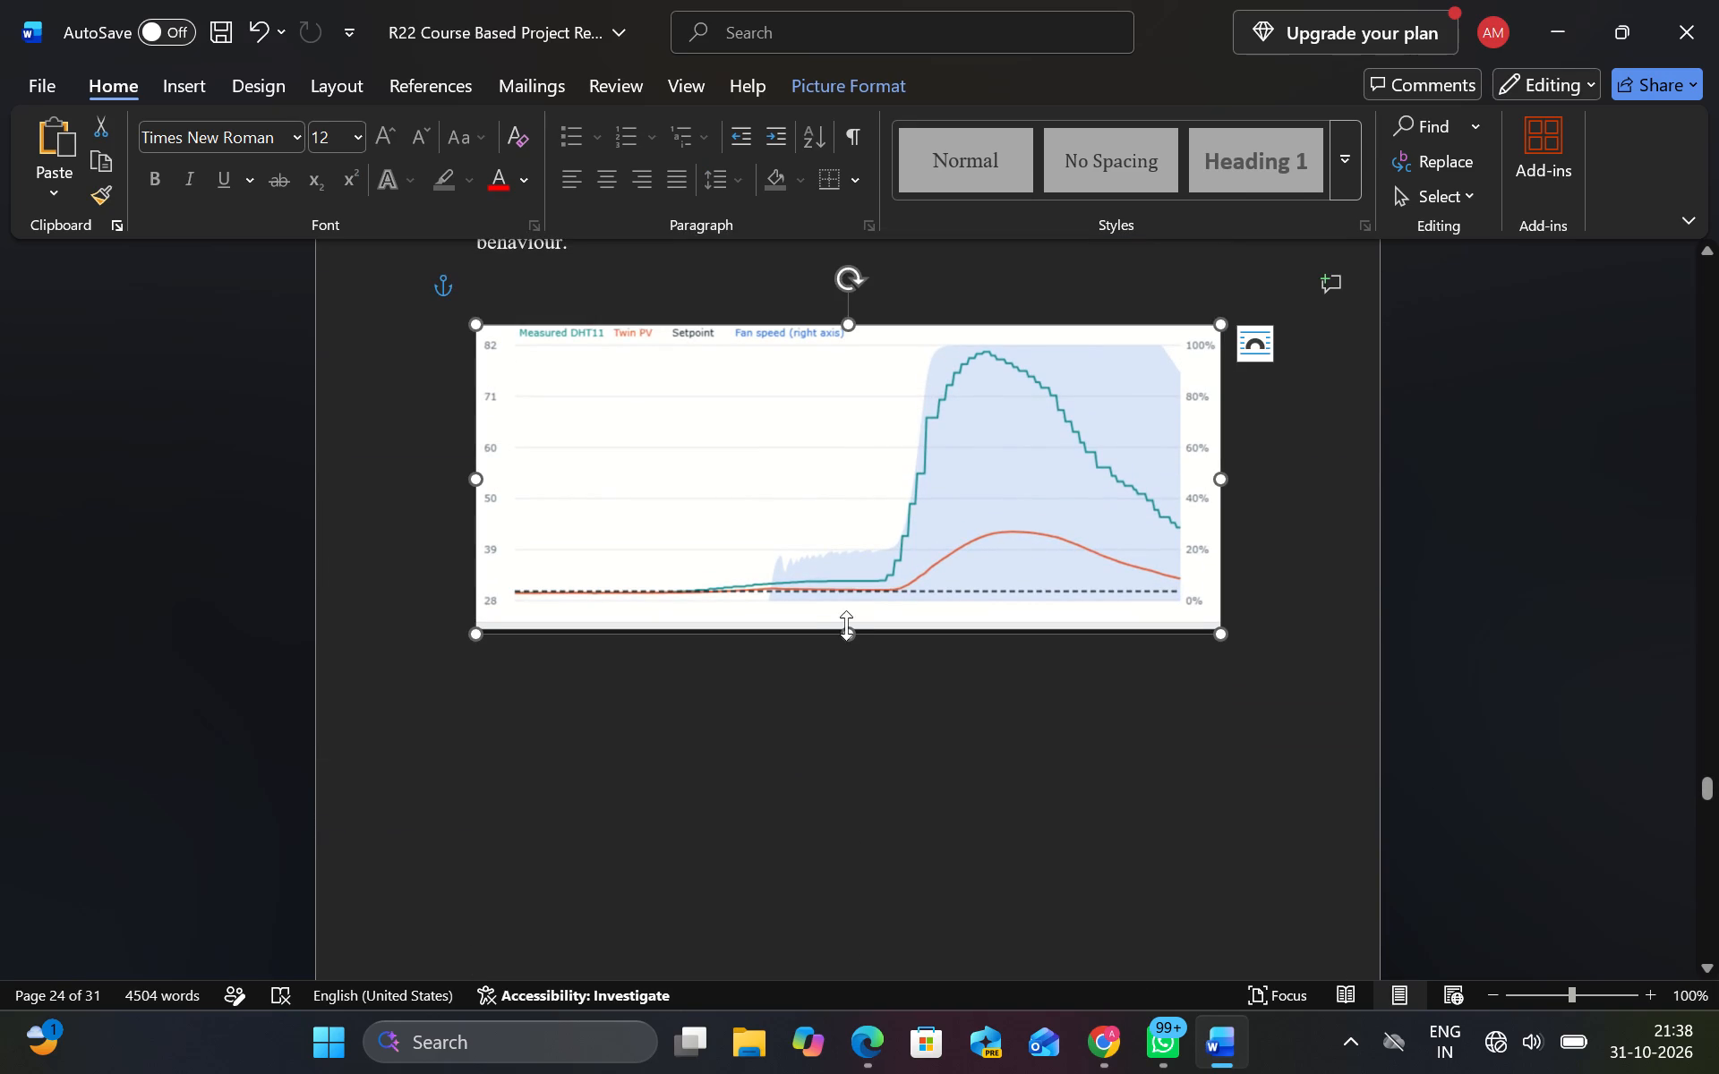
left_click_drag(847, 626, 850, 604)
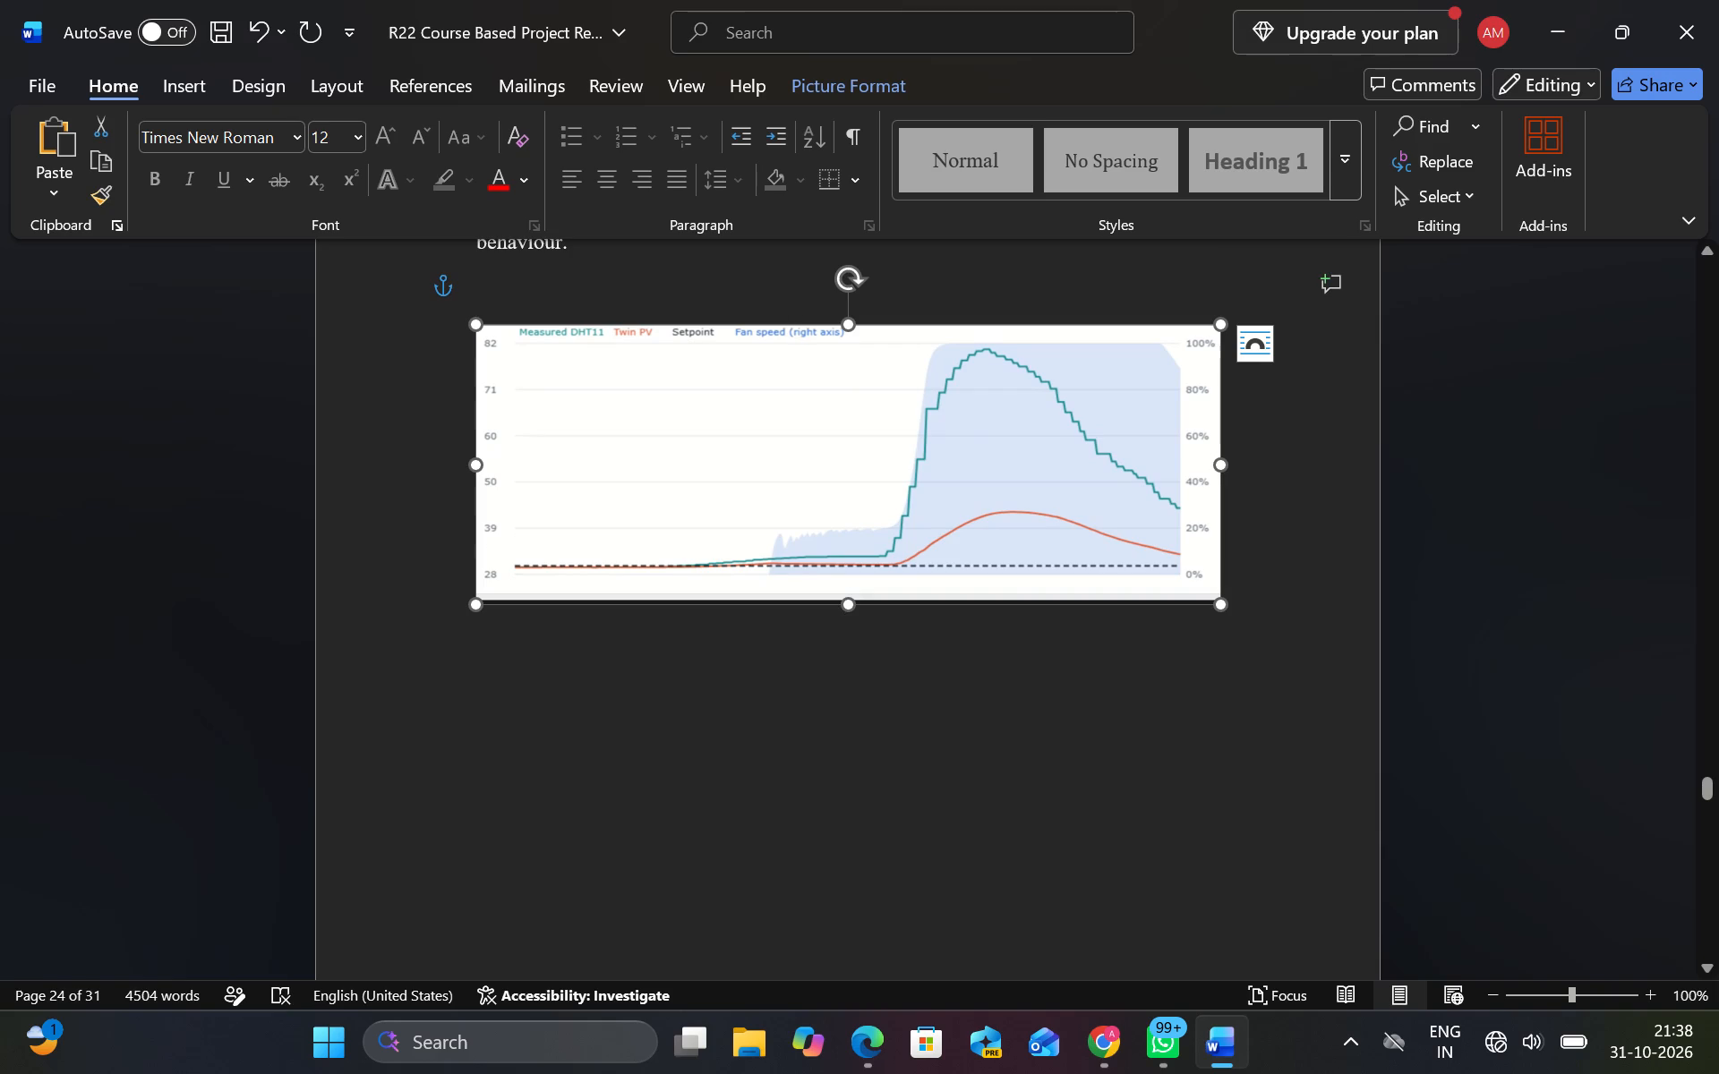
left_click_drag(842, 372, 842, 321)
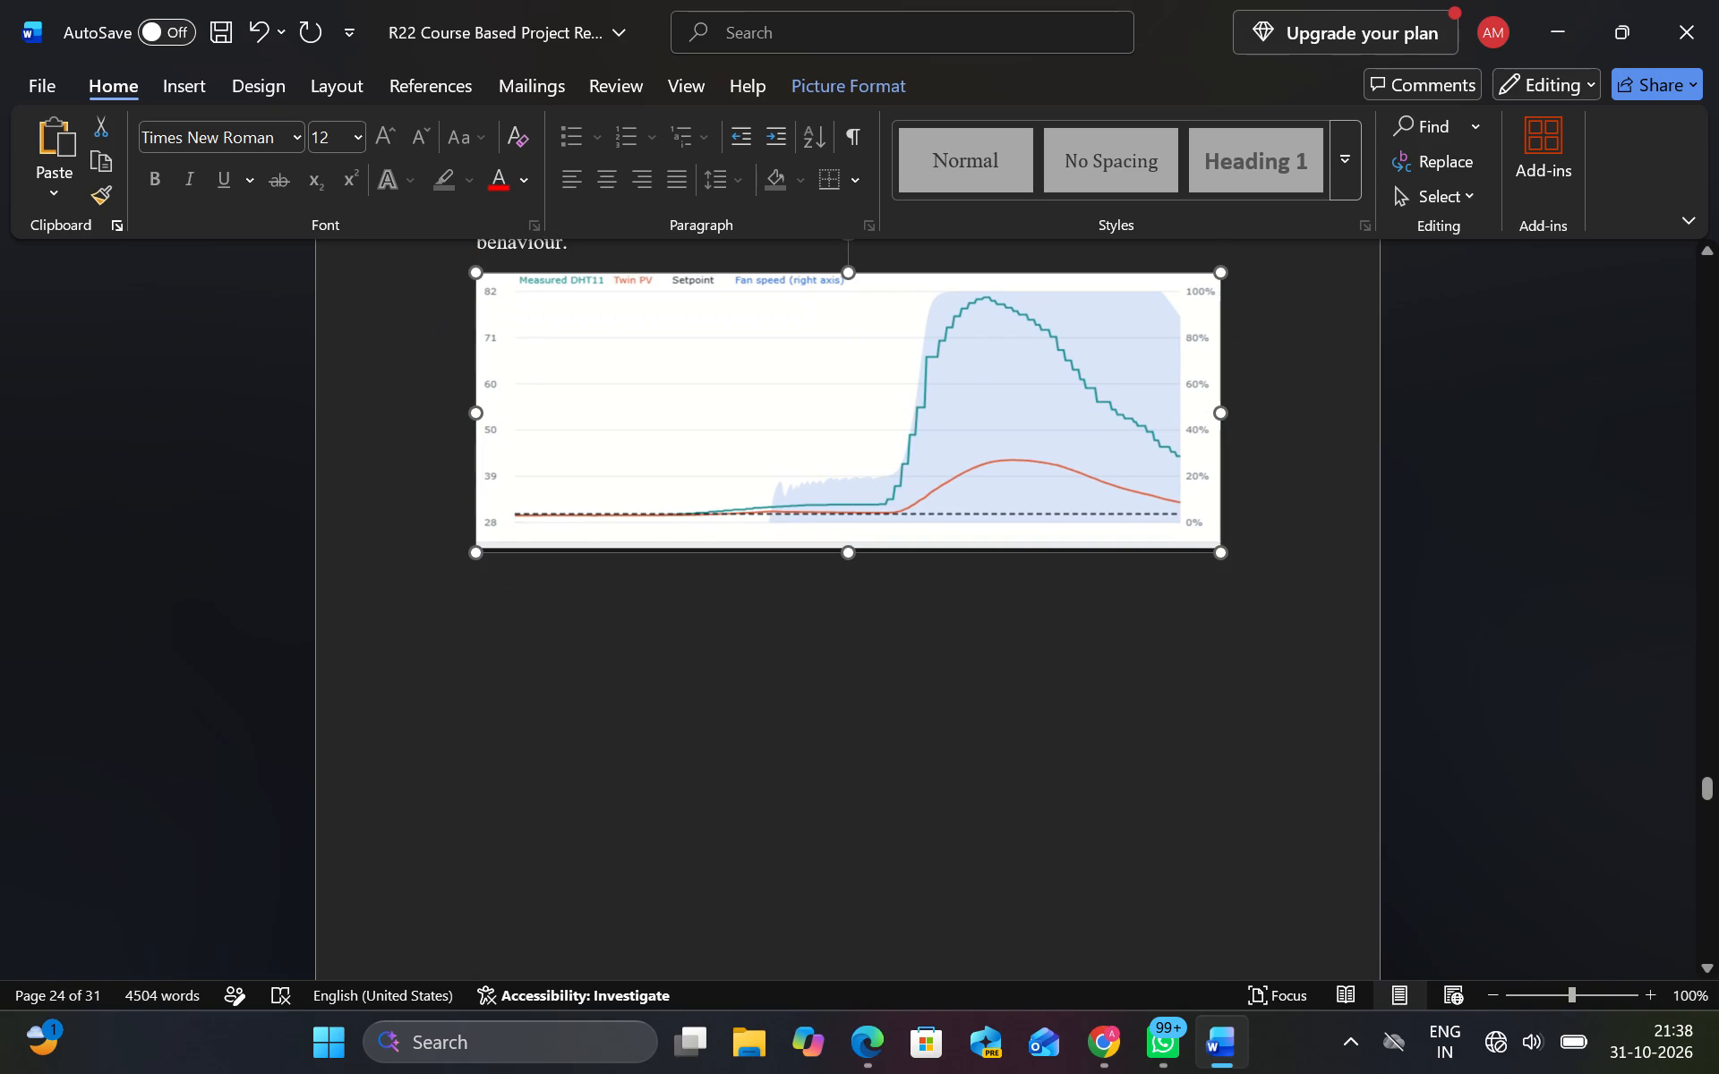
Move the dashboard readings picture from the following page onto page 22, ending at the bottom margin.
scroll(783, 748, "down", 4)
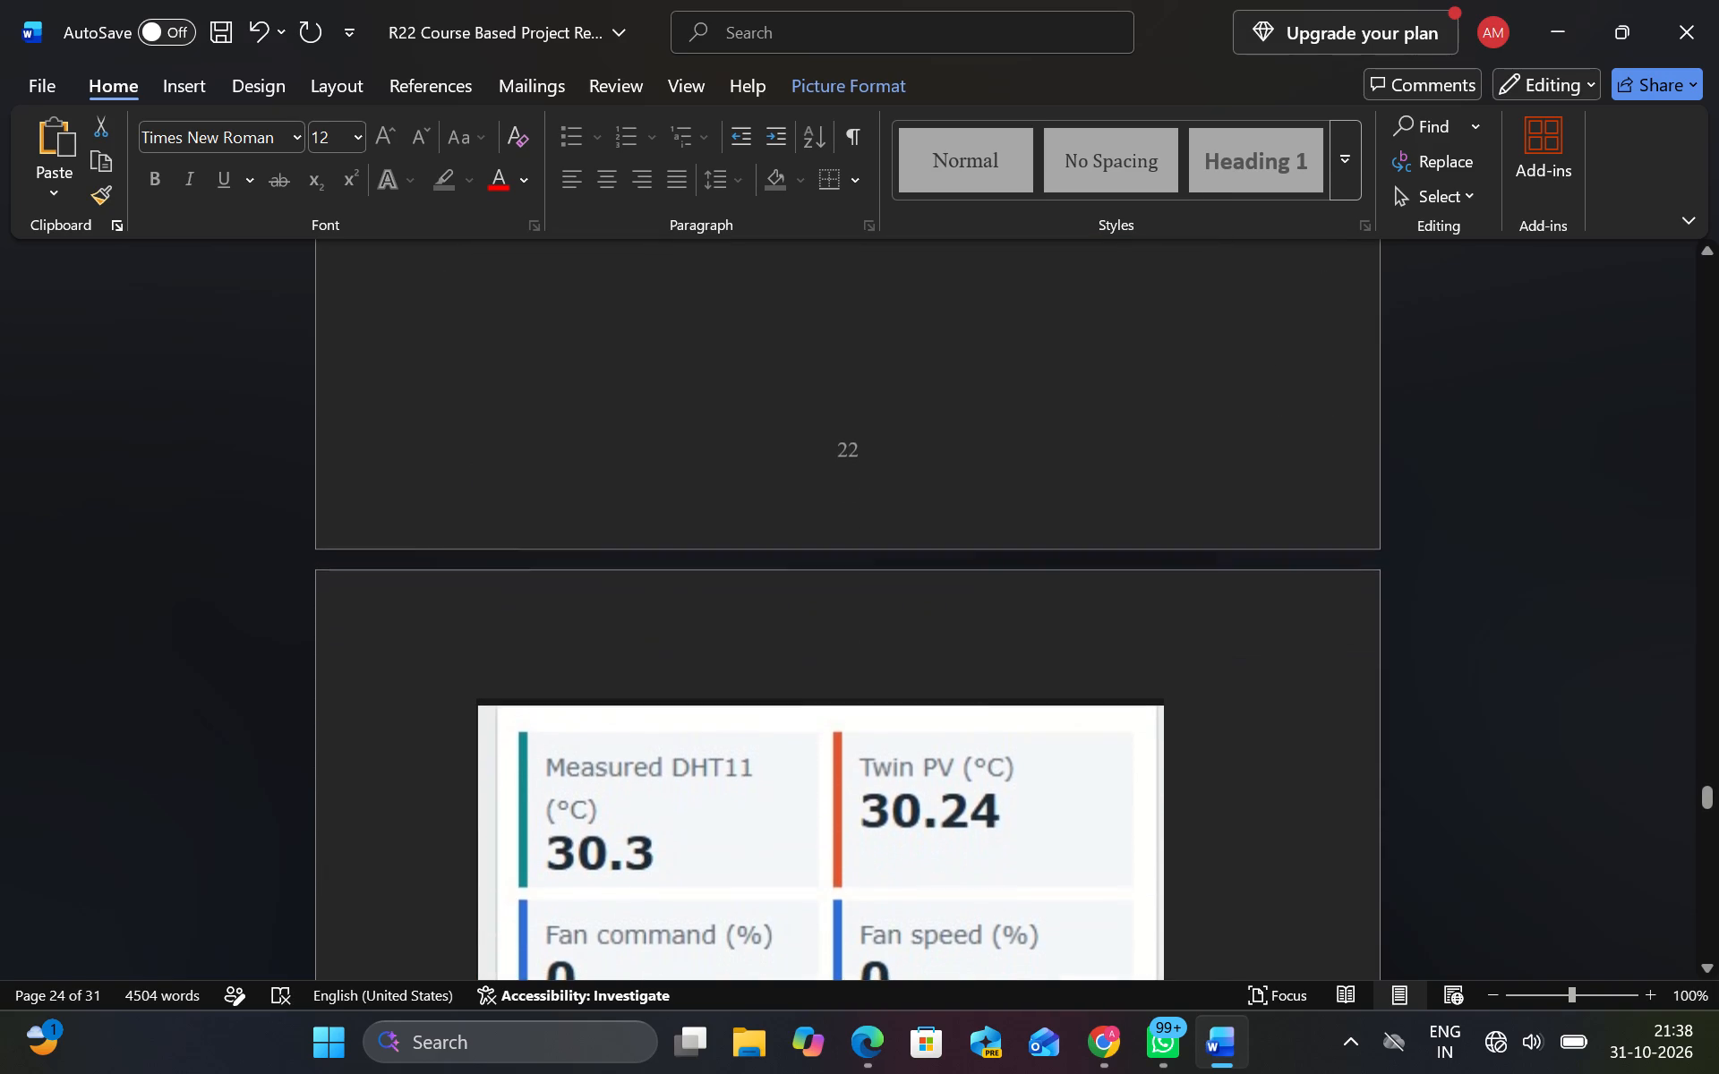
left_click_drag(769, 788, 869, 589)
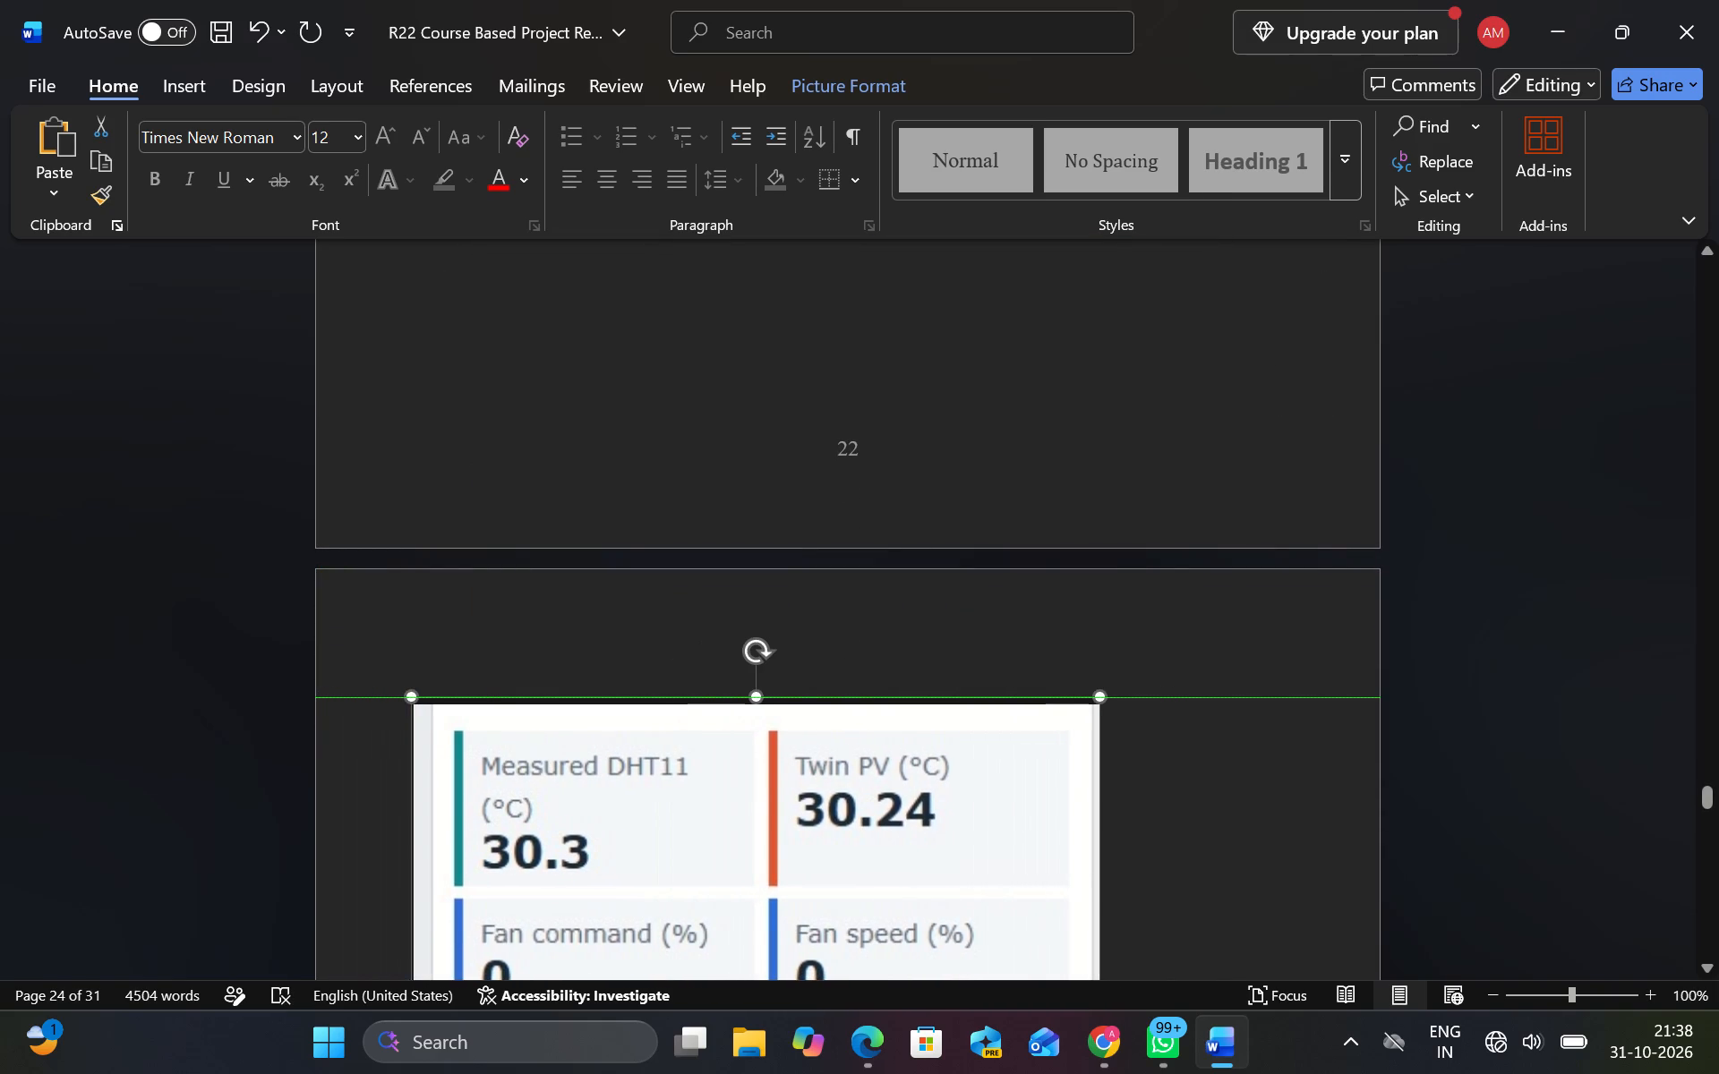
left_click_drag(869, 589, 925, 421)
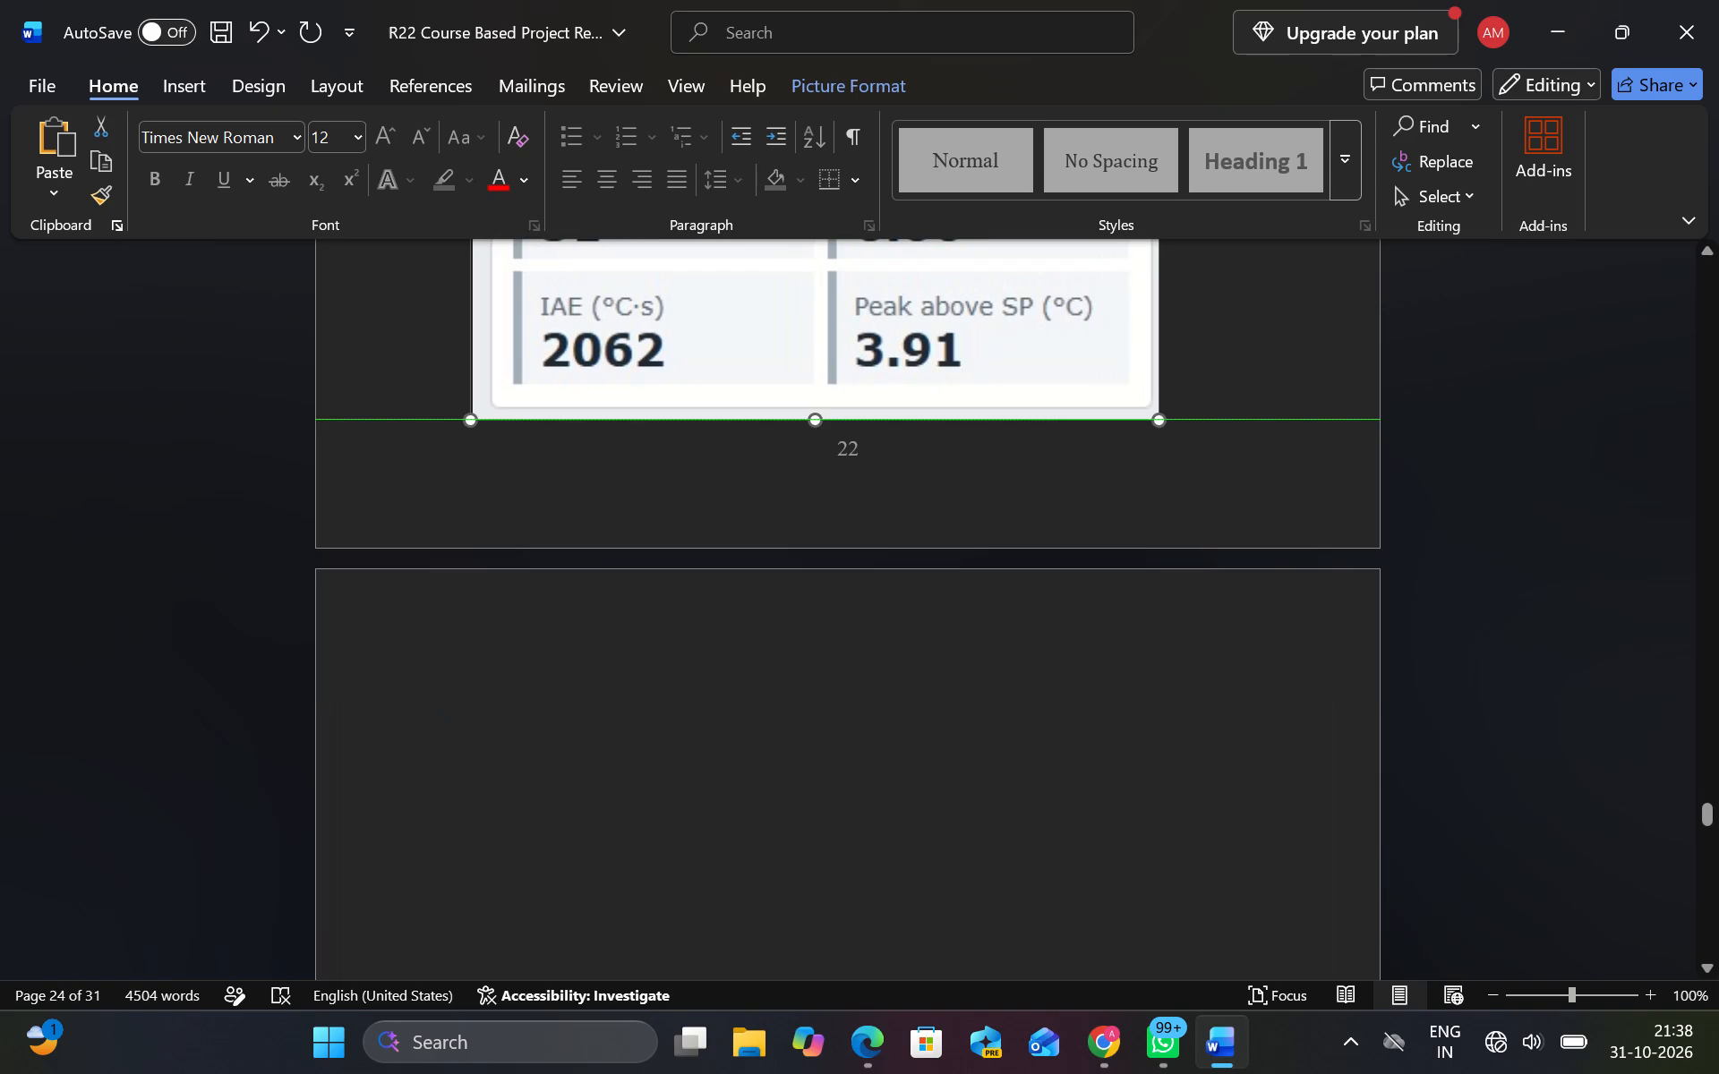
left_click_drag(925, 421, 925, 420)
Reduce the readings picture's height and centre it just below the temperature-response graph, clear of the graph and the page number.
scroll(925, 420, "up", 2)
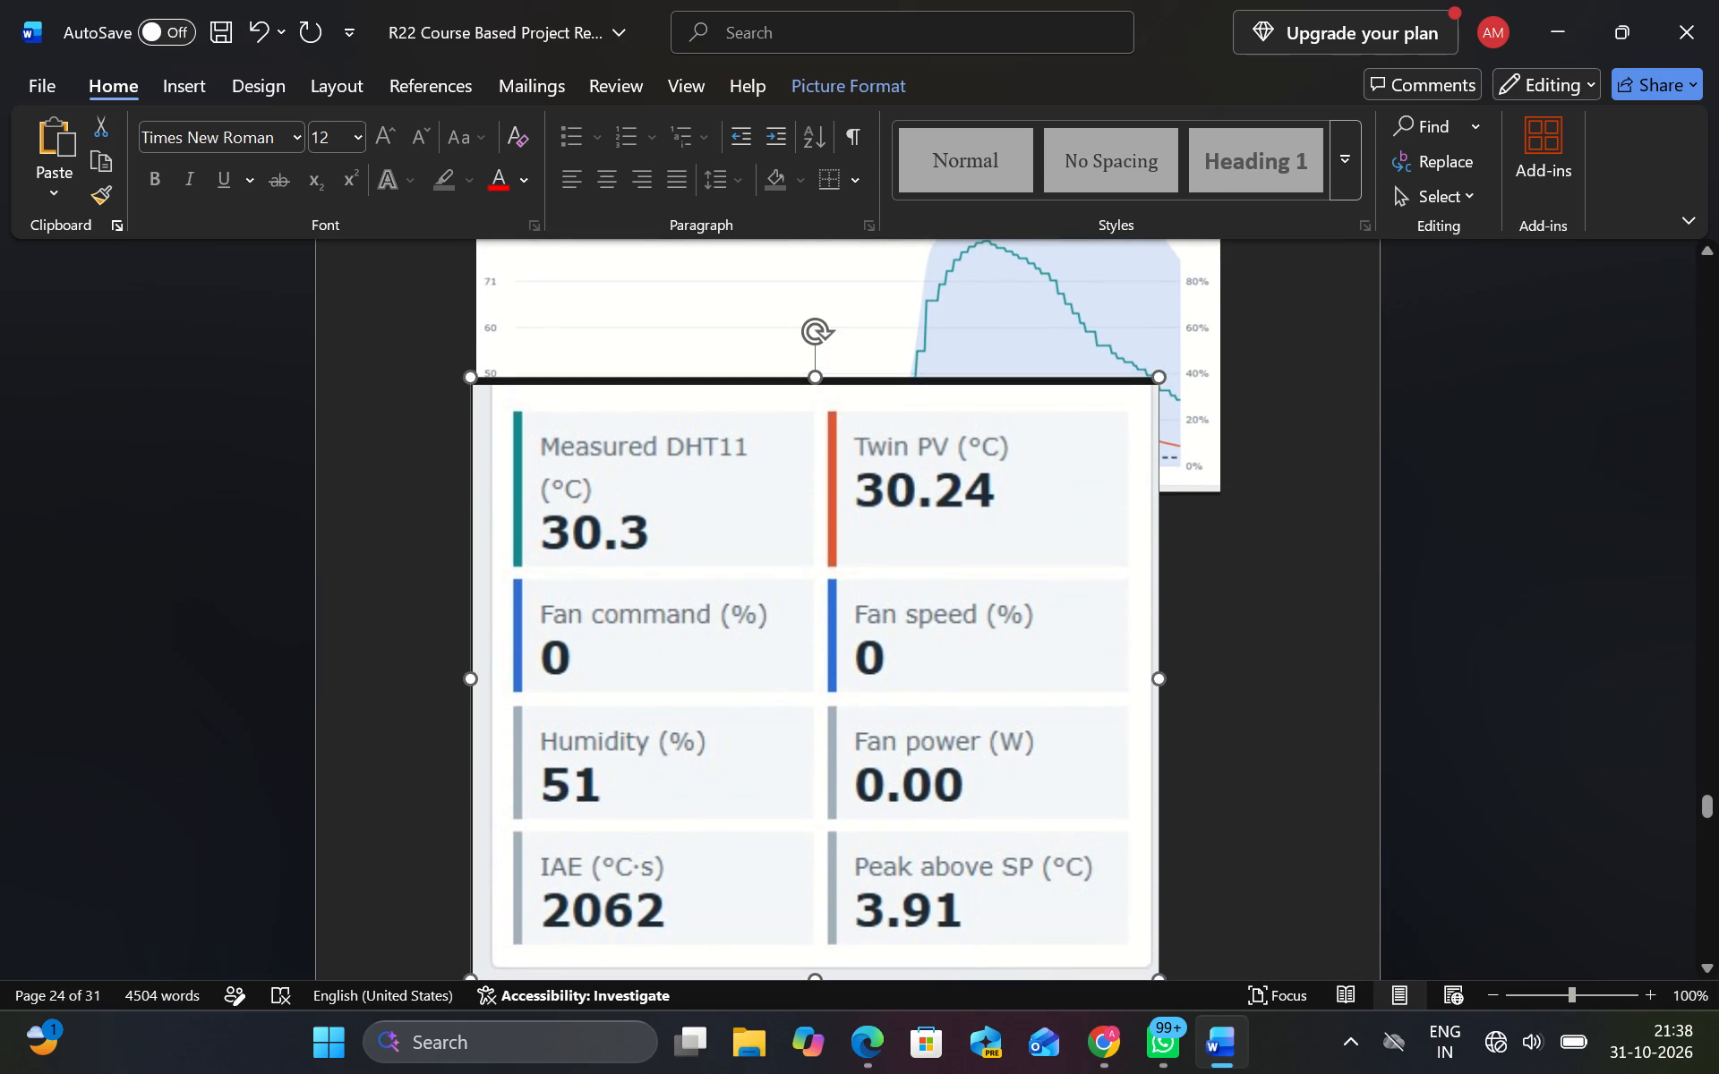
scroll(829, 661, "down", 1)
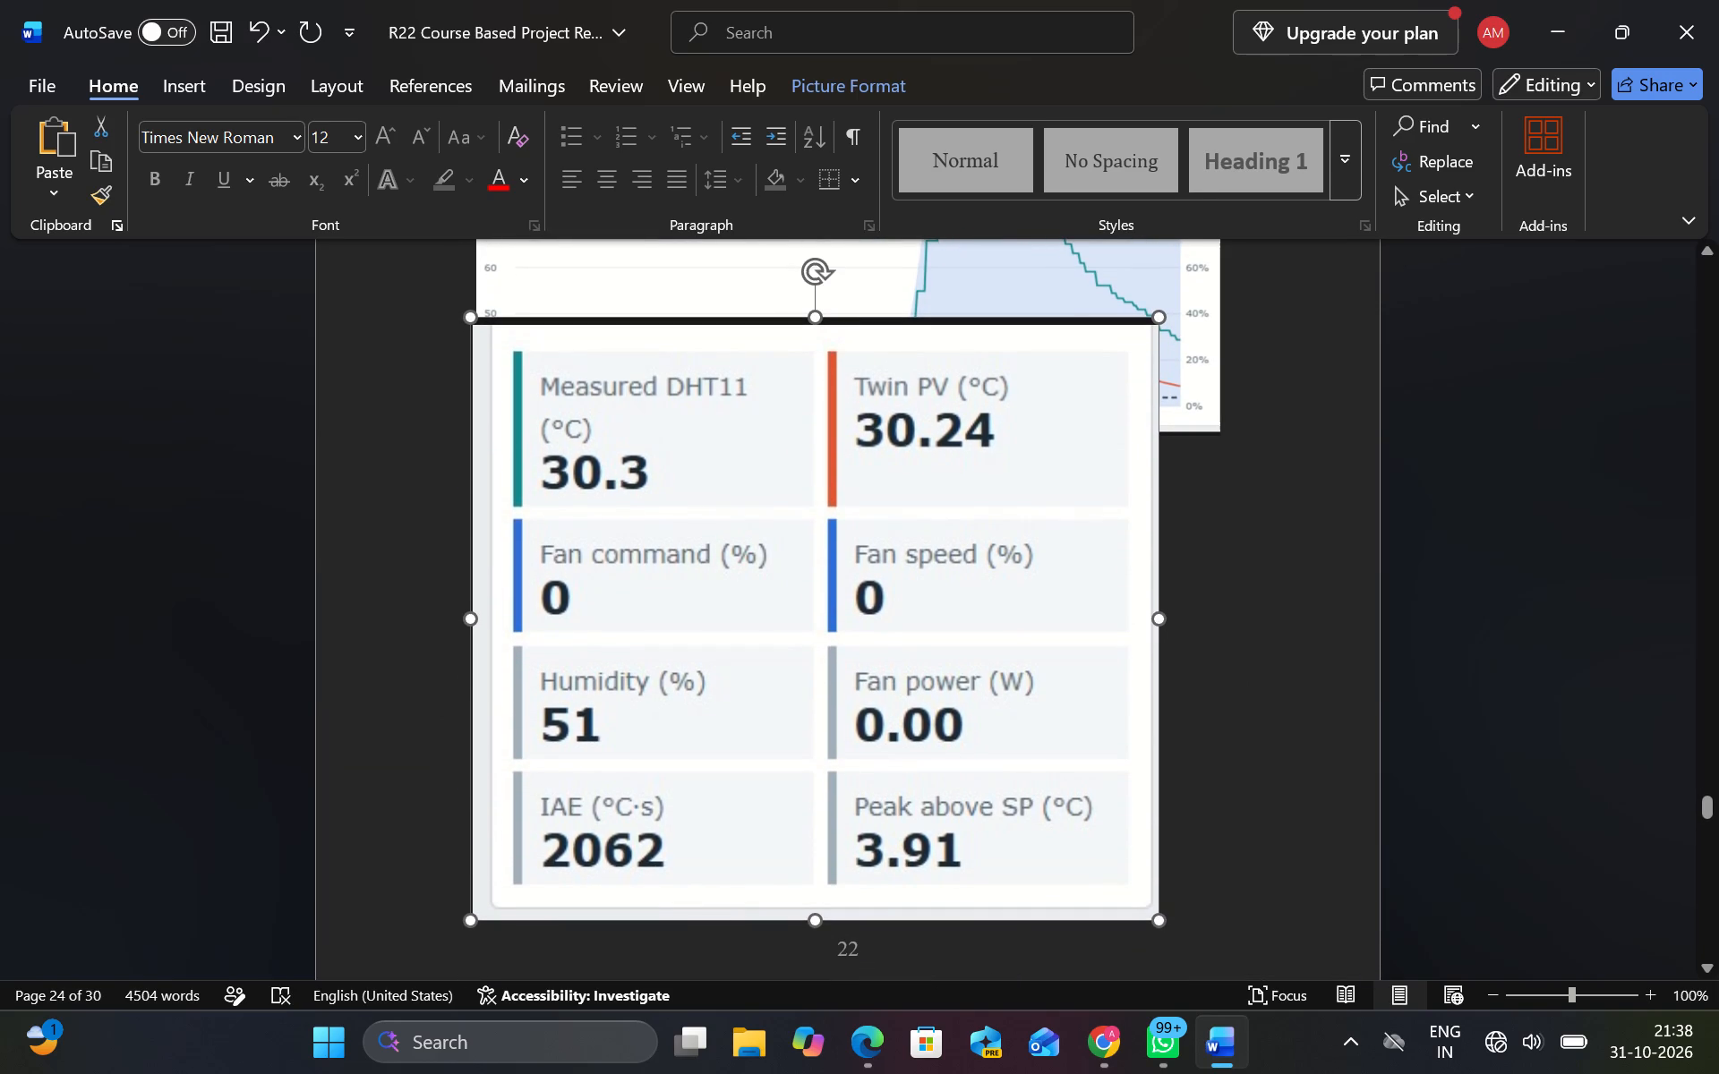
left_click_drag(814, 323, 799, 407)
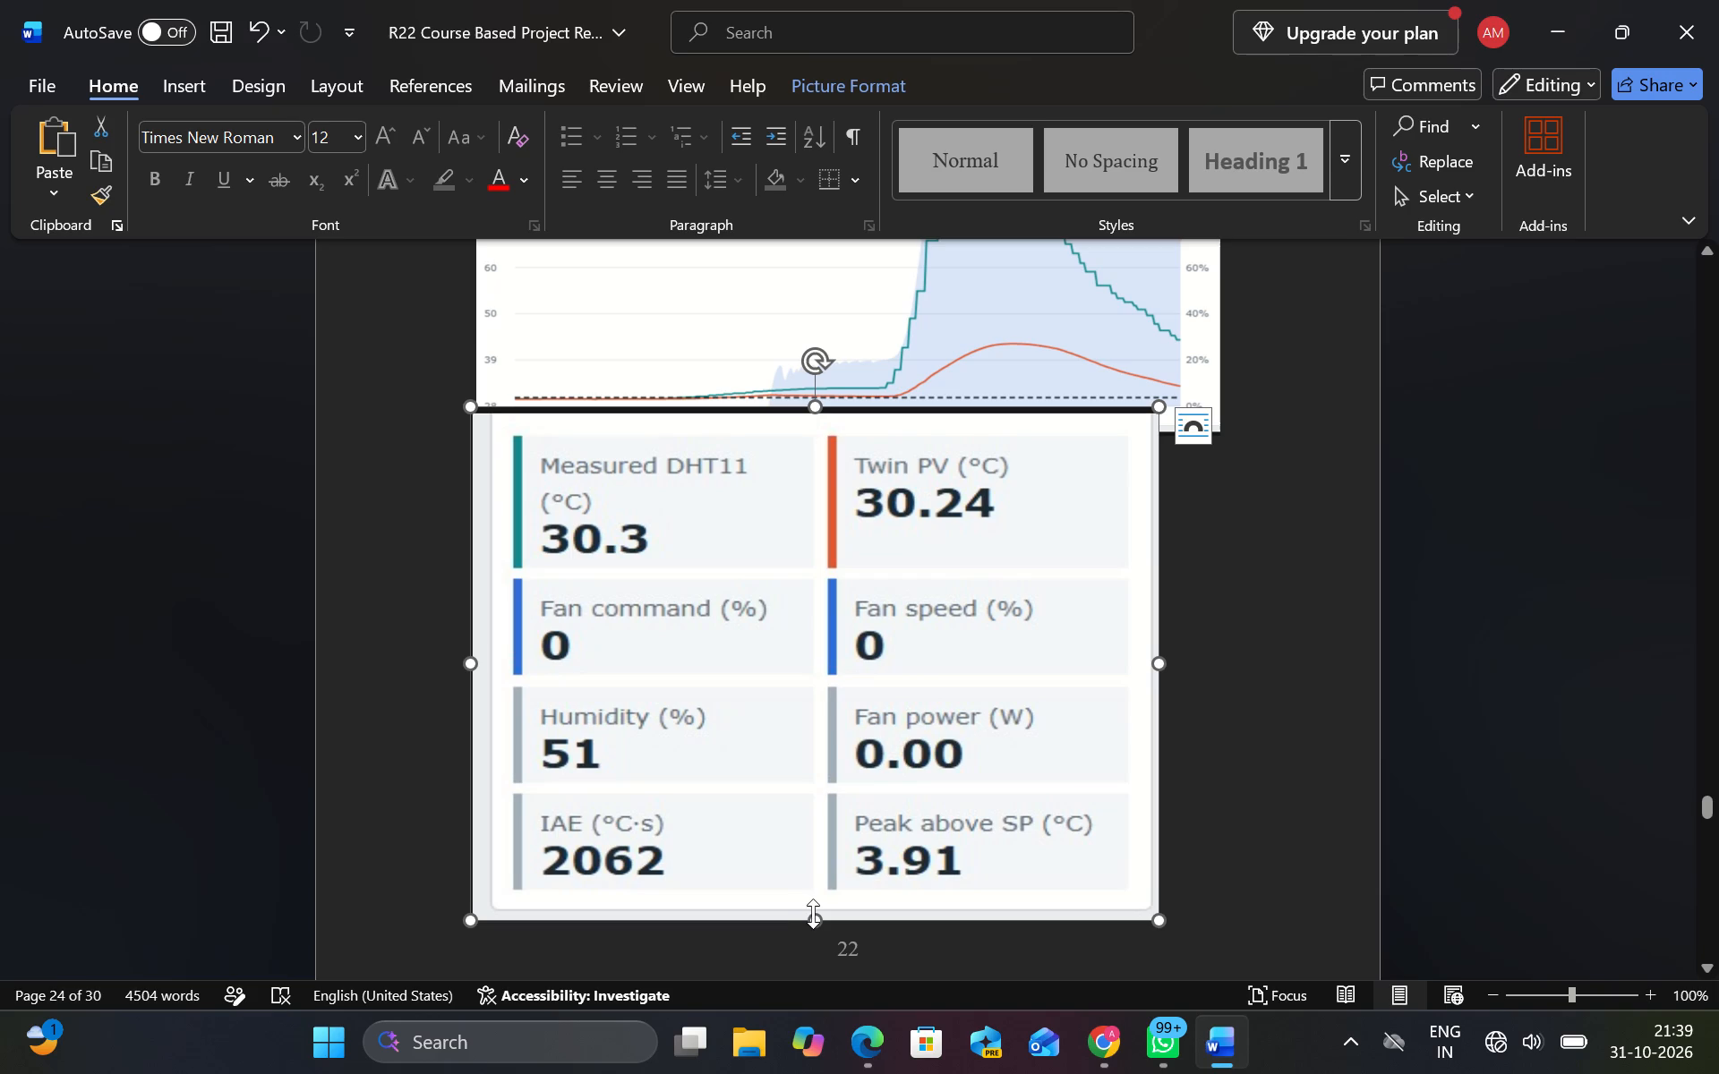
left_click_drag(815, 915, 818, 899)
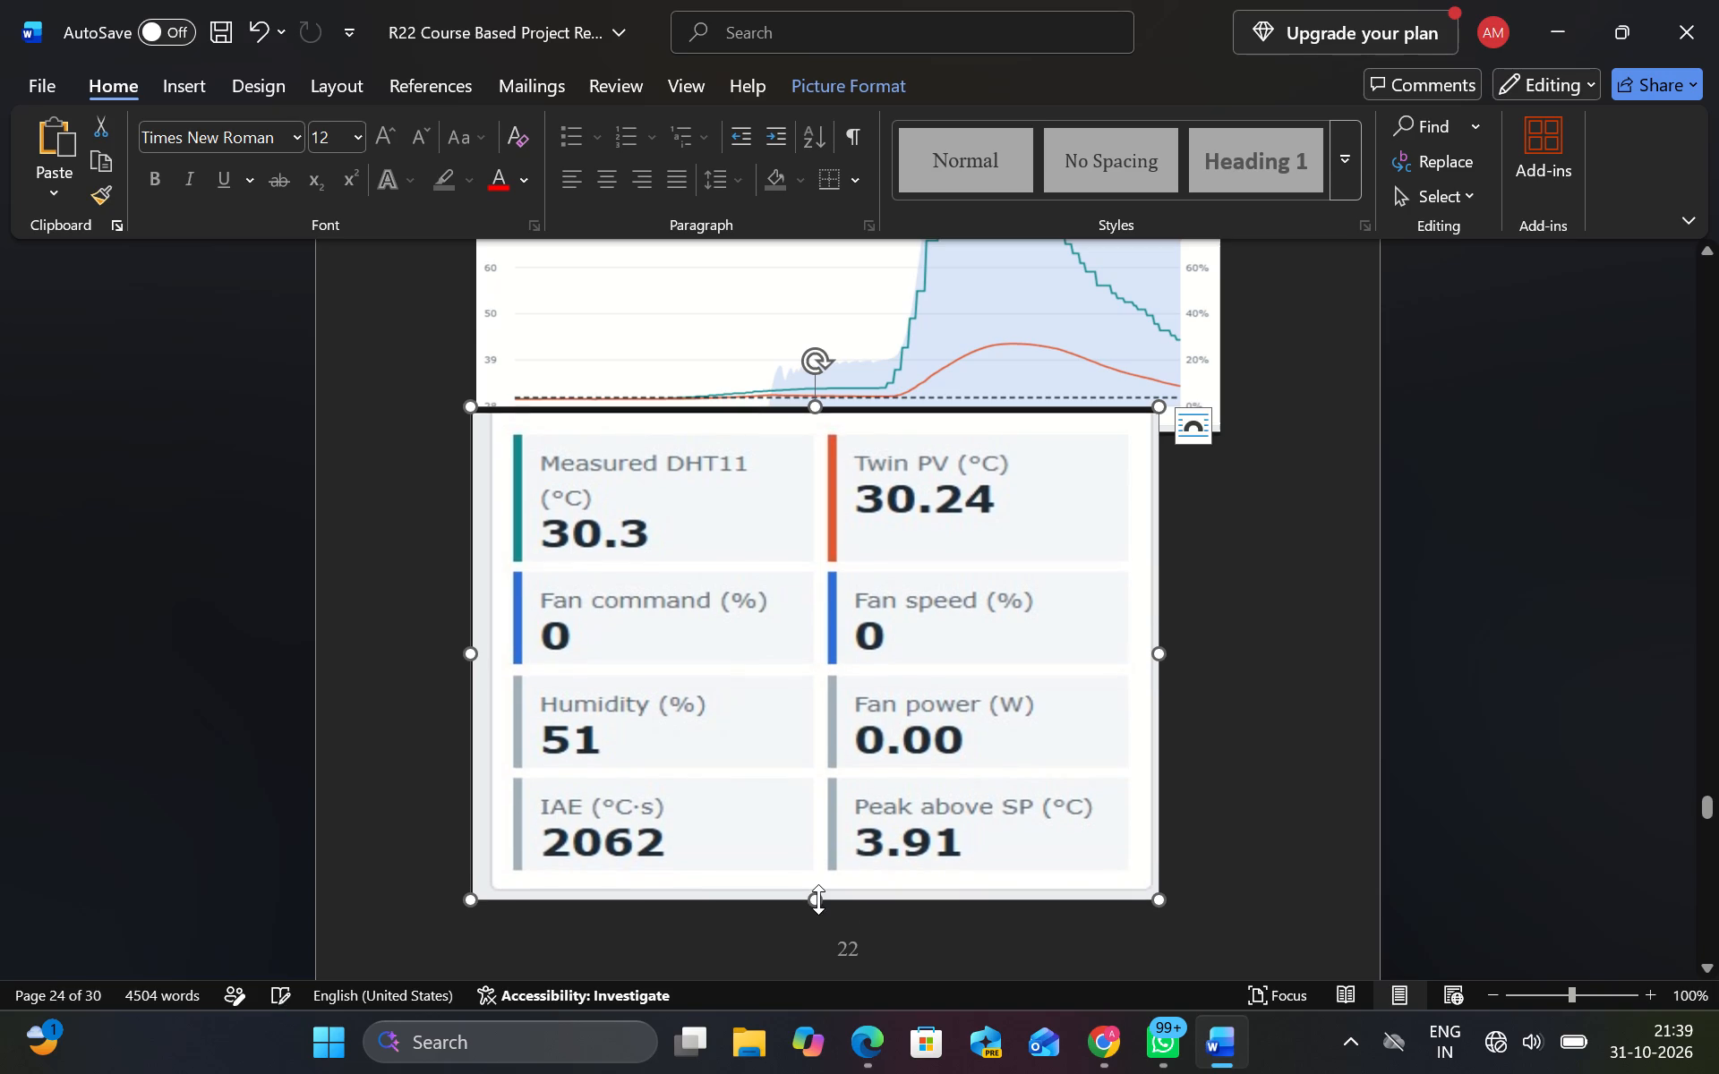
left_click_drag(822, 750, 845, 839)
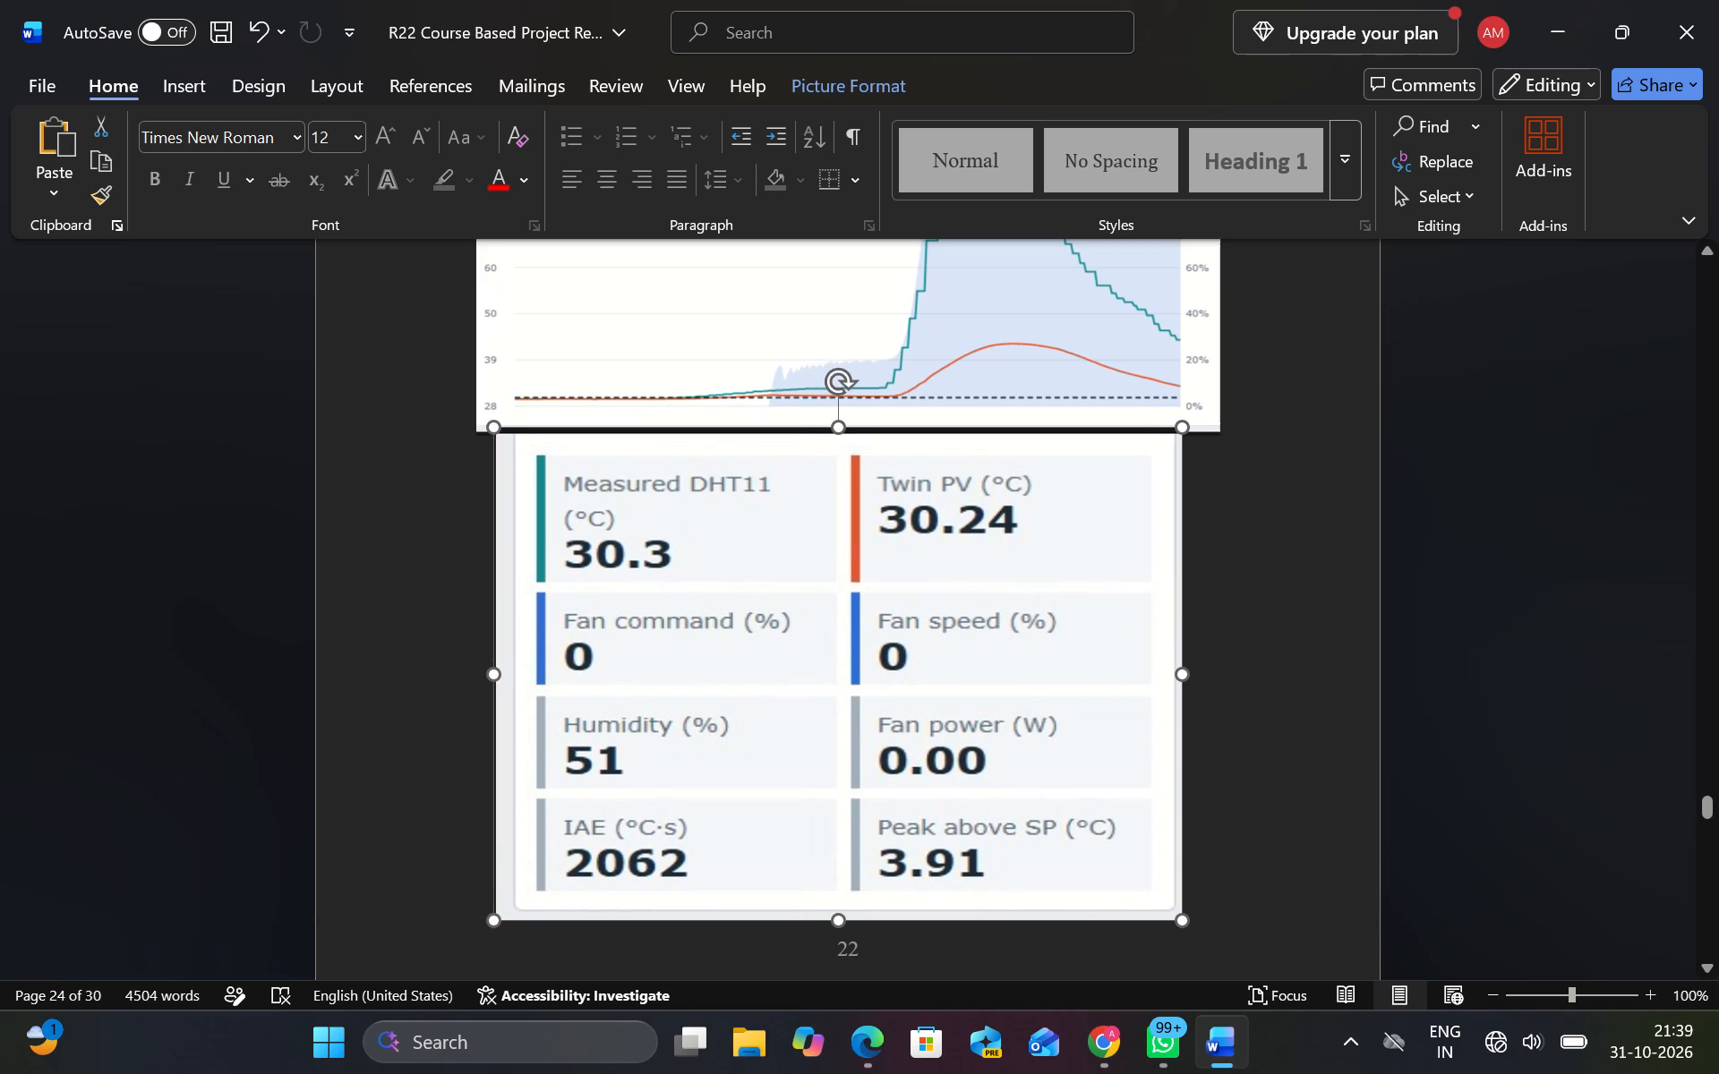
left_click_drag(845, 839, 868, 899)
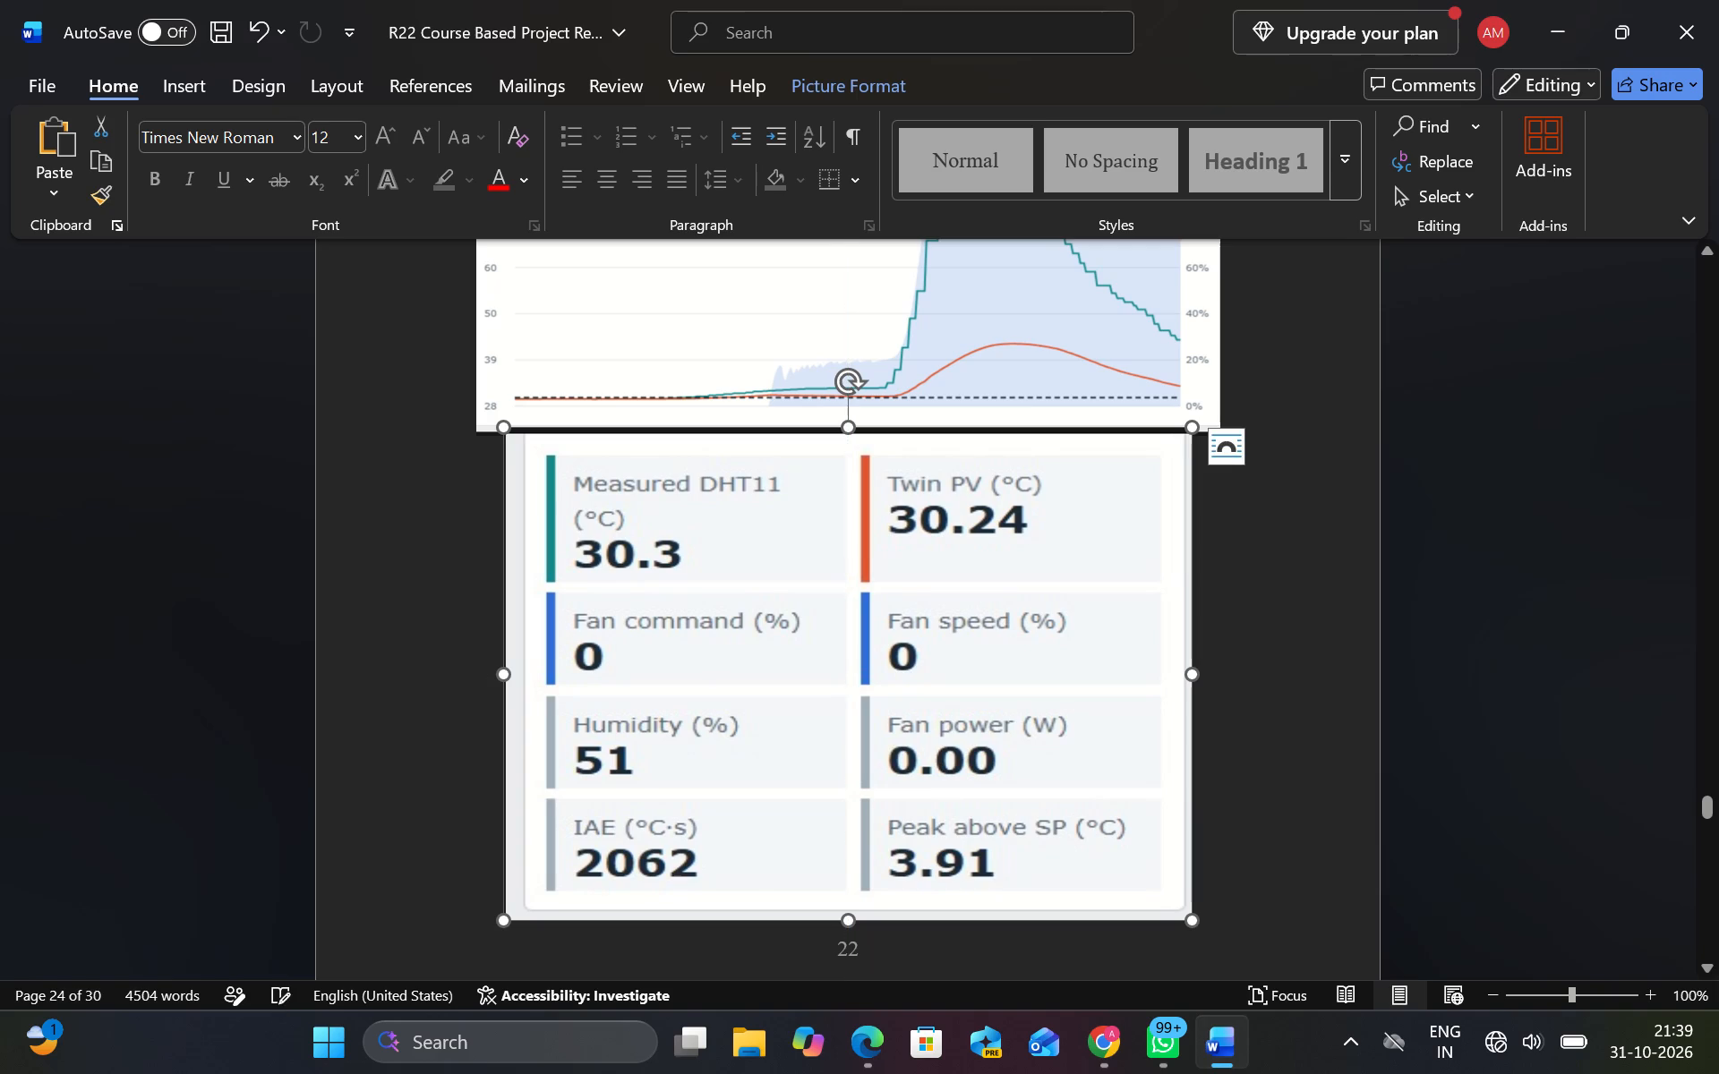
left_click(847, 438)
left_click_drag(849, 434, 841, 473)
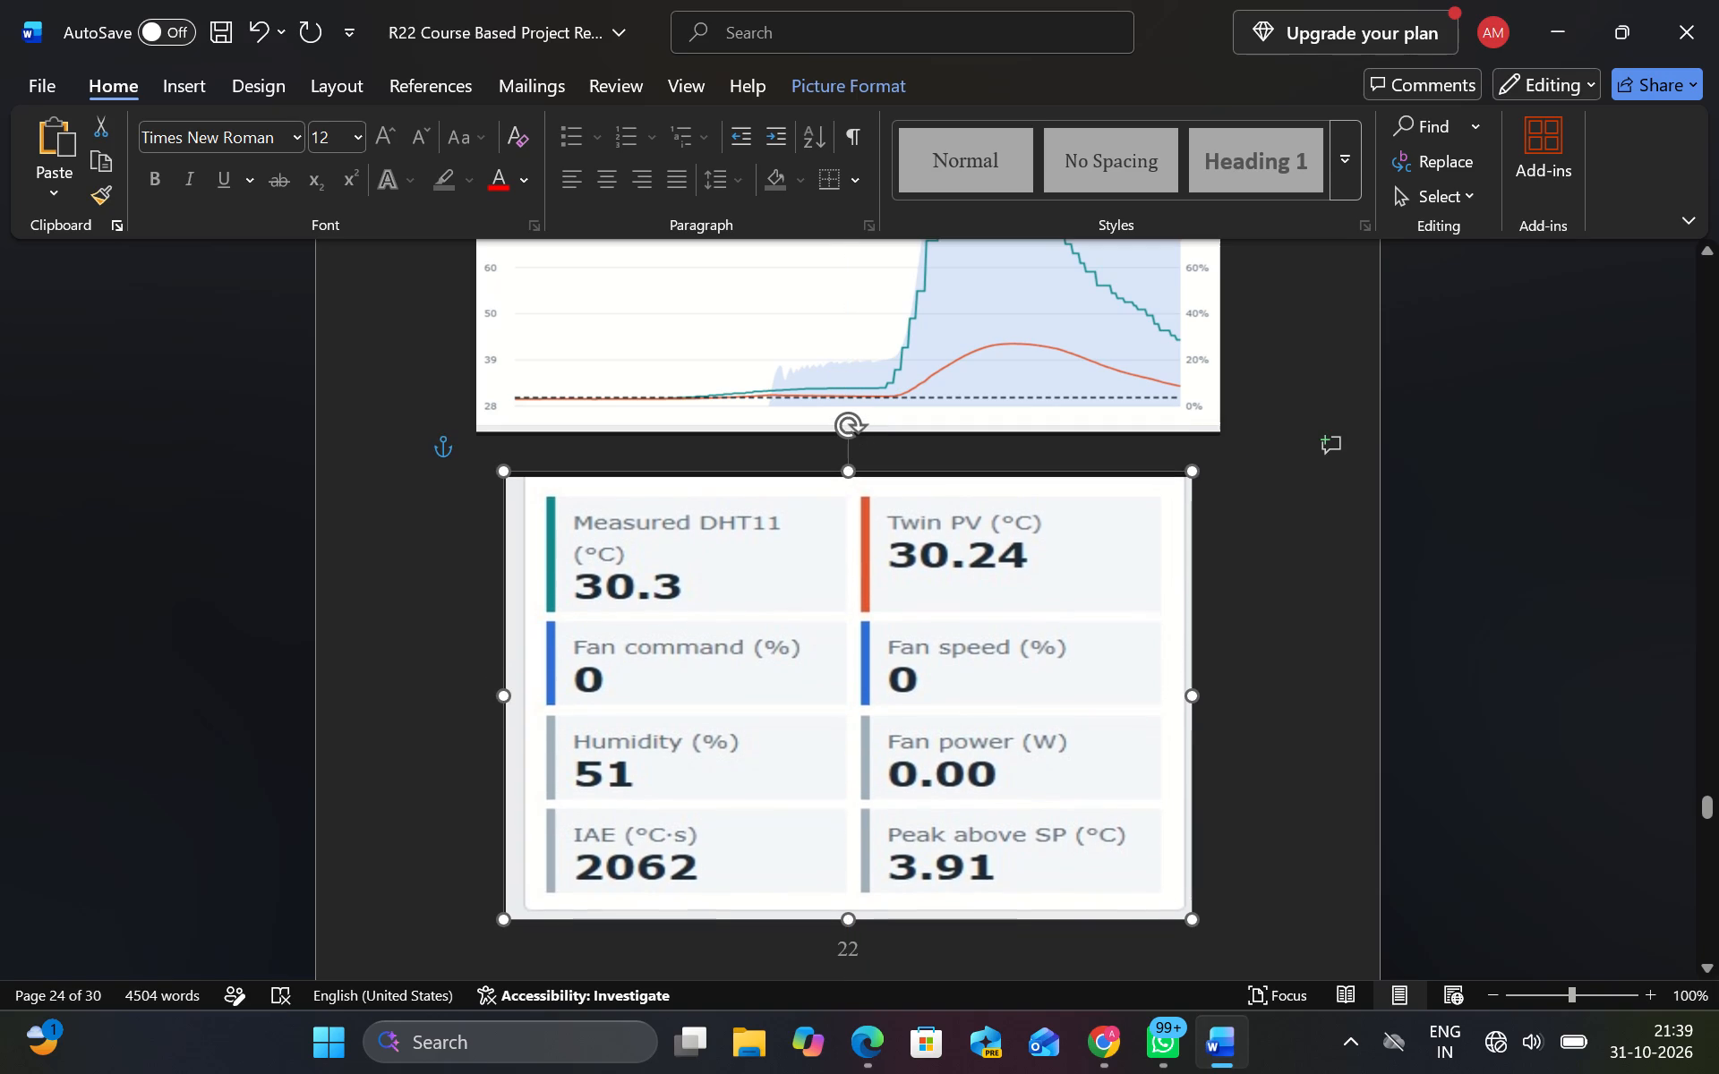
left_click_drag(841, 473, 842, 465)
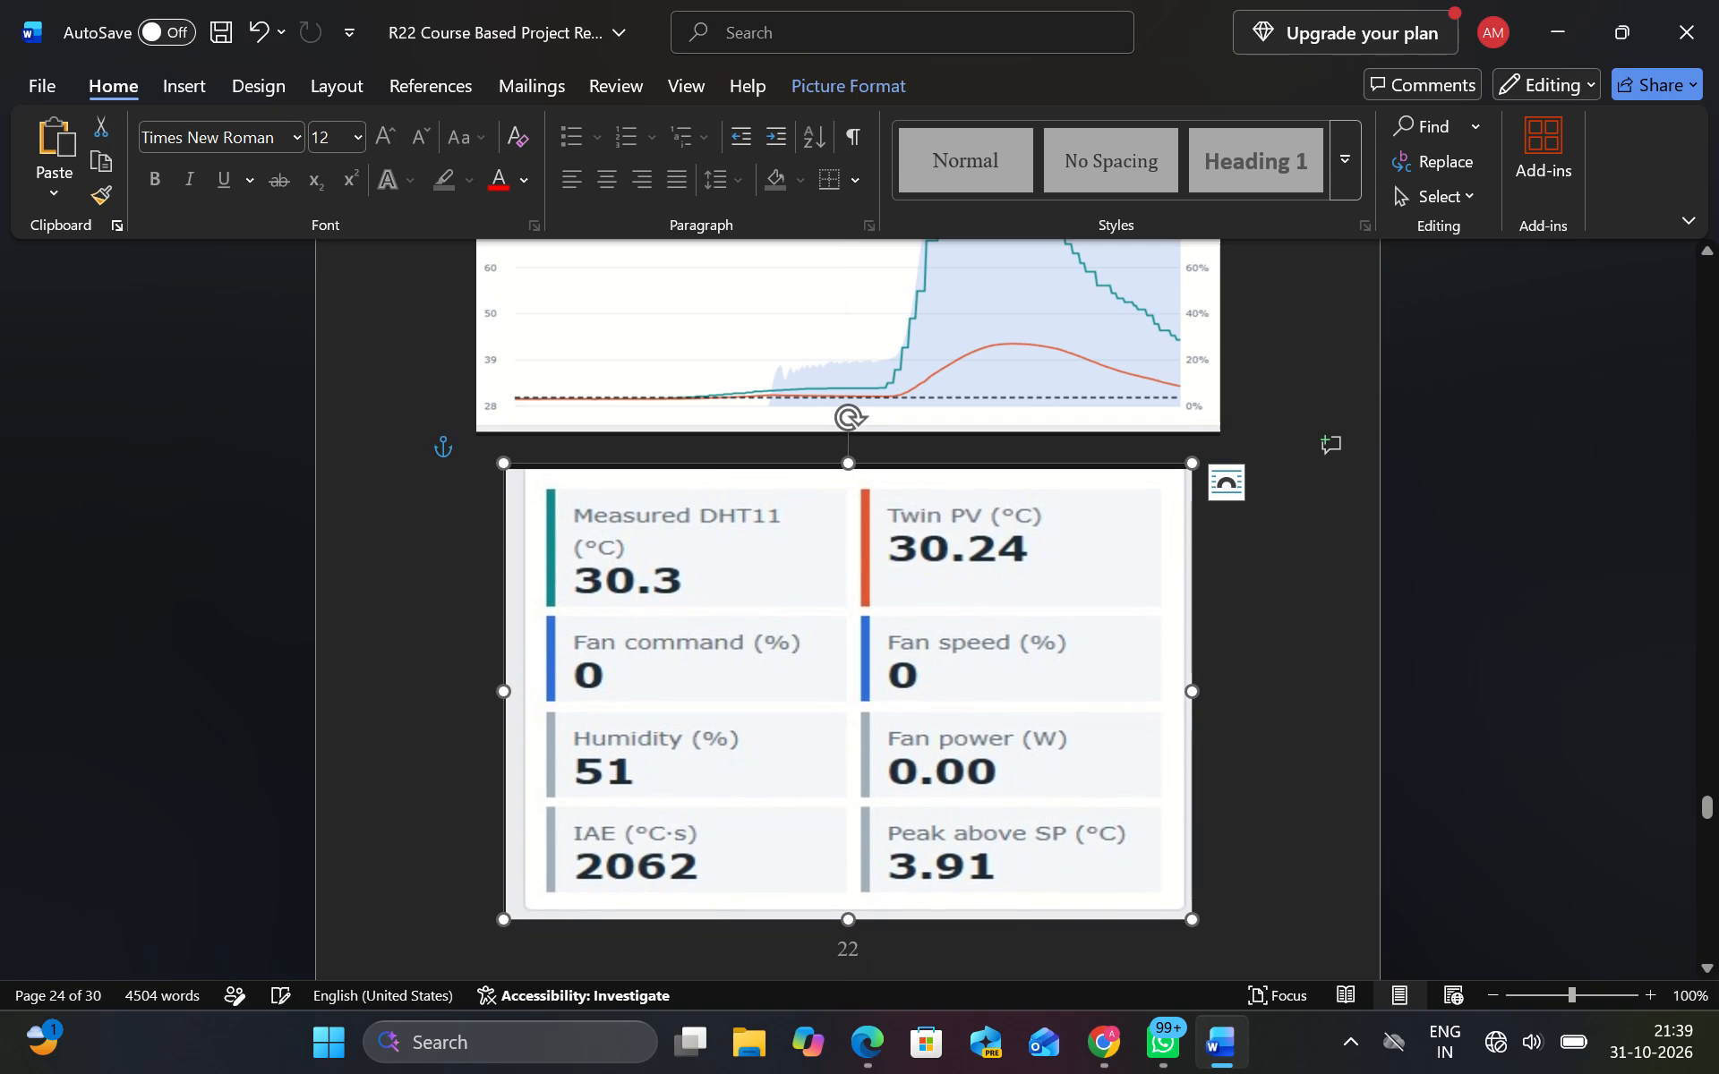
left_click_drag(859, 654, 860, 616)
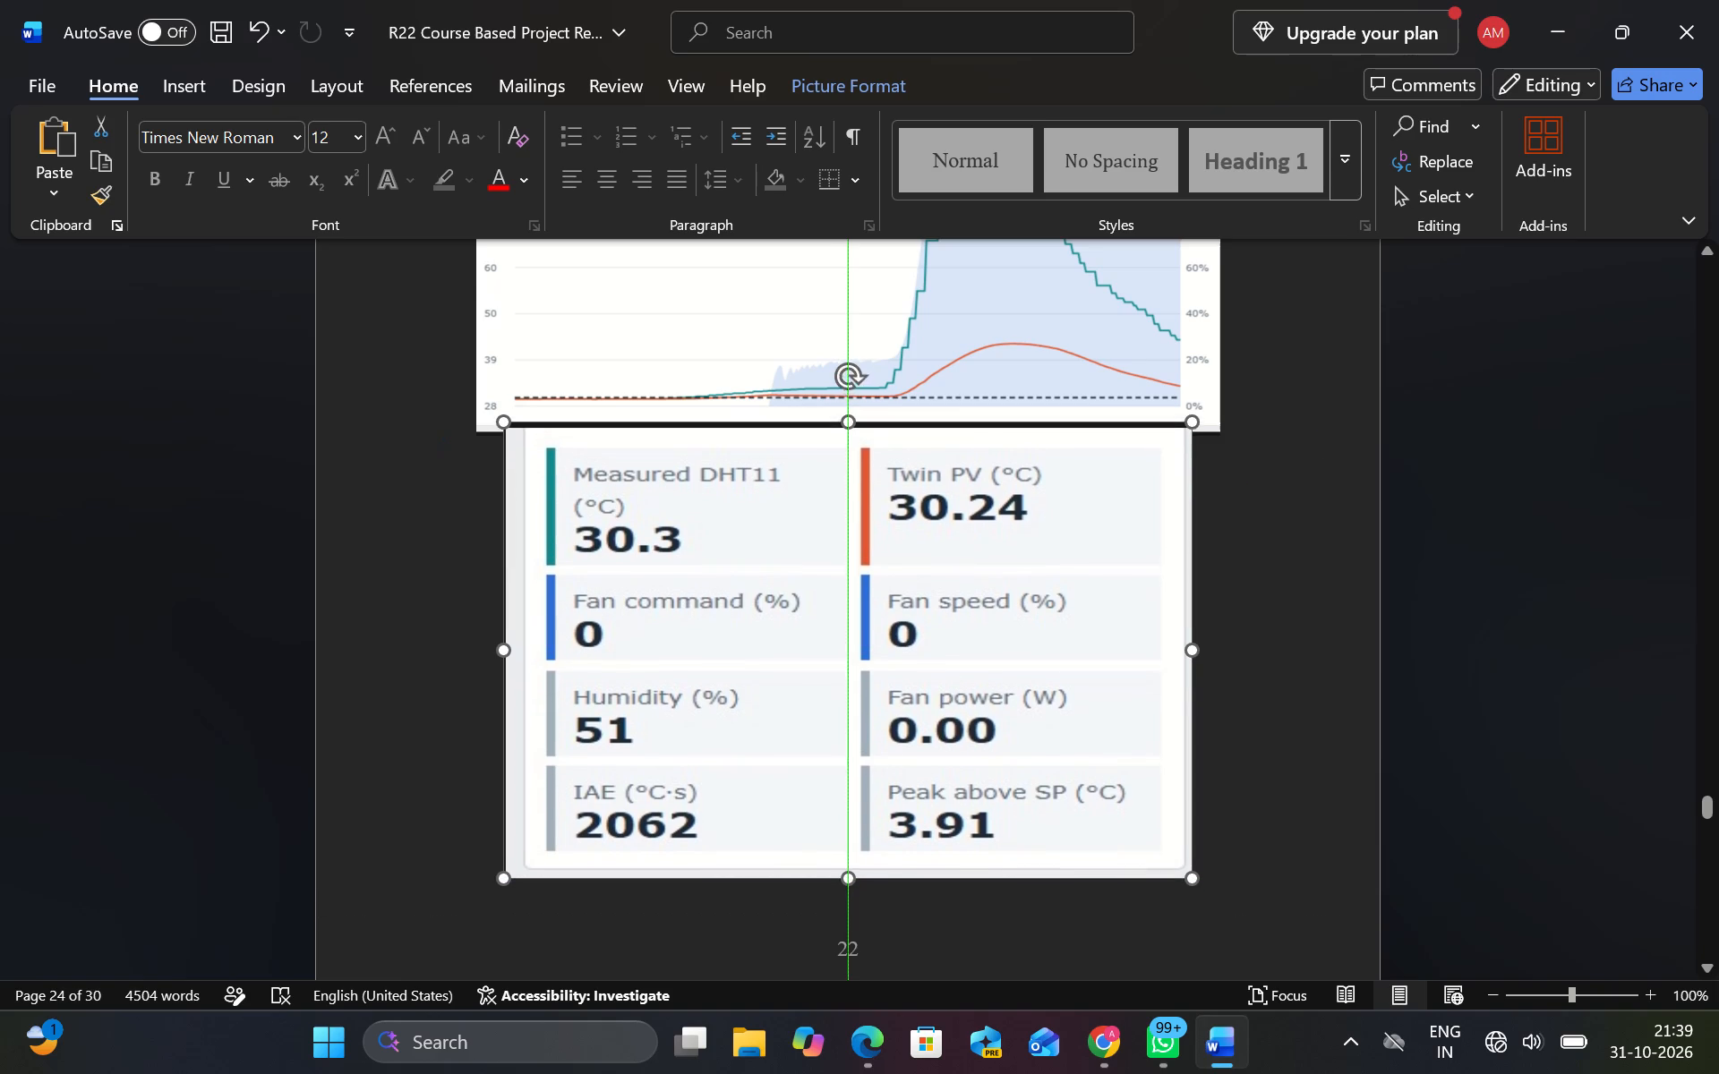
left_click_drag(860, 616, 859, 635)
Widen the readings picture on both sides to match the temperature-response graph's width, and check the layout through to Chapter 6.
left_click_drag(500, 676, 478, 669)
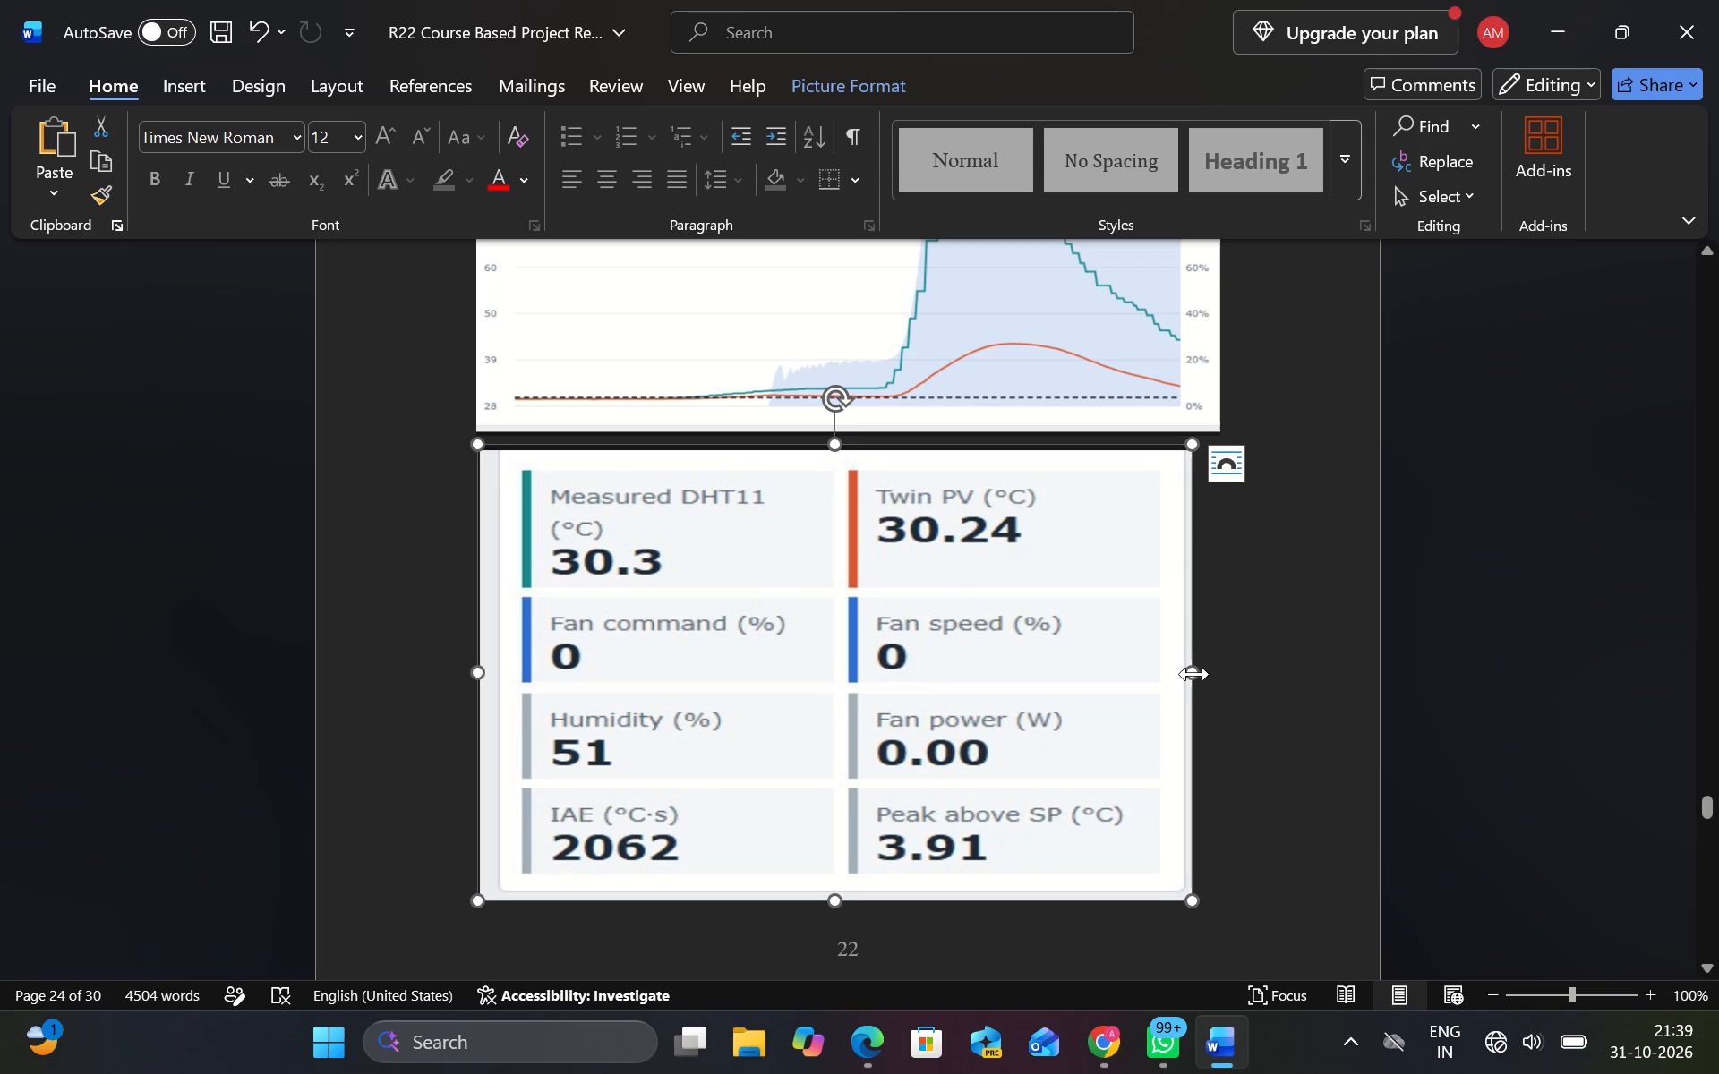
left_click_drag(1194, 674, 1236, 673)
scroll(894, 799, "up", 1)
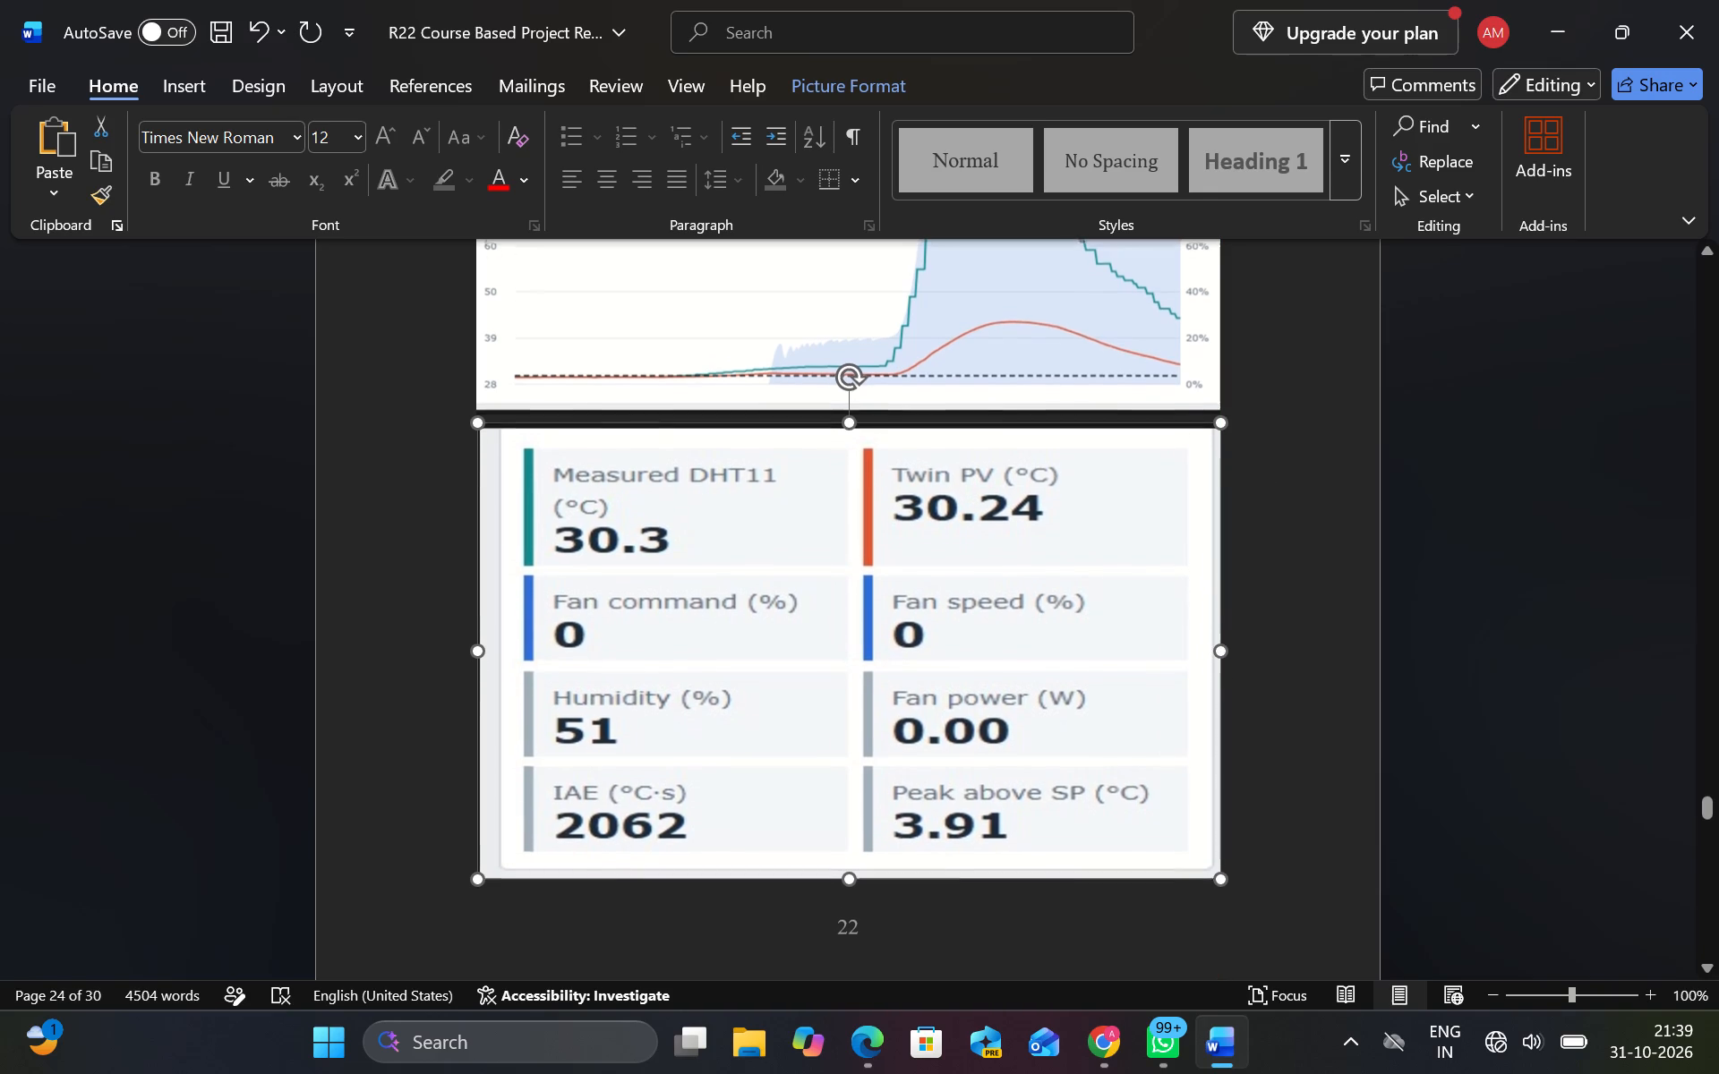
scroll(894, 799, "up", 1)
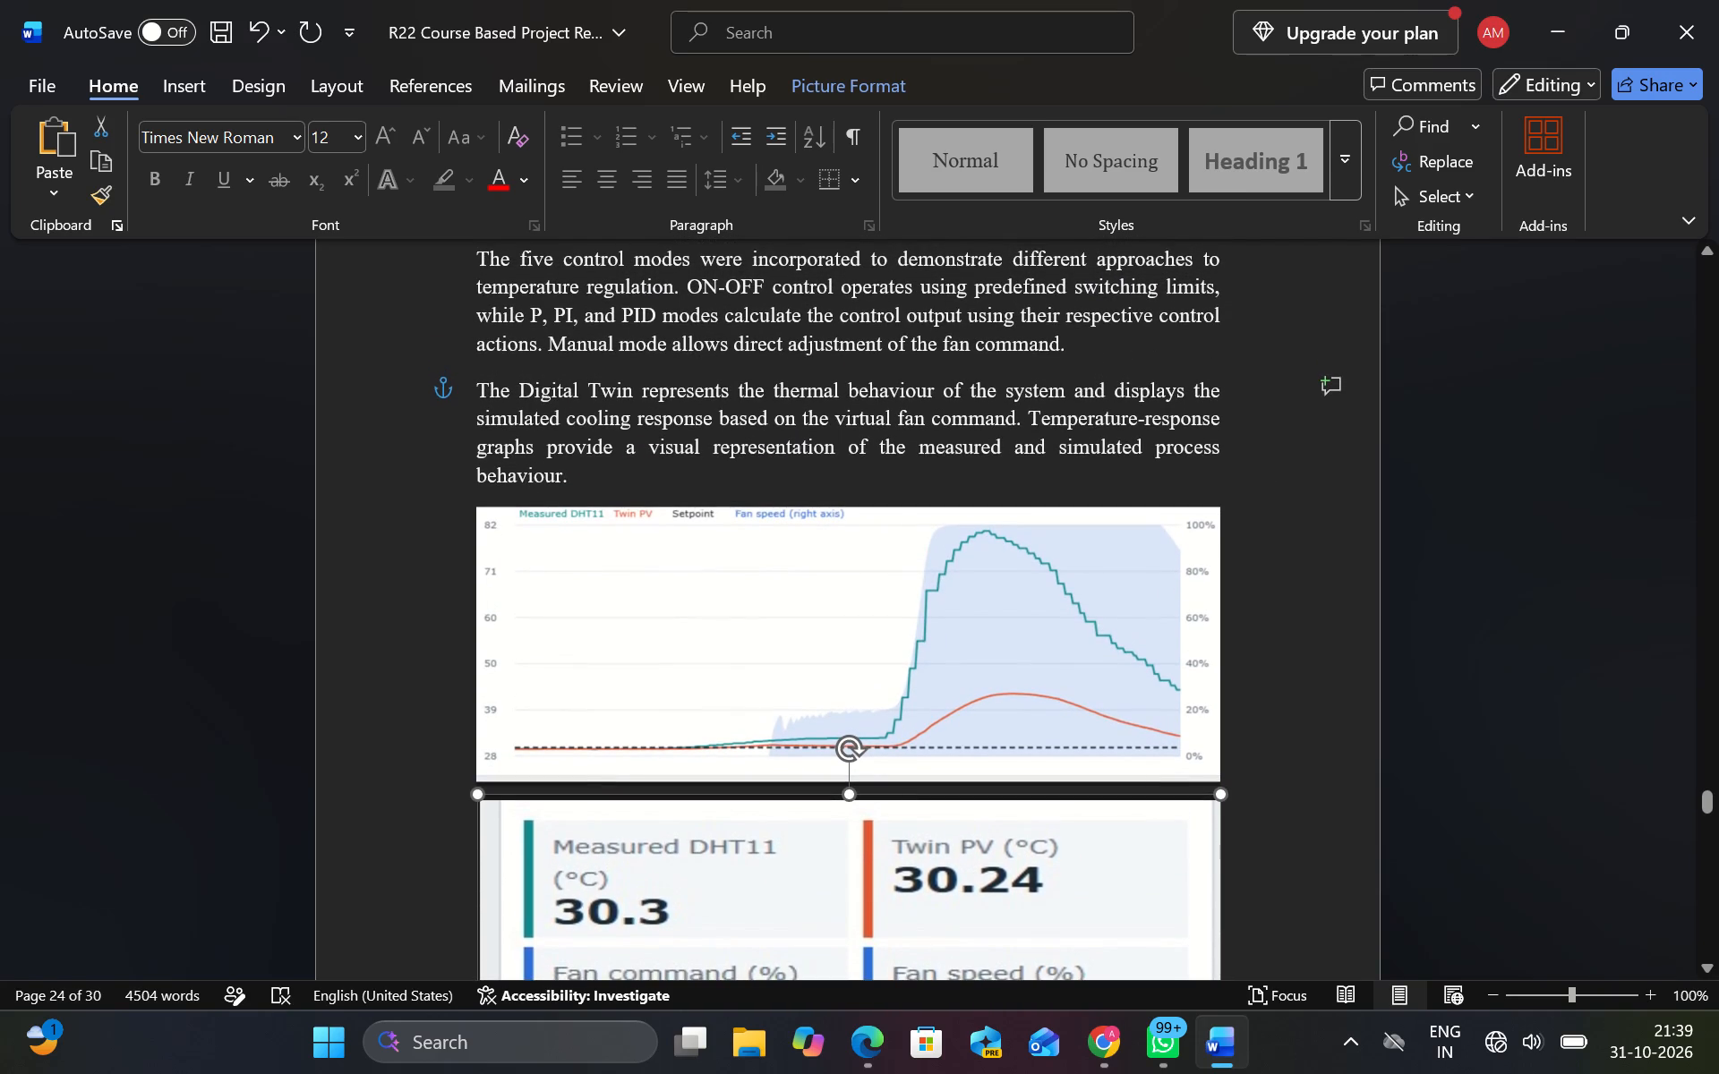
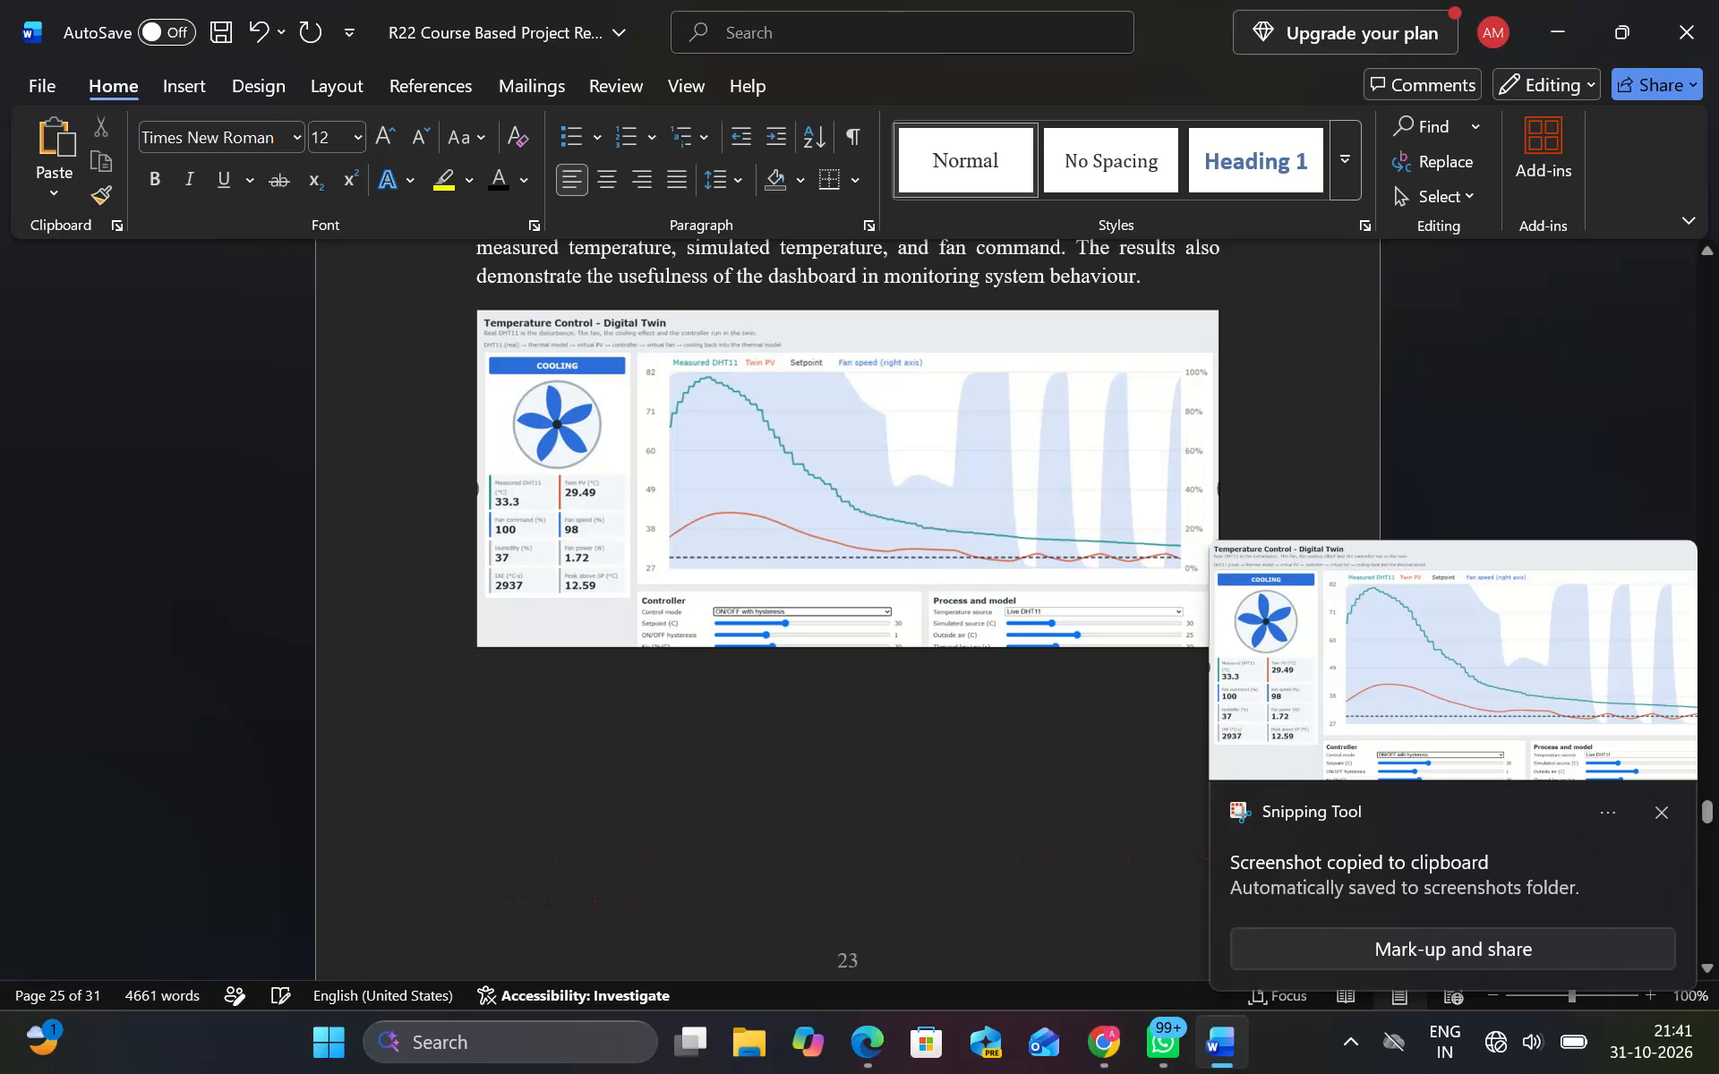
Enter the caption text "COOL" on the empty line below the cooling-mode dashboard picture at the end of section 5.3.
left_click(687, 545)
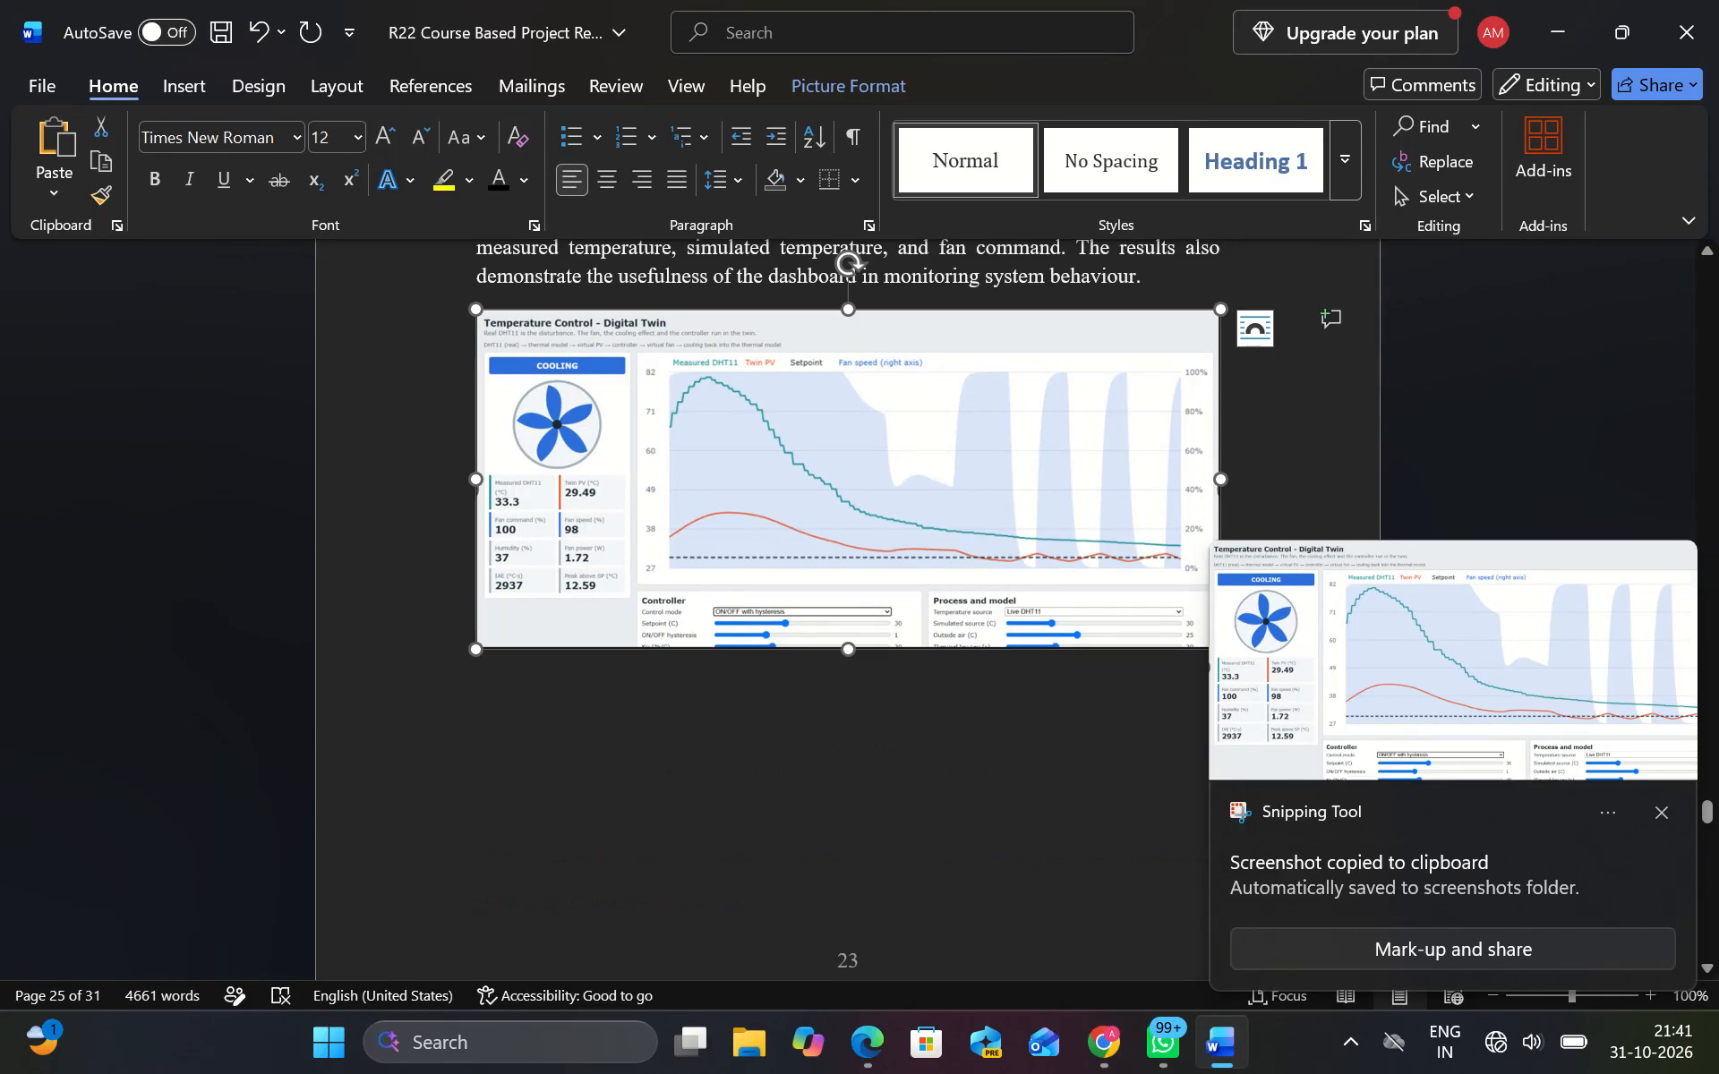
left_click(862, 559)
left_click(842, 714)
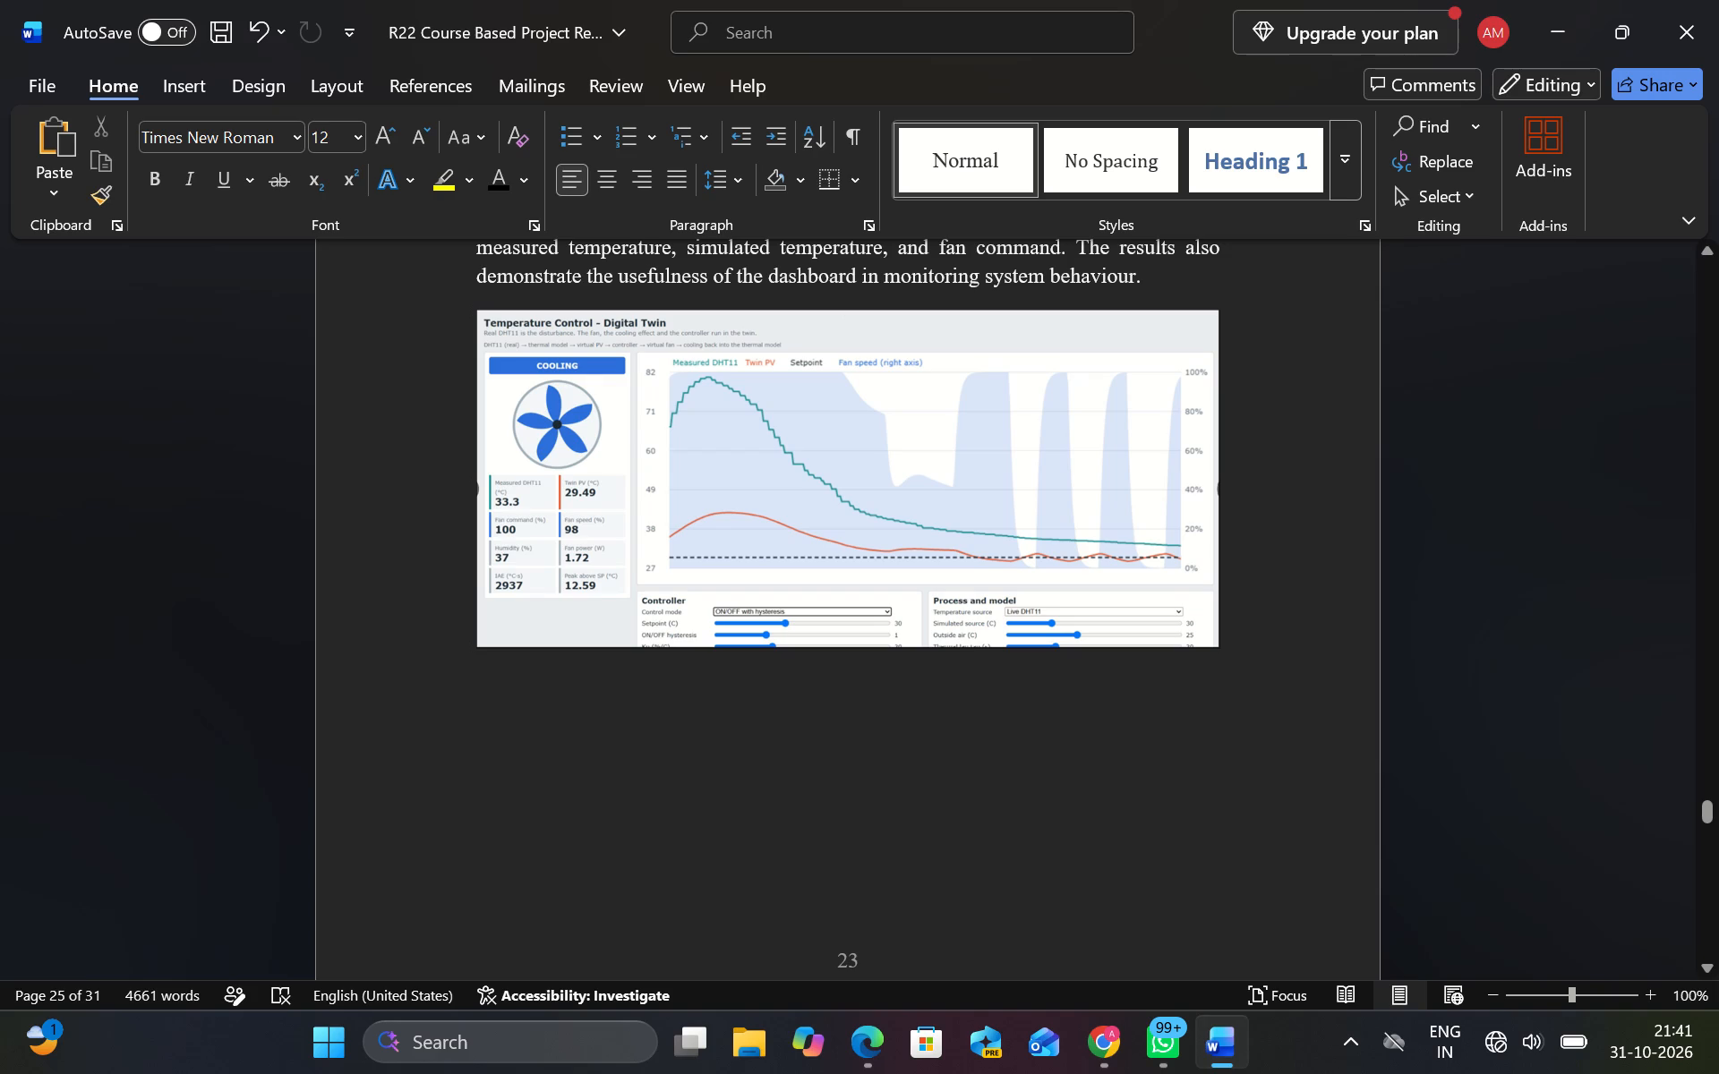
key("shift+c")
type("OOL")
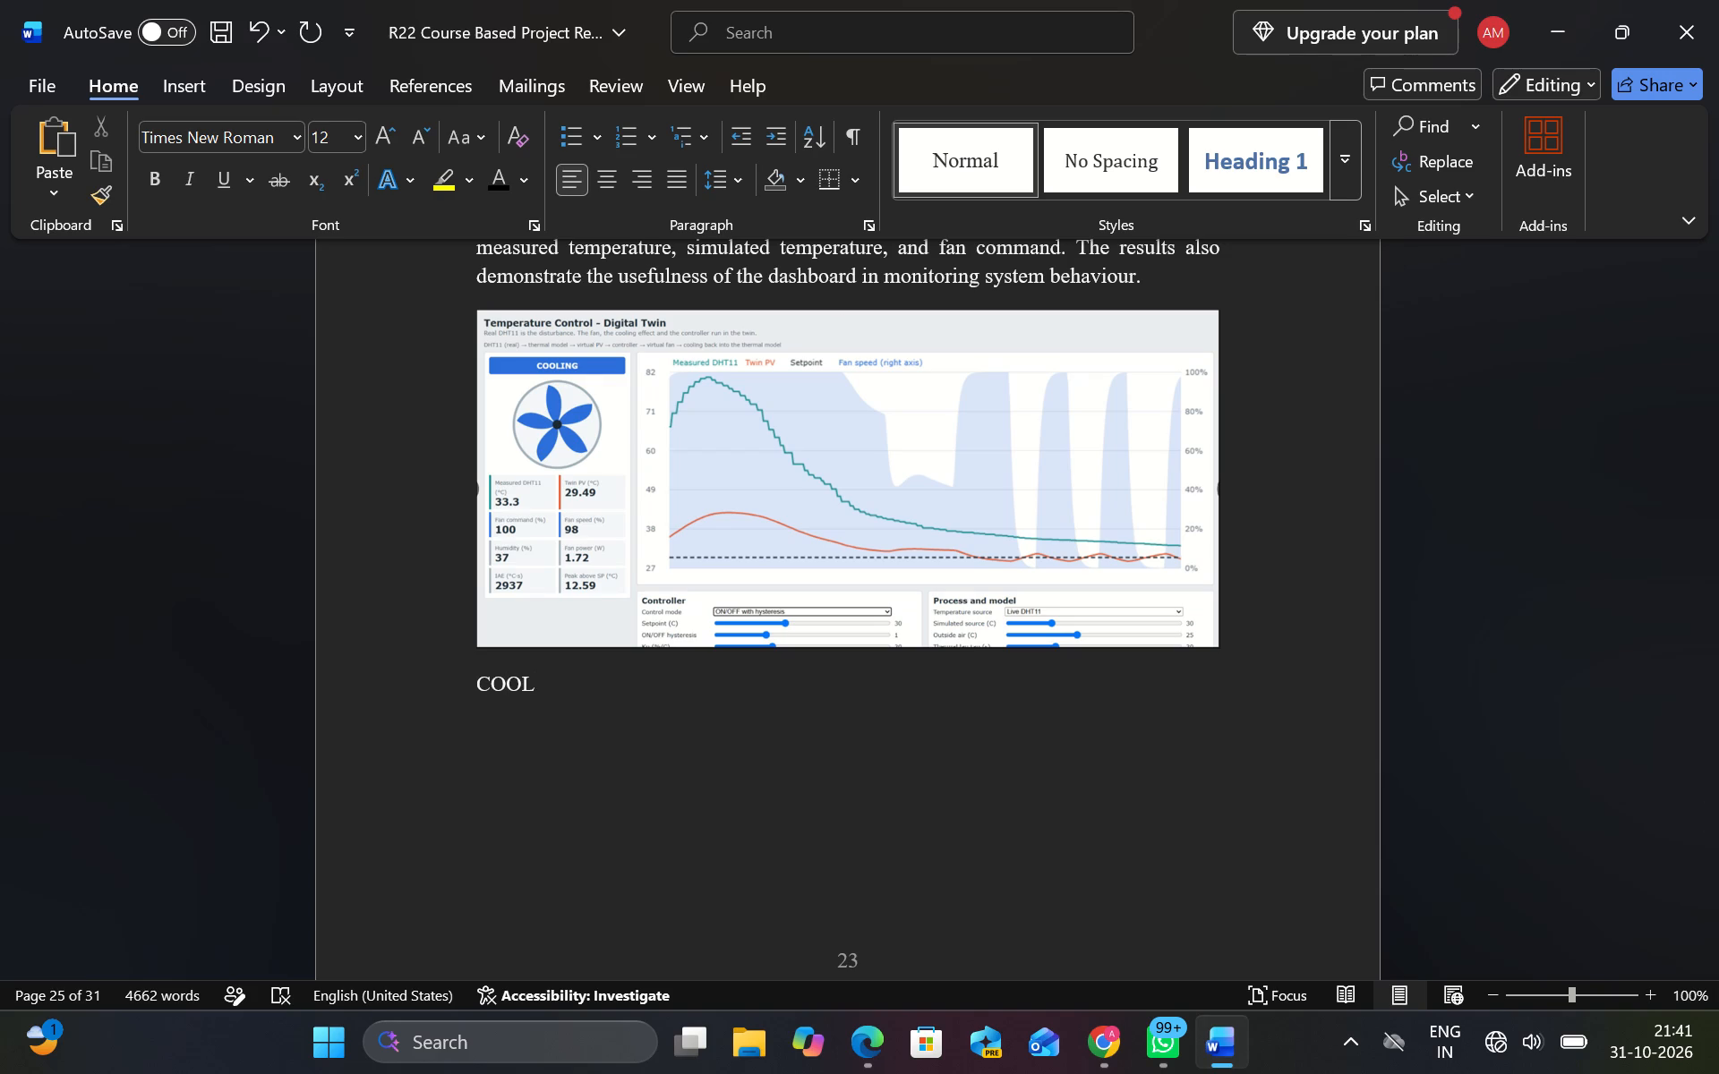
Complete the caption COOLING below the dashboard picture that shows the cooling state, and centre it under the picture.
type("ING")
left_click_drag(475, 684, 586, 679)
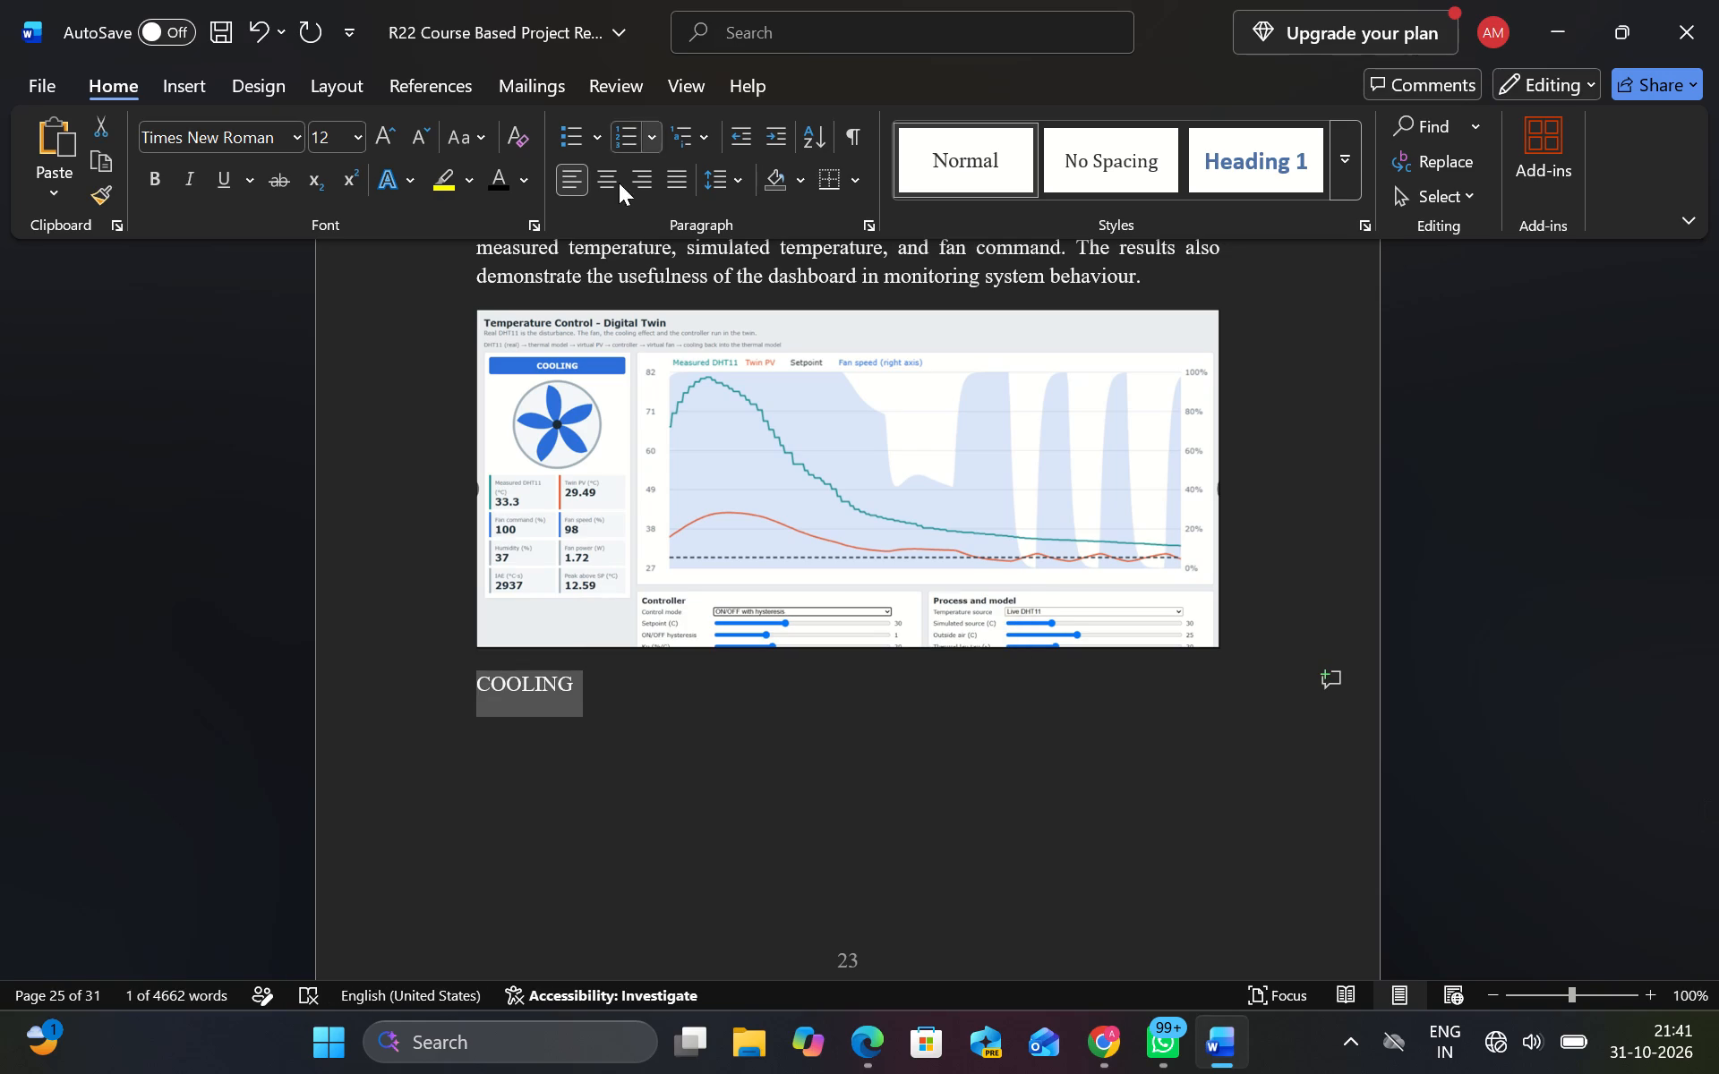
left_click(606, 184)
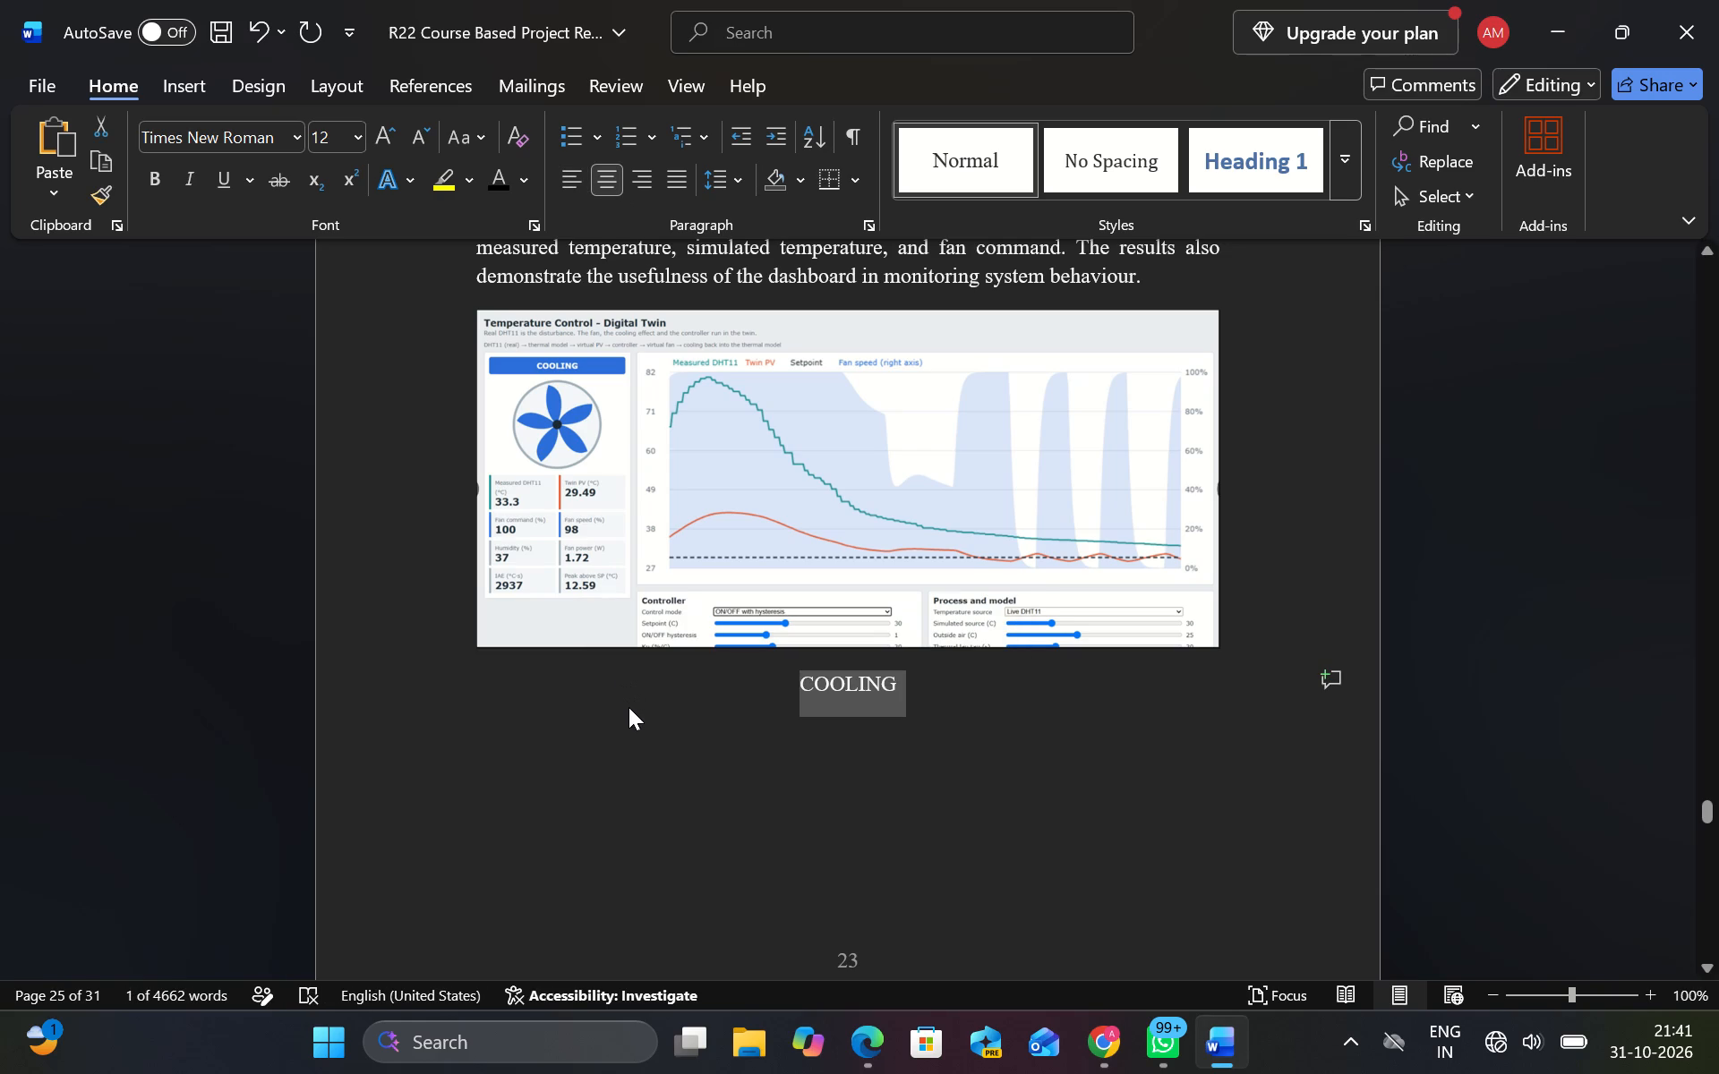
left_click(629, 707)
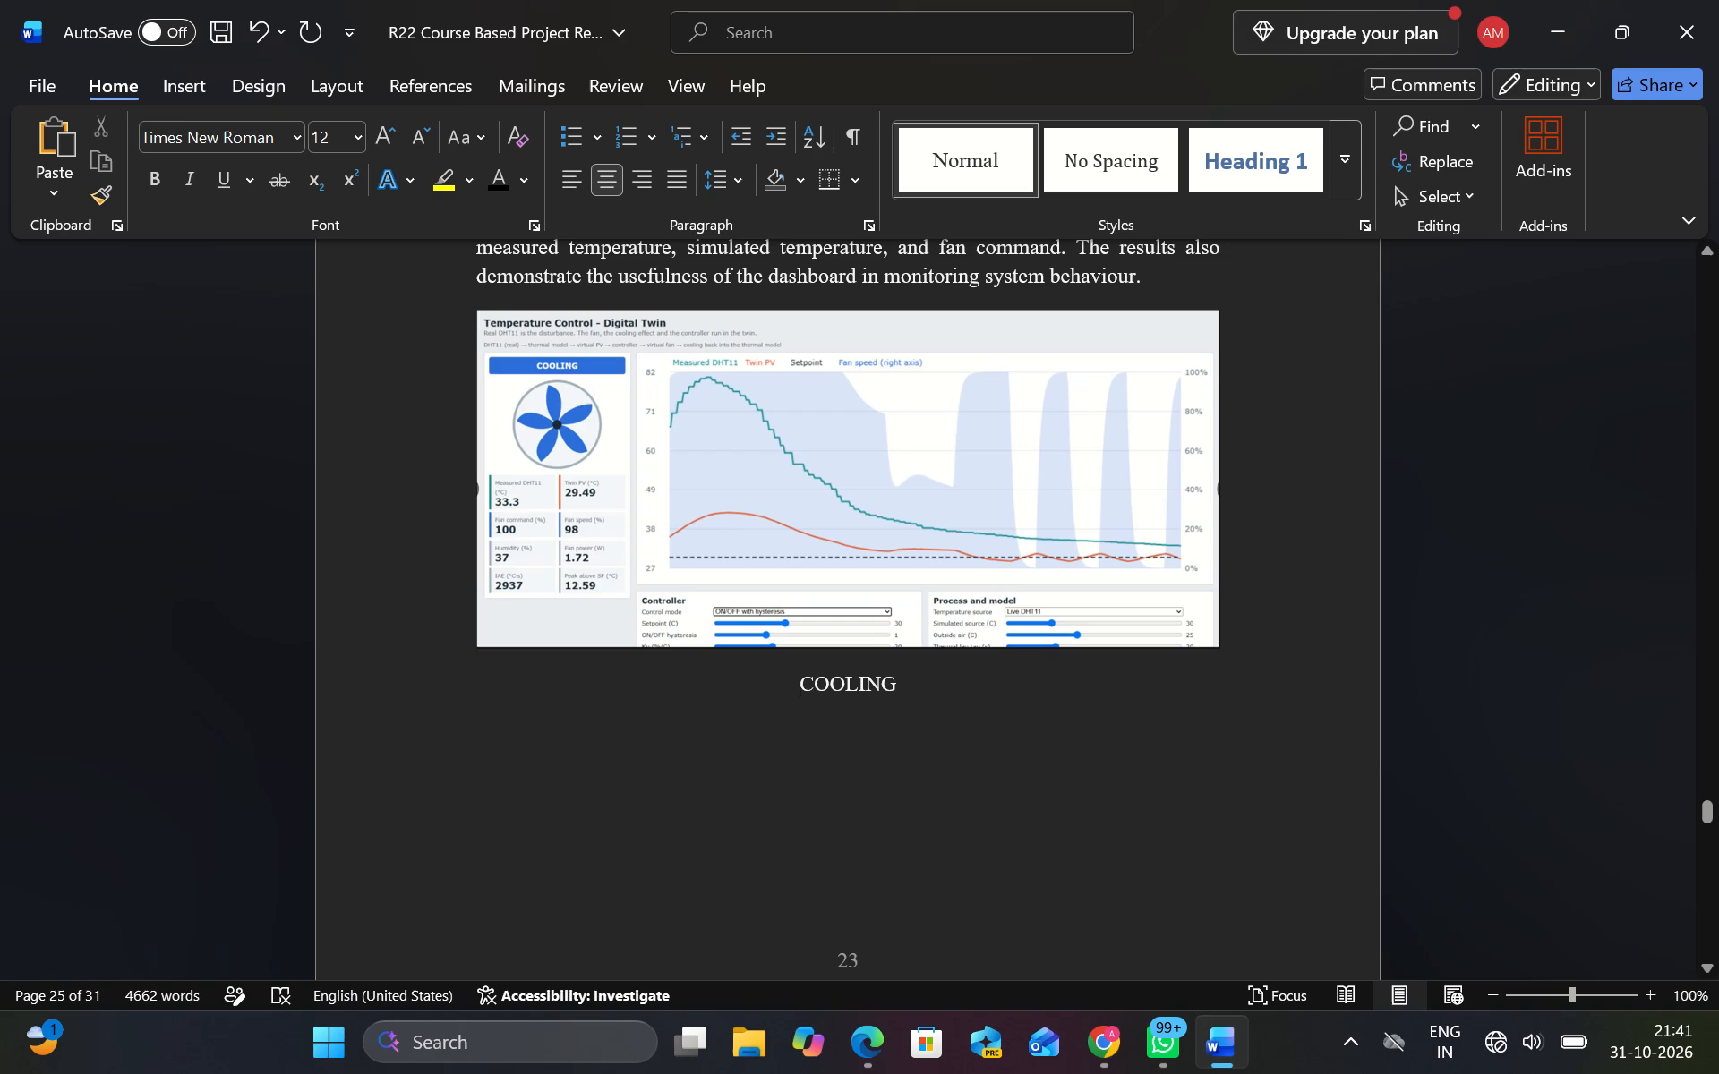
Replace the COOLING caption below the dashboard picture with AT LOW TEMPERATURE.
left_click(902, 689)
key("BackSpace")
key("BackSpace")
key("BackSpace")
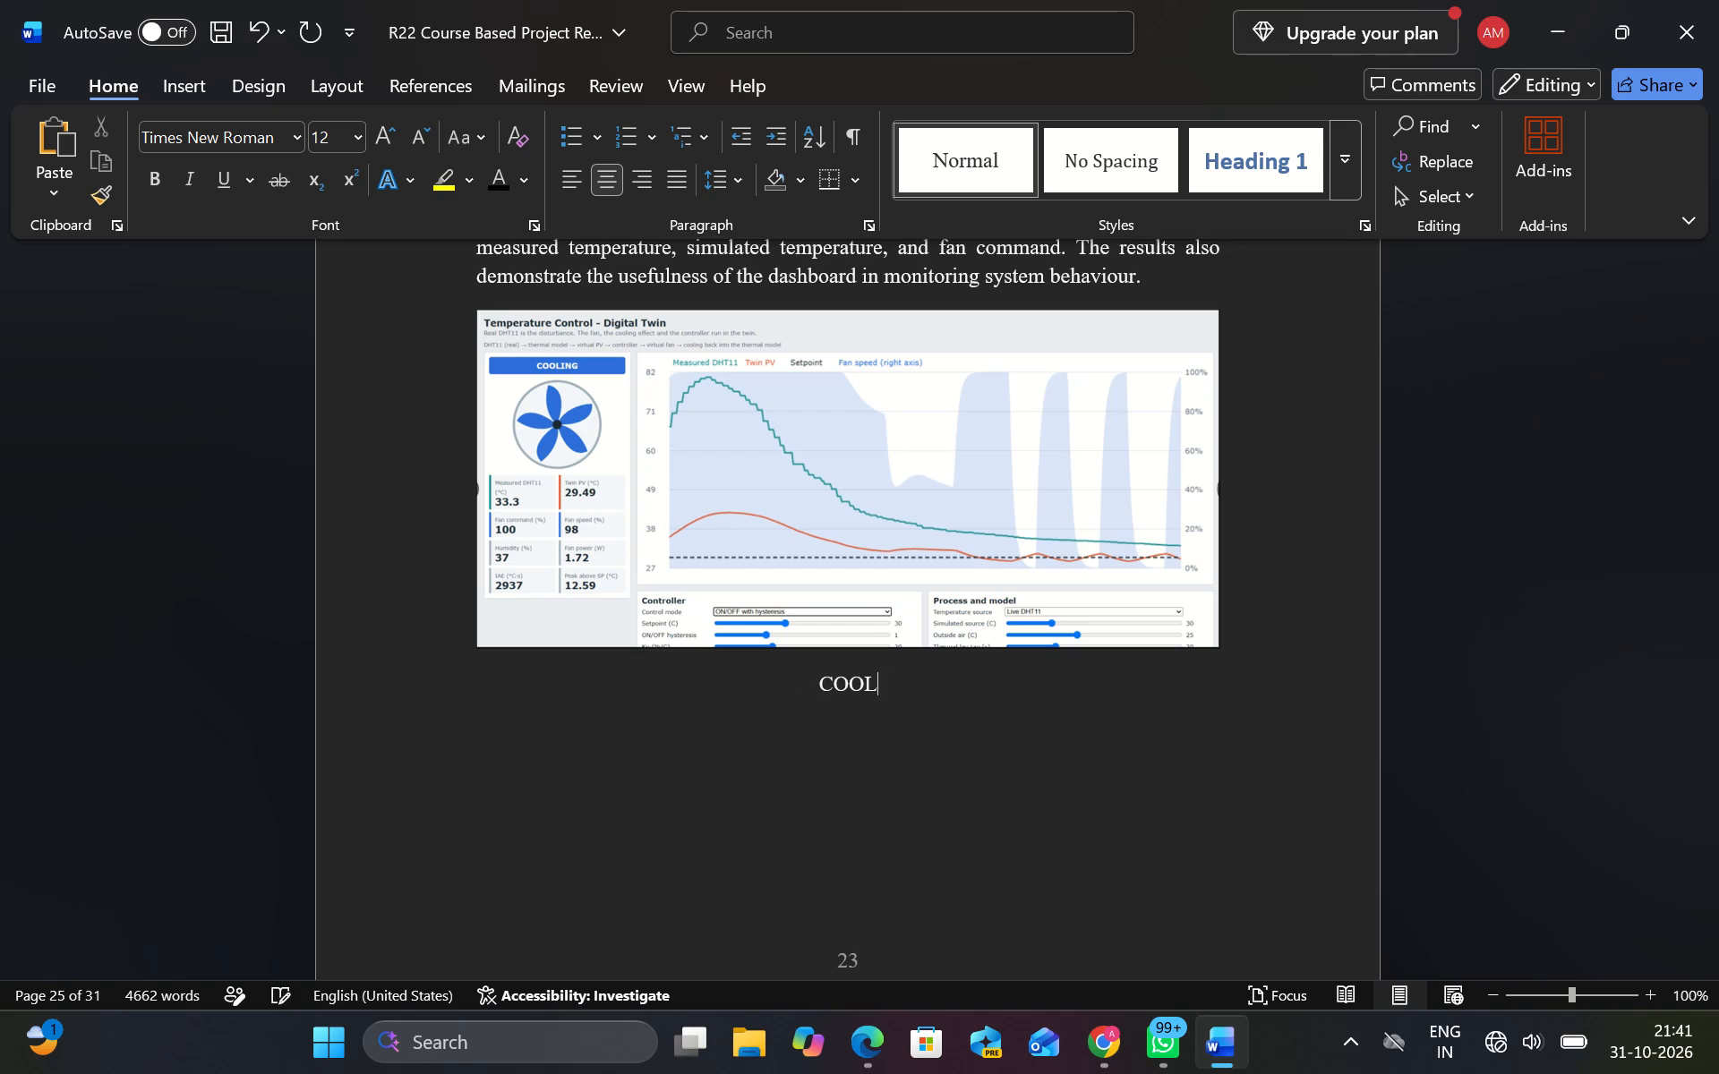
key("BackSpace")
key("BackSpace")
key("BackSpace")
key("BackSpace")
key("shift+a")
key("BackSpace")
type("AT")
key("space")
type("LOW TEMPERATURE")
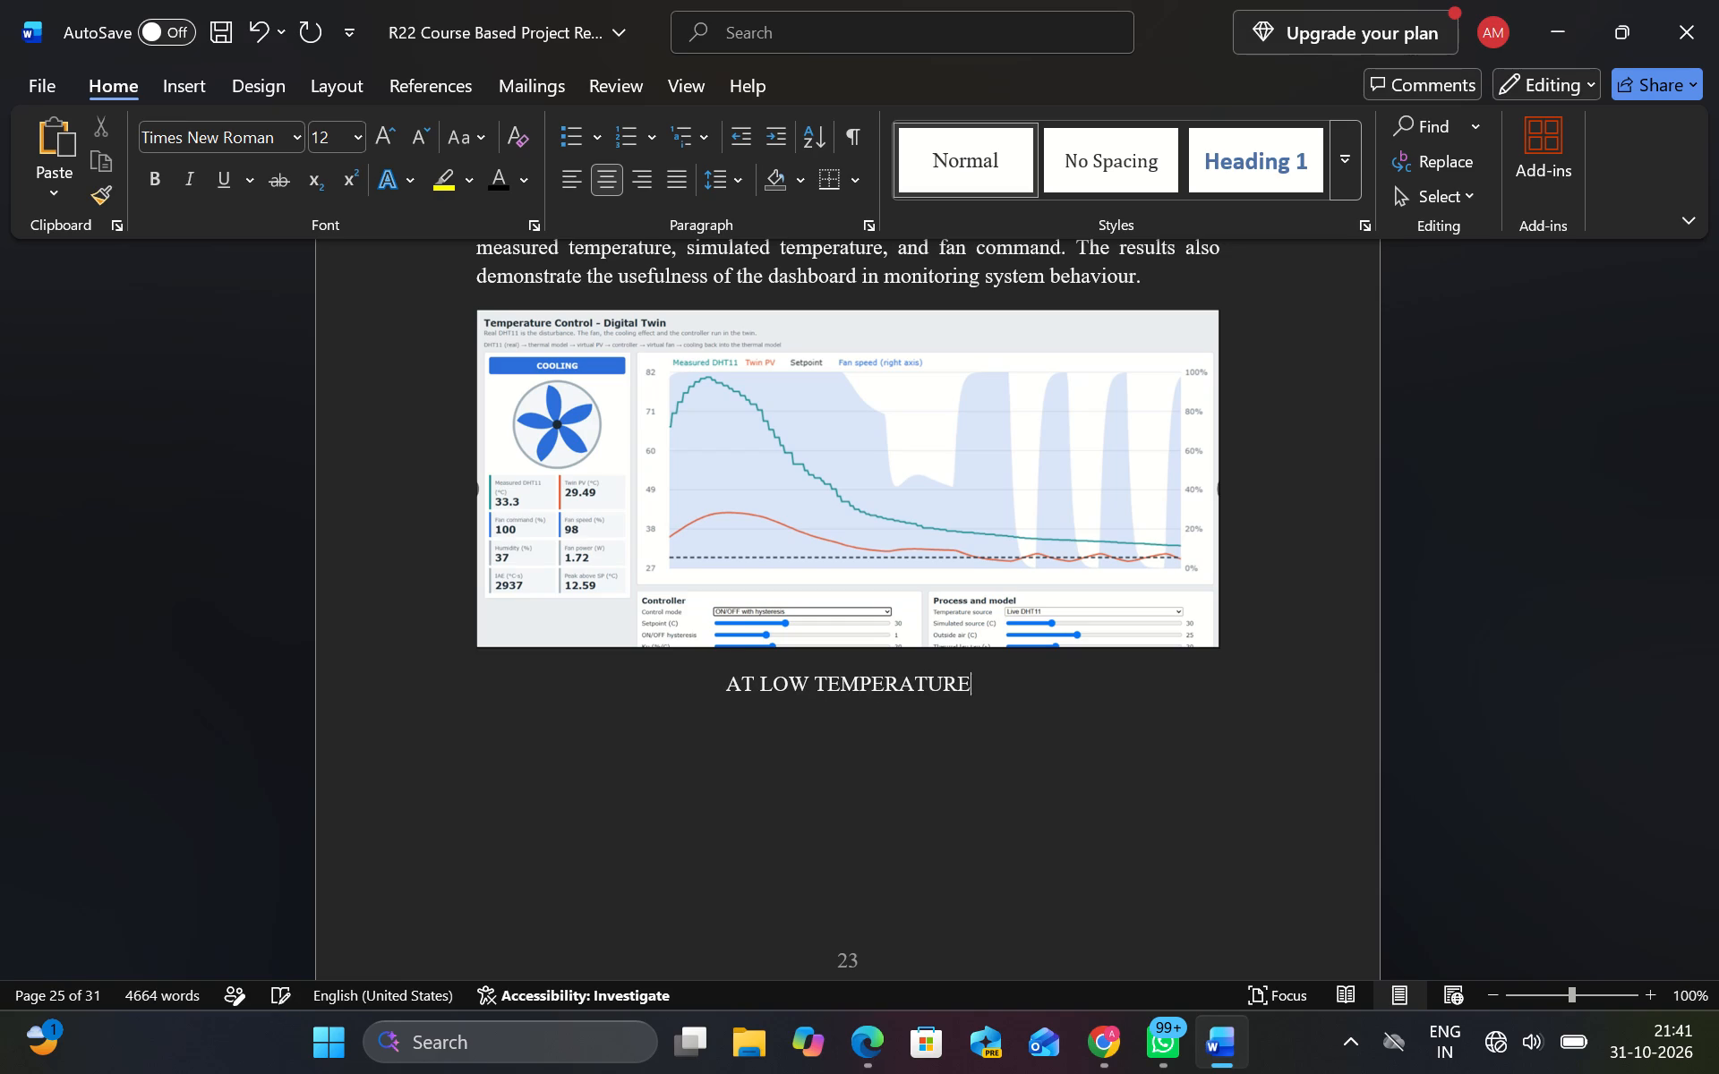
Replace the caption below the cooling-state dashboard picture with TEMPERATURE DECREASING.
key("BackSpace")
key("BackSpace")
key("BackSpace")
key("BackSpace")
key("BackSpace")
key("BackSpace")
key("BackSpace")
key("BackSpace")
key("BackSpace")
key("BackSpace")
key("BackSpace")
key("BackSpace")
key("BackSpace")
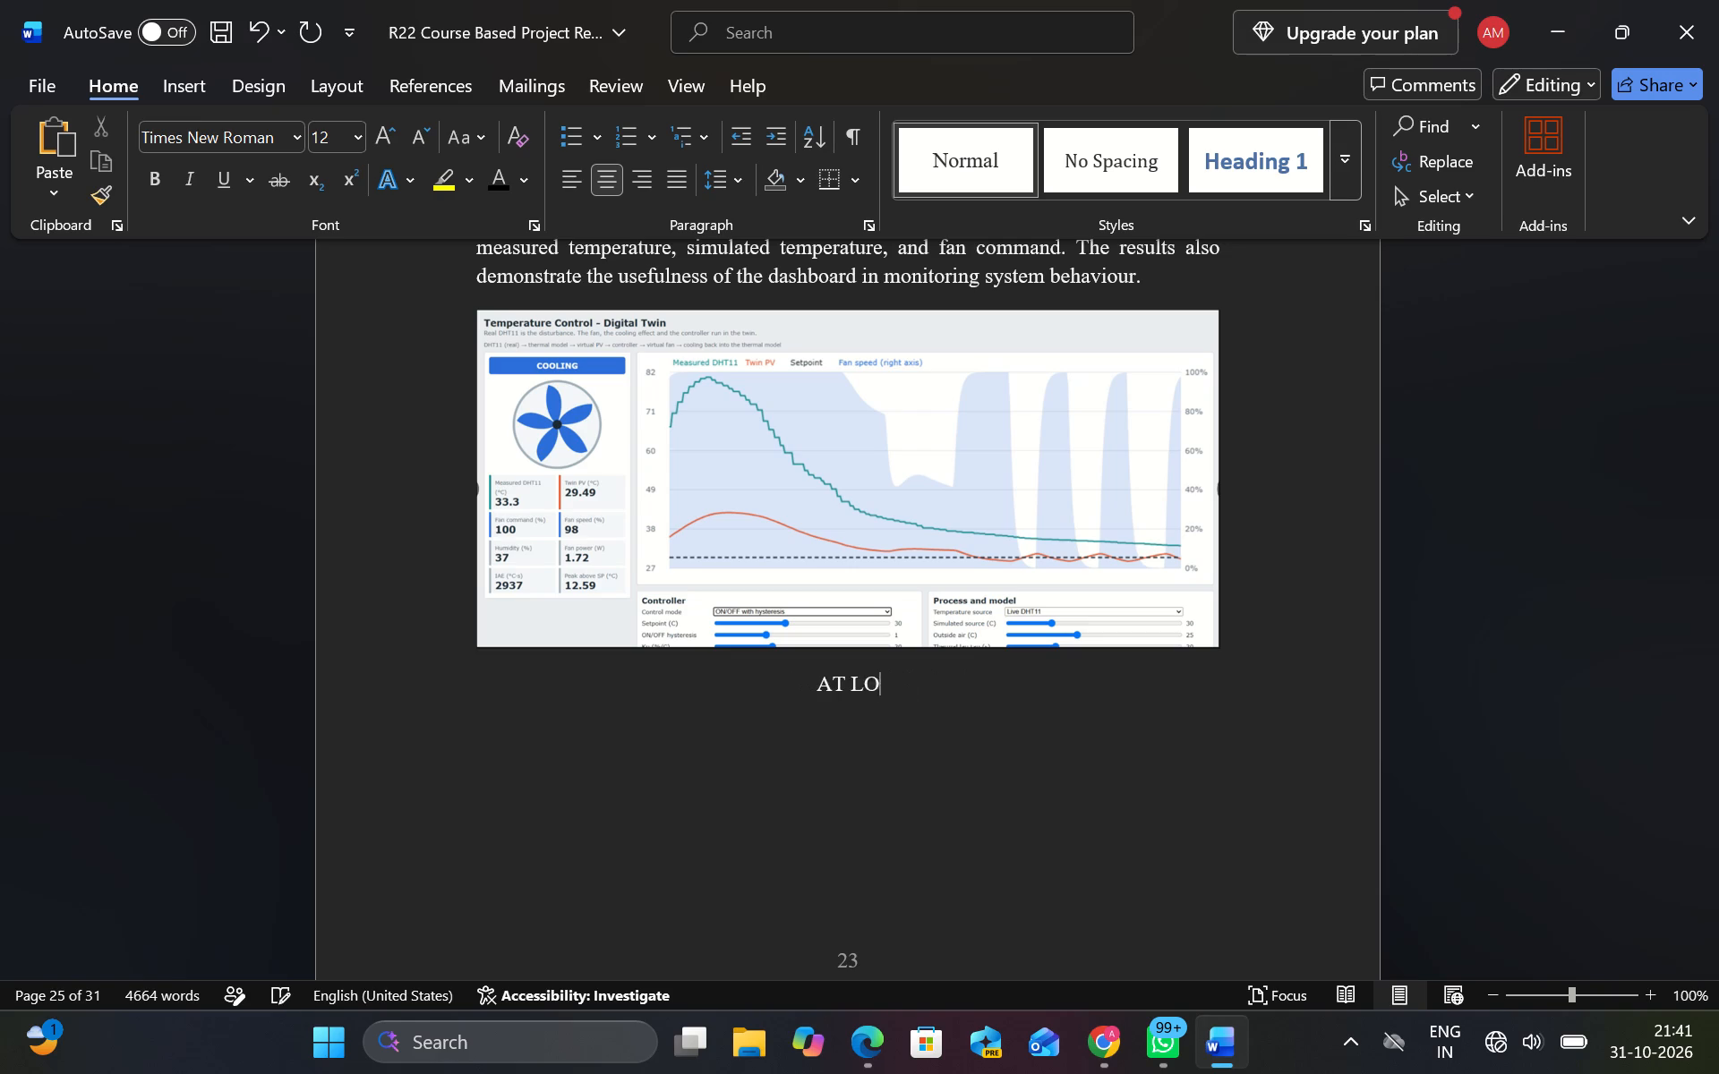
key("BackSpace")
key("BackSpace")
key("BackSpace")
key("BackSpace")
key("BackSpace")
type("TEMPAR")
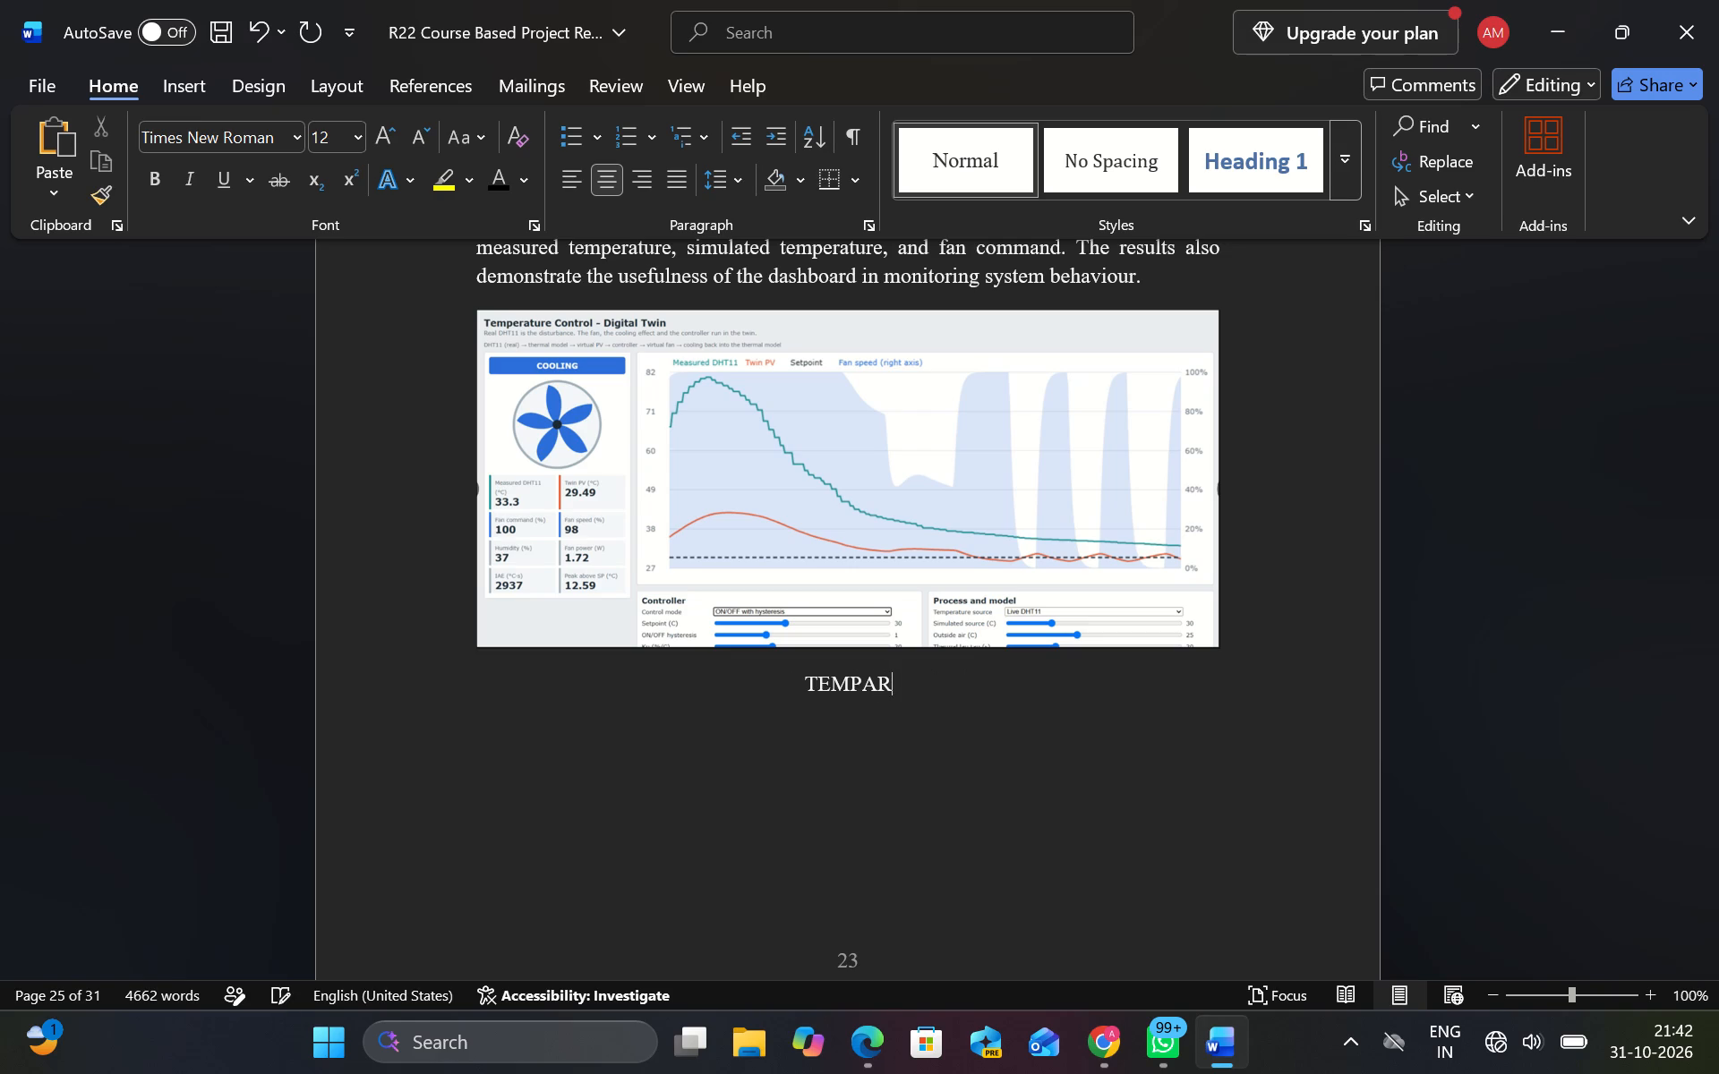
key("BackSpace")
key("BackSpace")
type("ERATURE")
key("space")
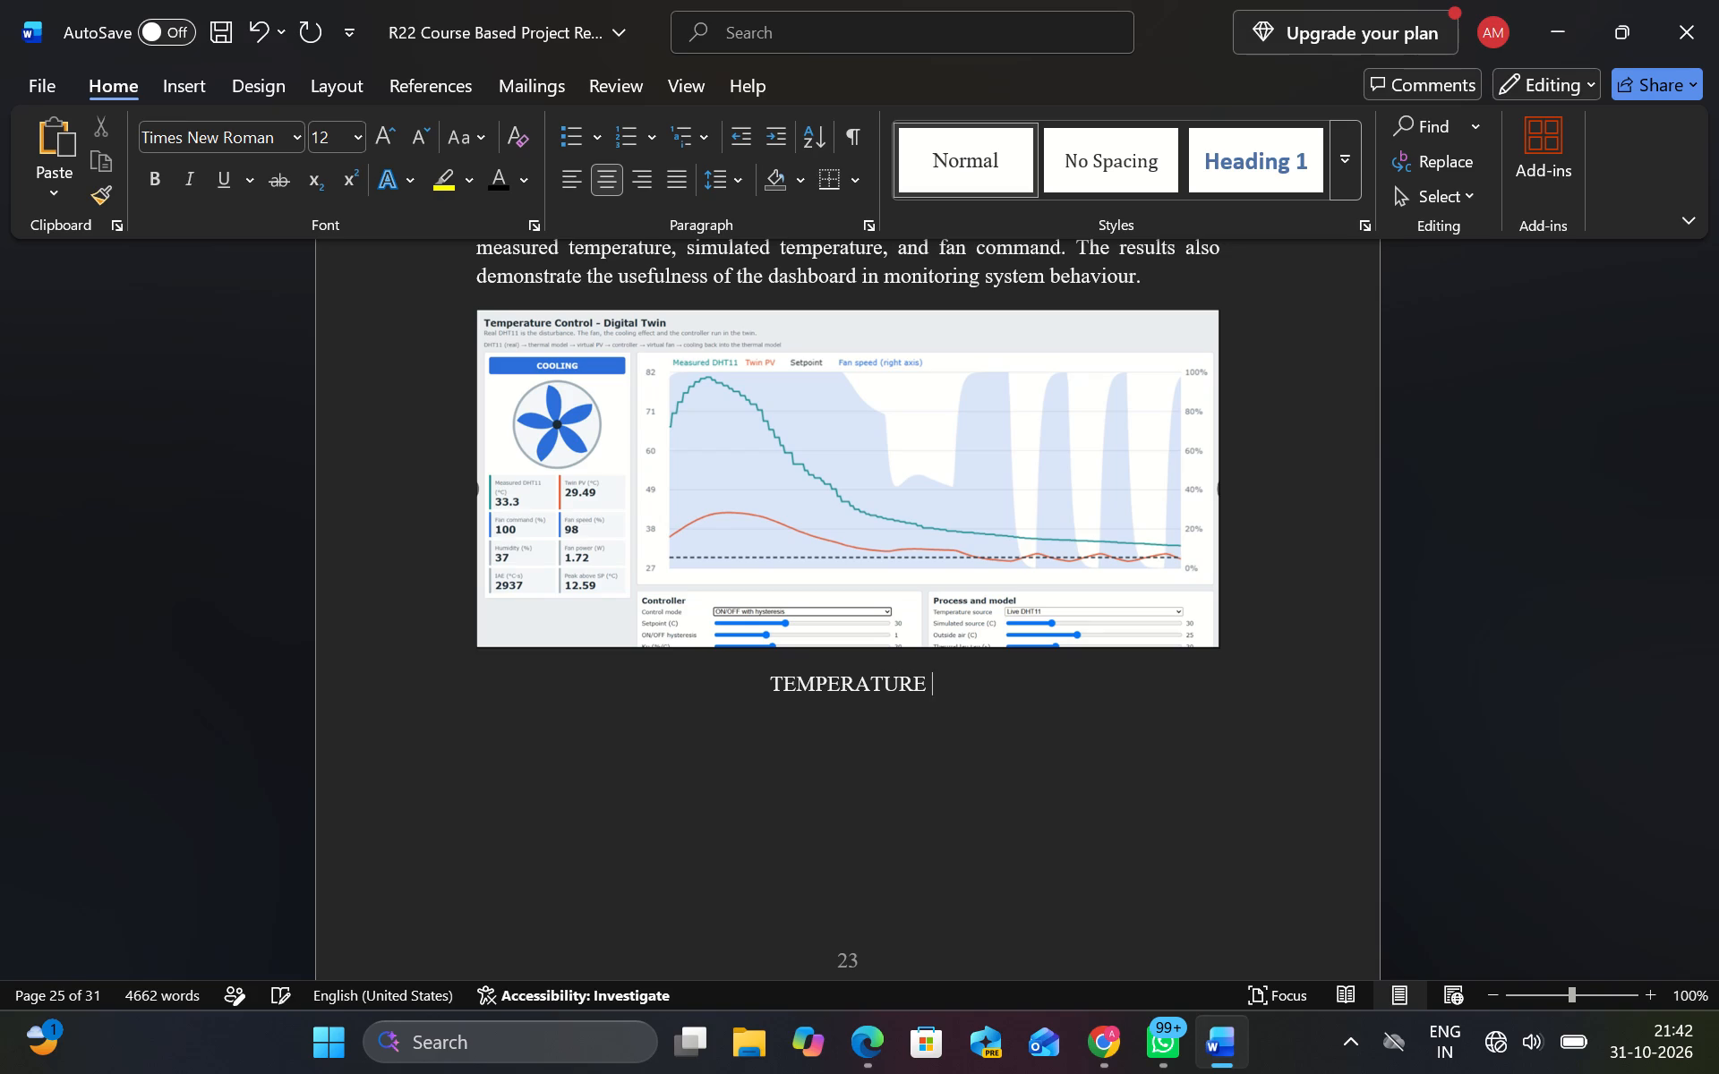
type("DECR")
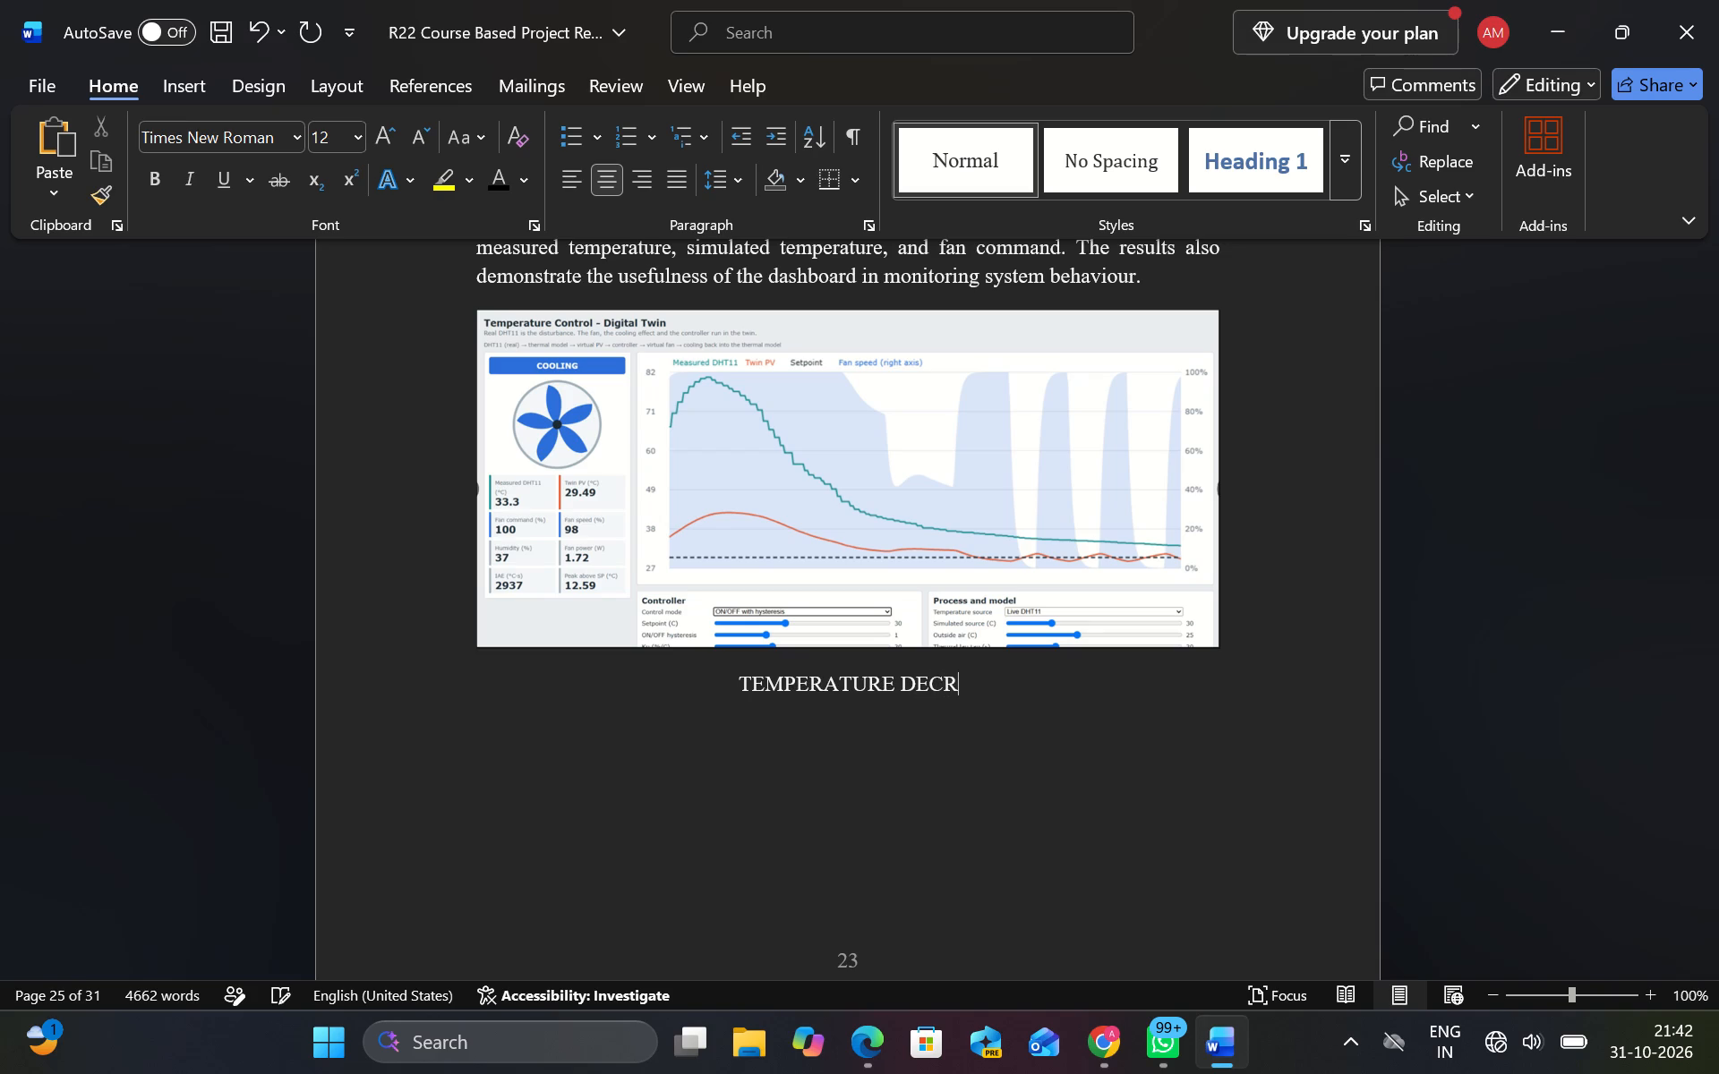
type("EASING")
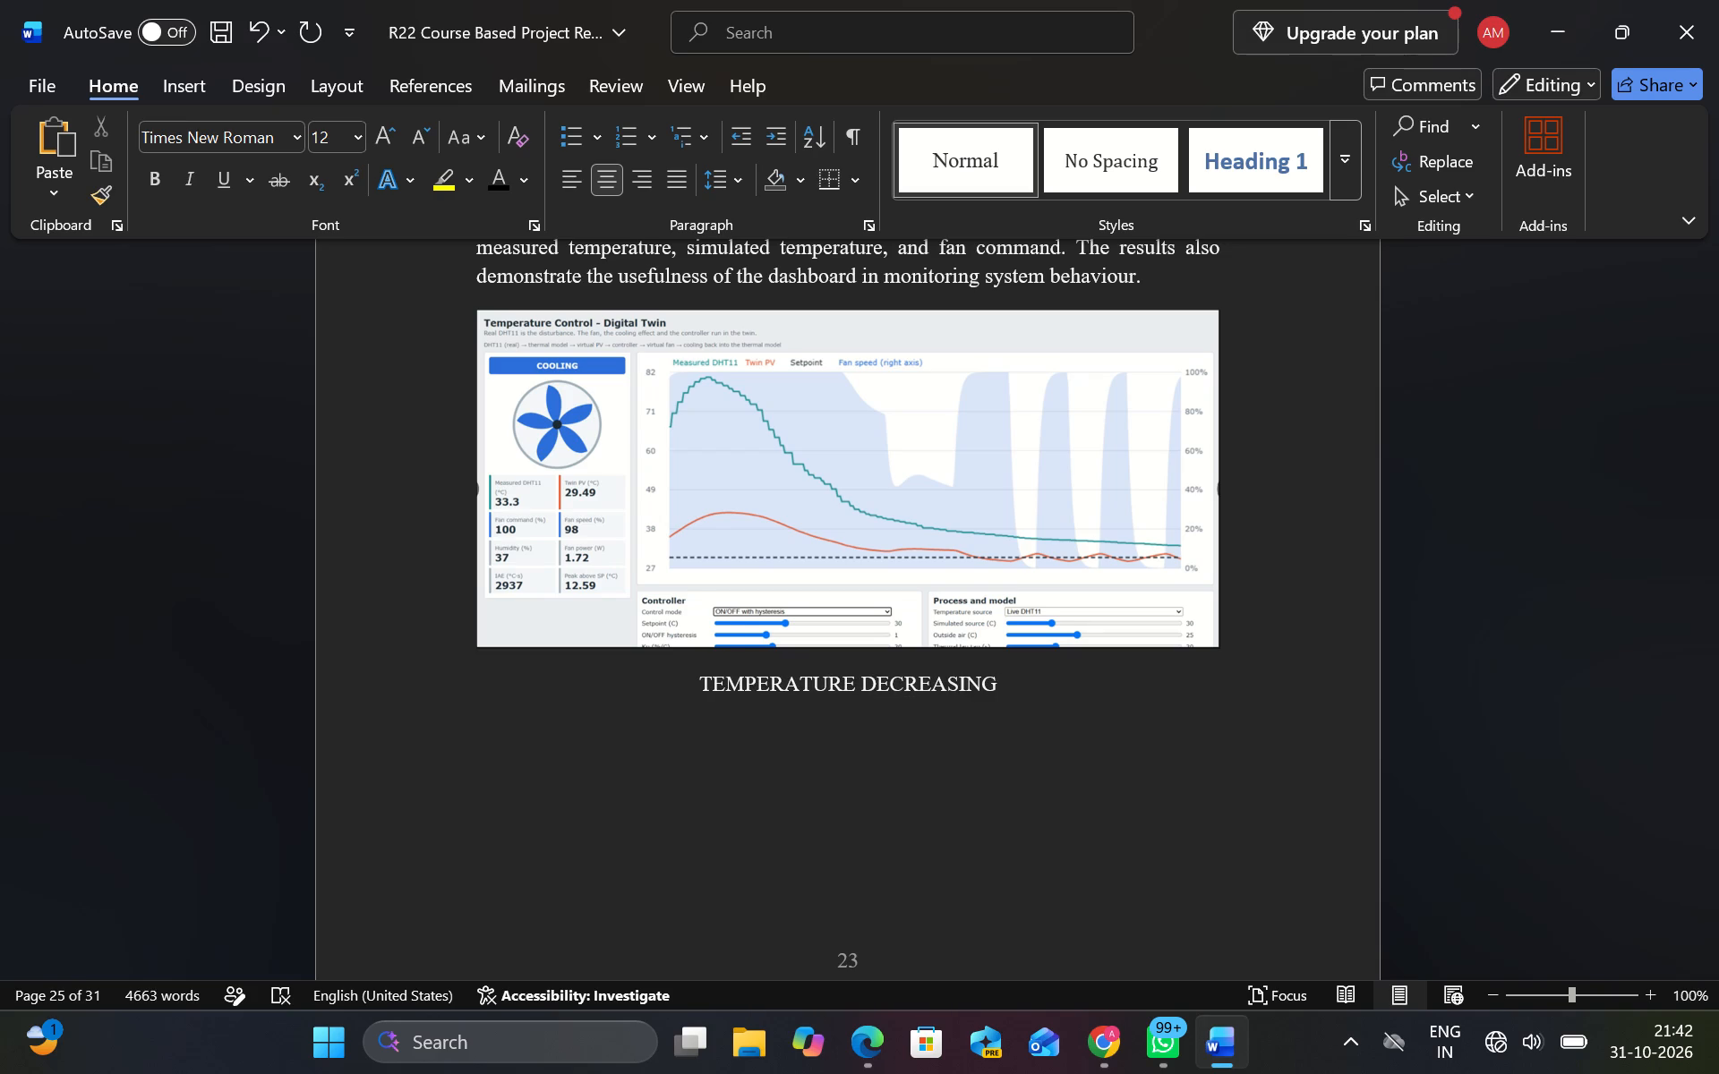
scroll(902, 689, "down", 1)
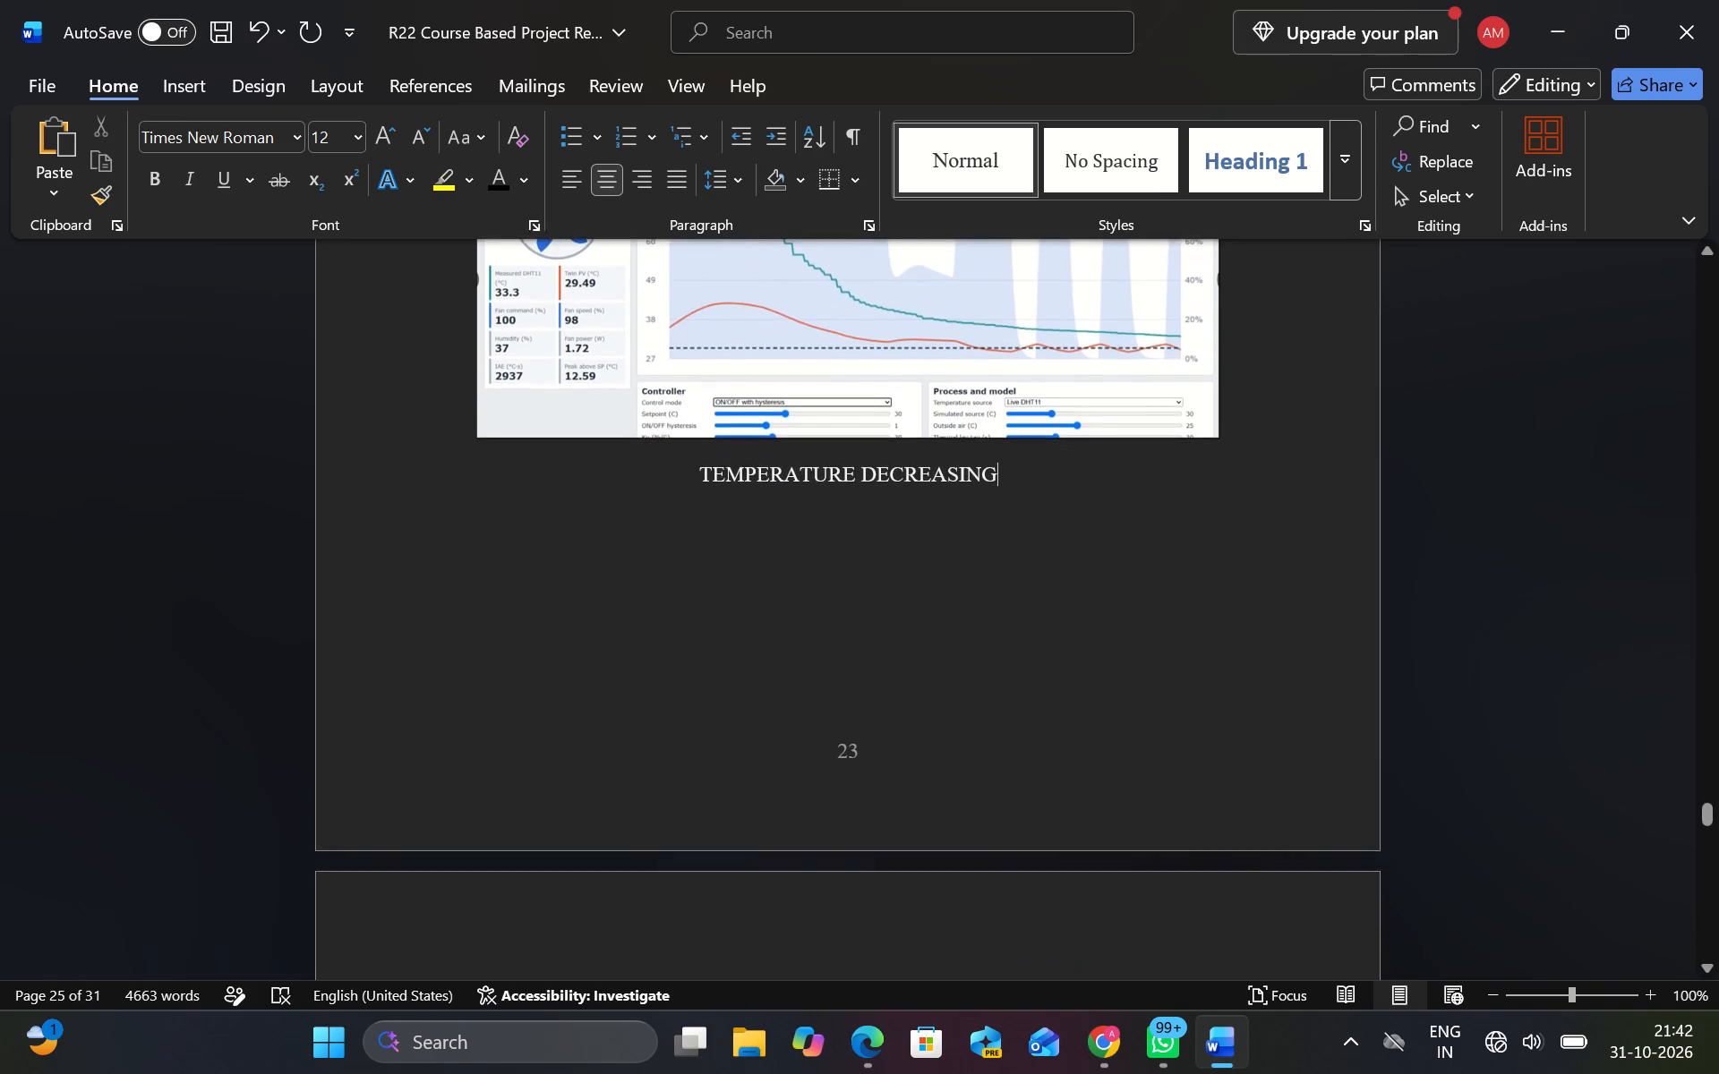
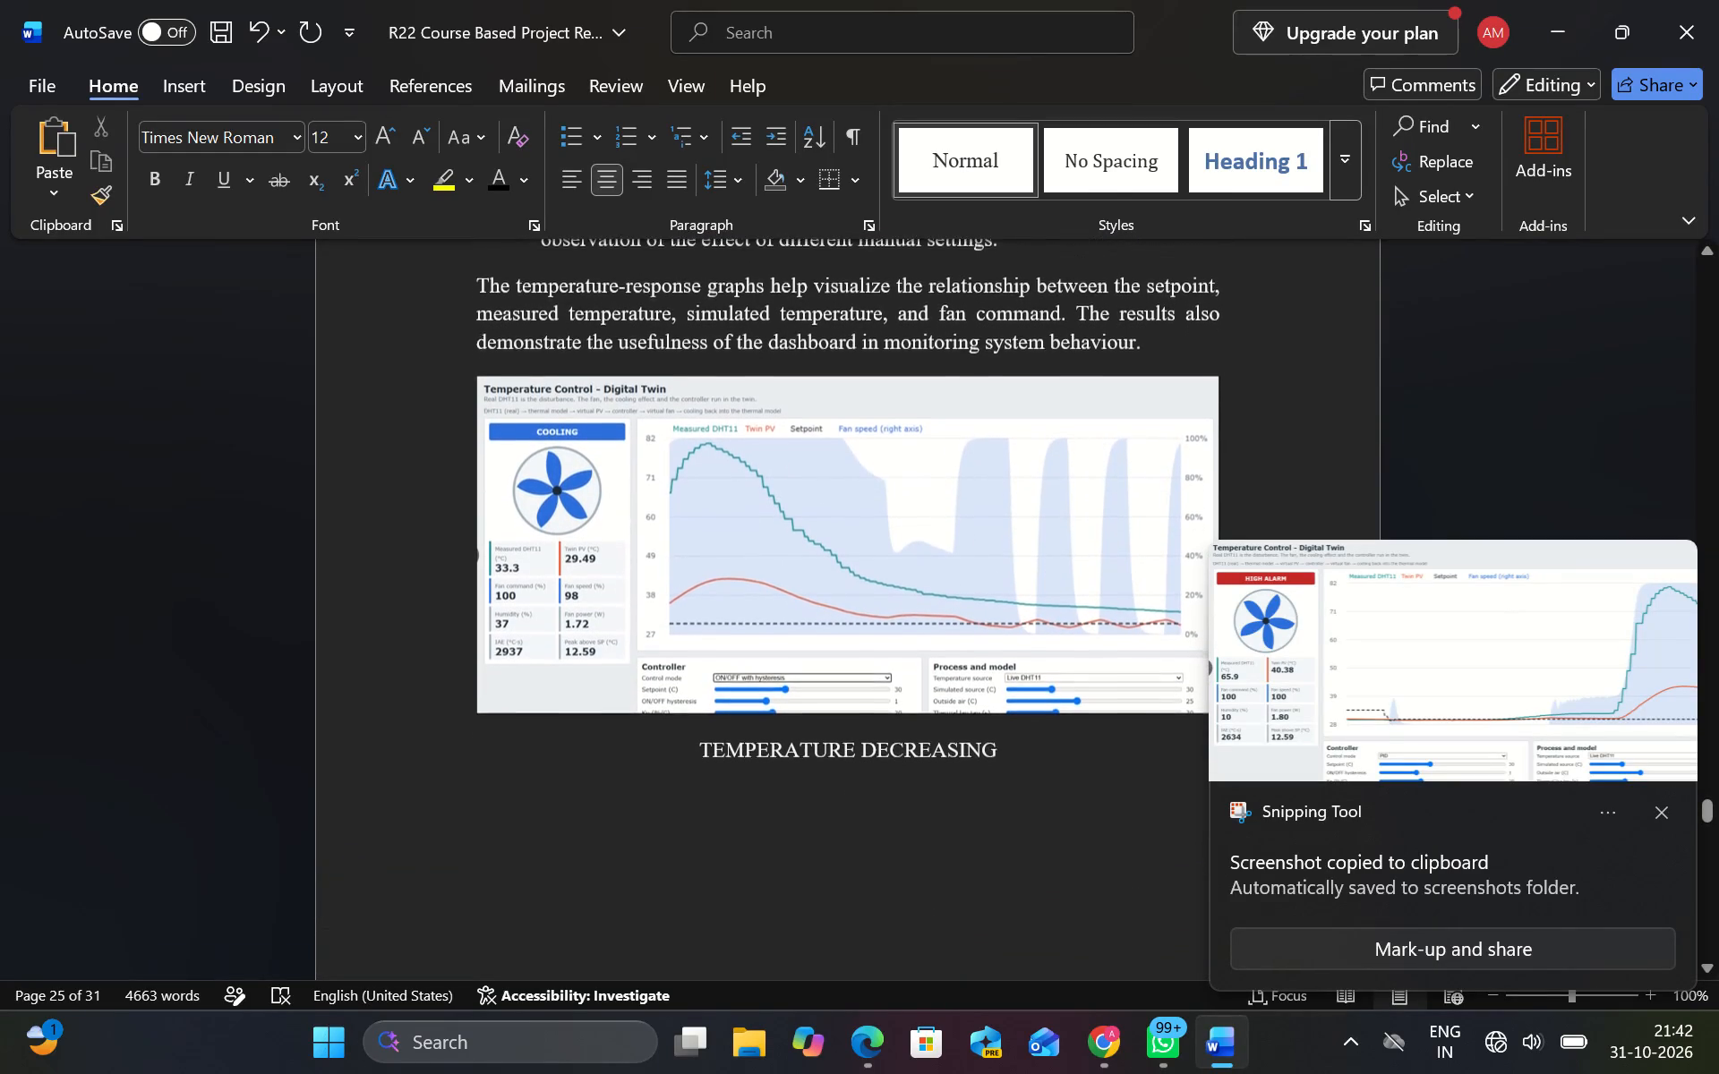
Paste the copied HIGH ALARM dashboard screenshot on an empty line below the TEMPERATURE DECREASING caption, before the Chapter 6 heading.
scroll(886, 617, "down", 1)
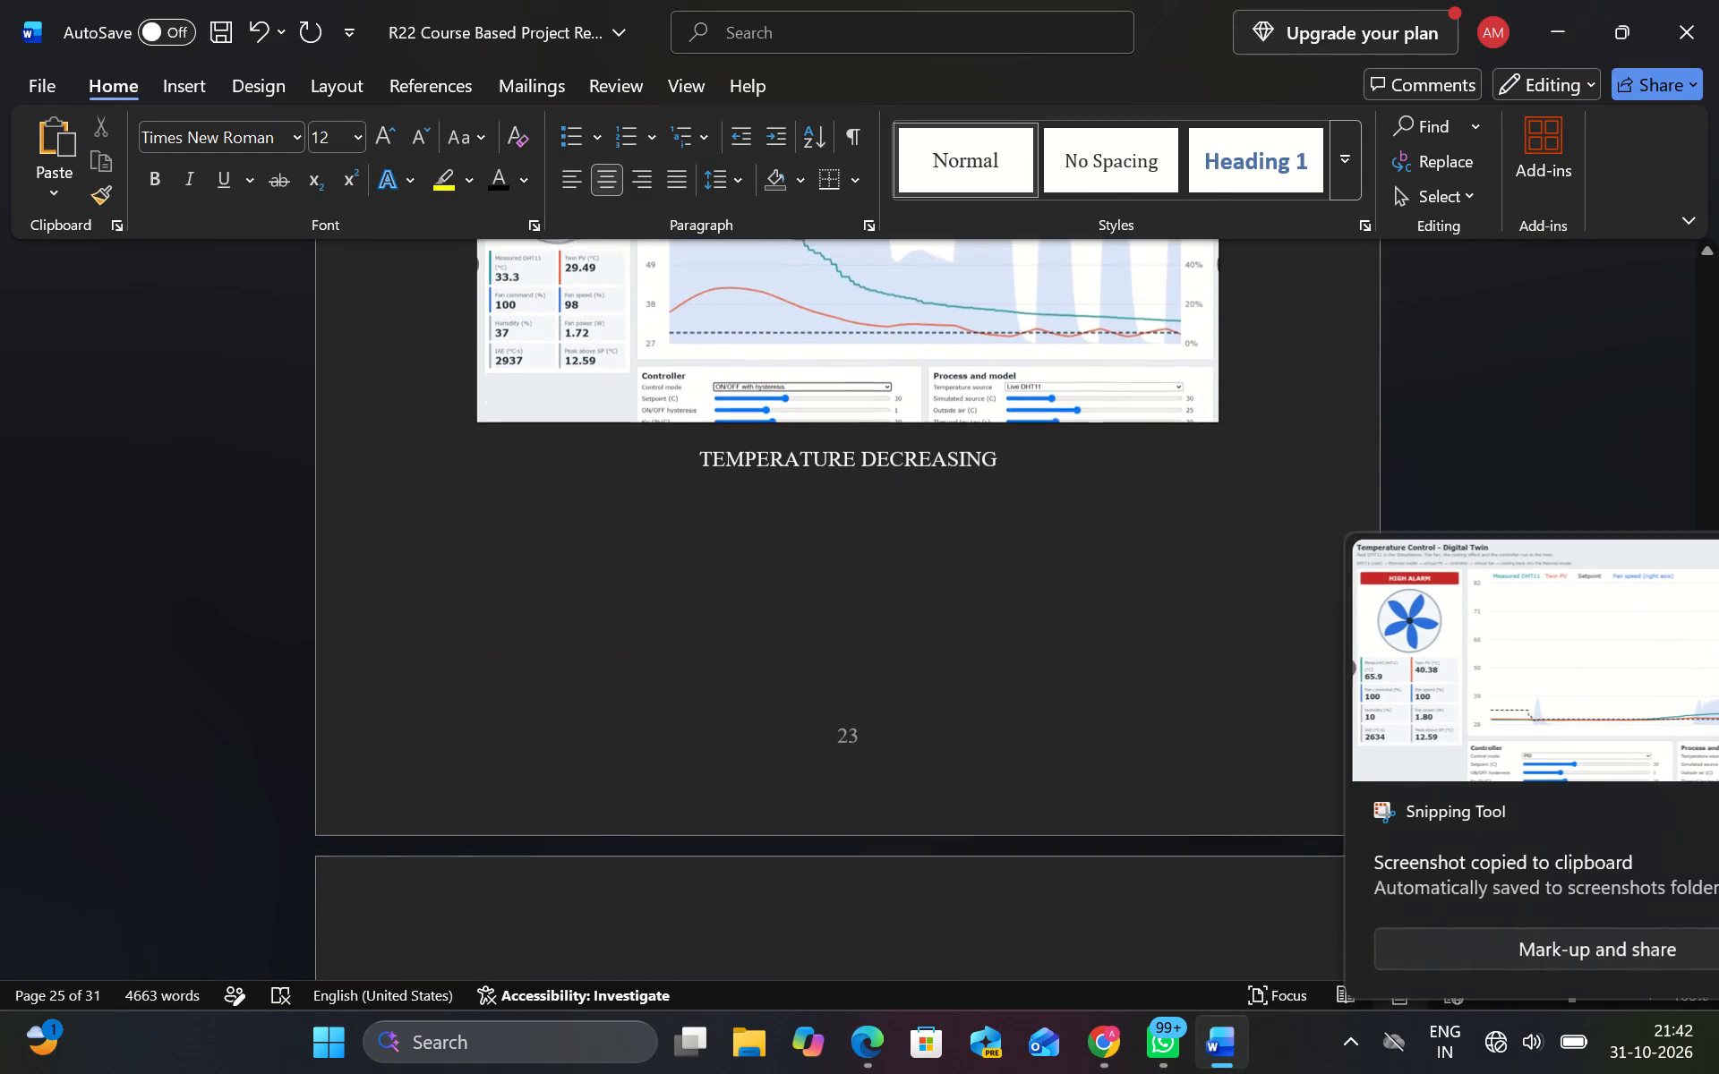
scroll(886, 617, "down", 1)
left_click(886, 617)
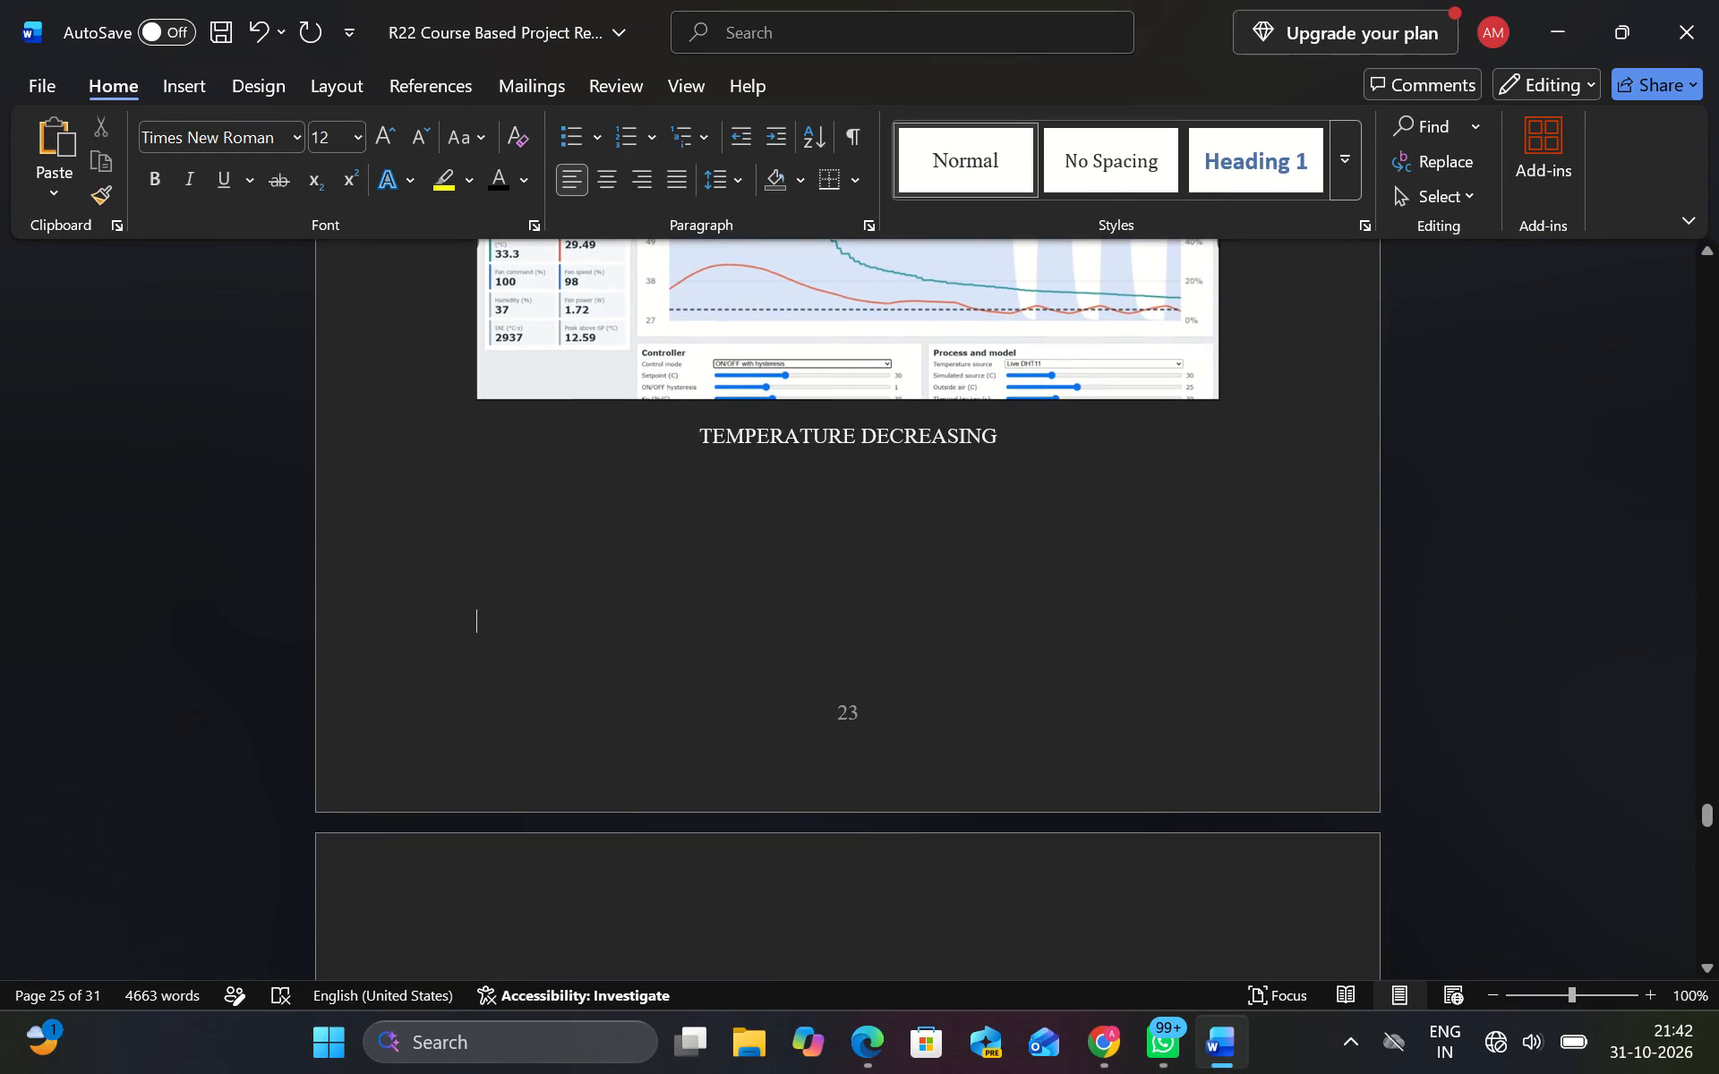
key("ctrl+v")
scroll(886, 617, "down", 2)
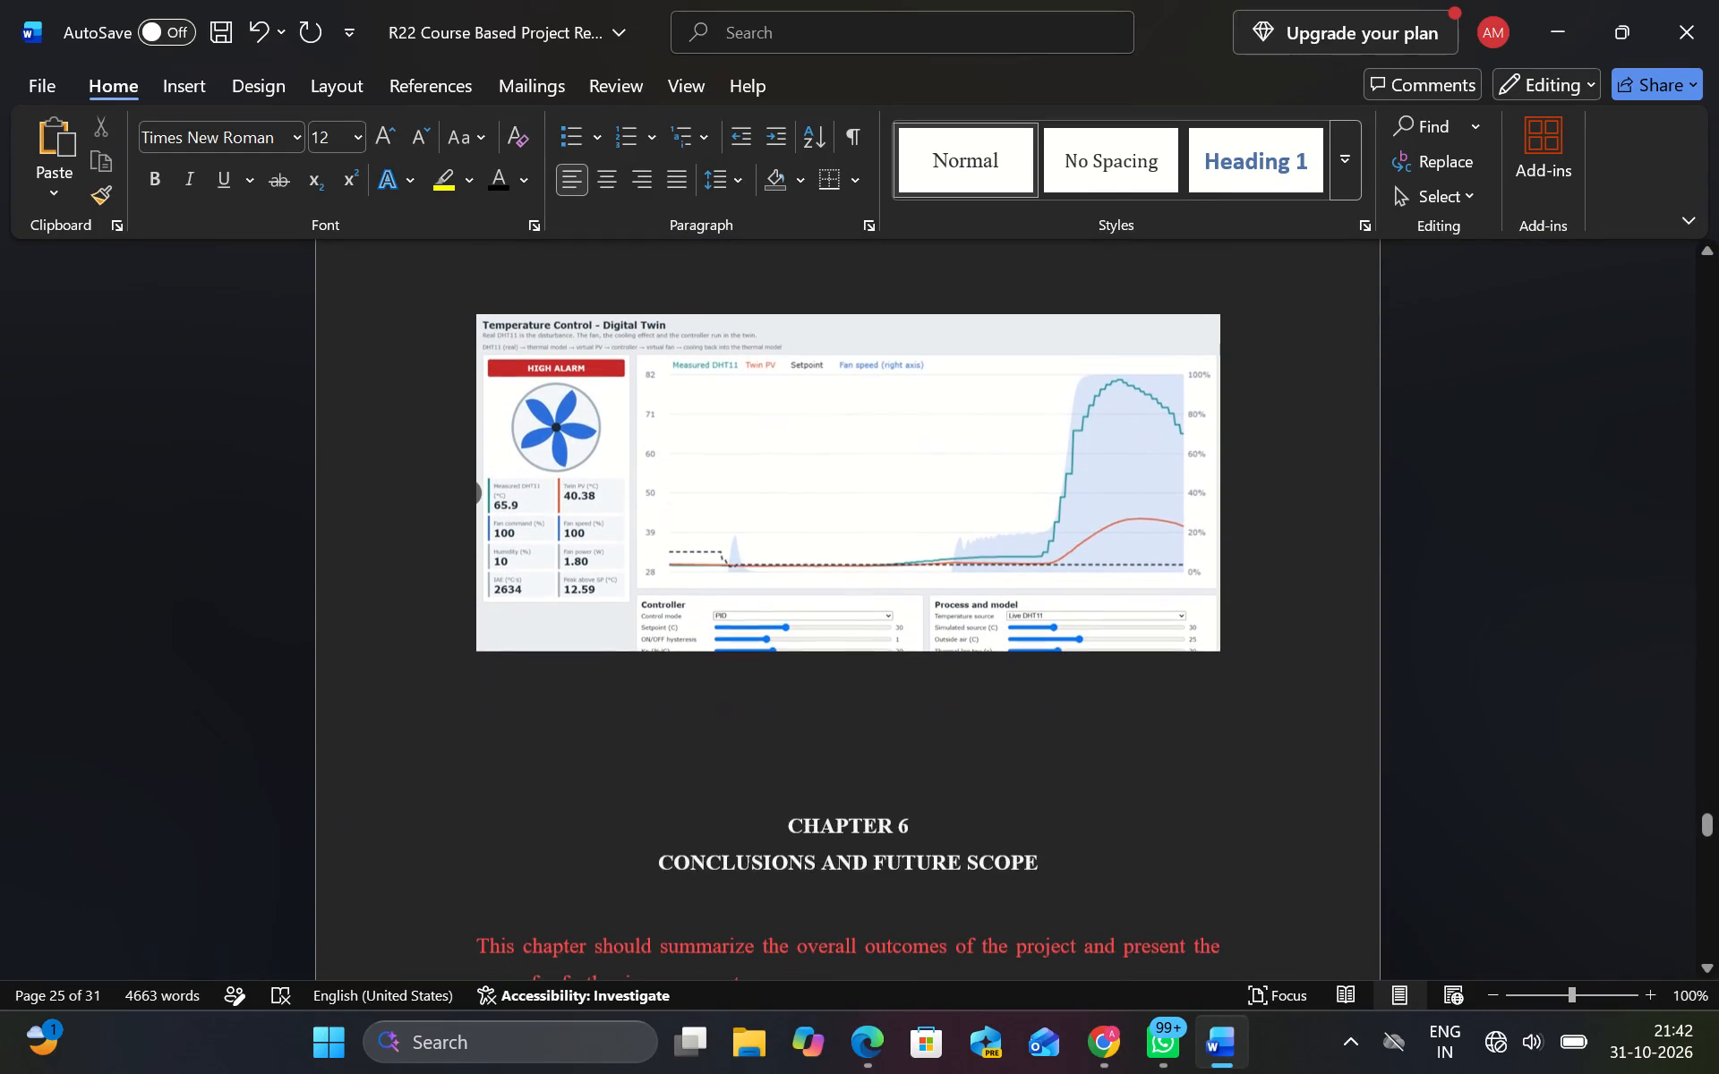
Place the insertion point directly below the HIGH ALARM dashboard picture, above the Chapter 6 heading.
left_click(859, 677)
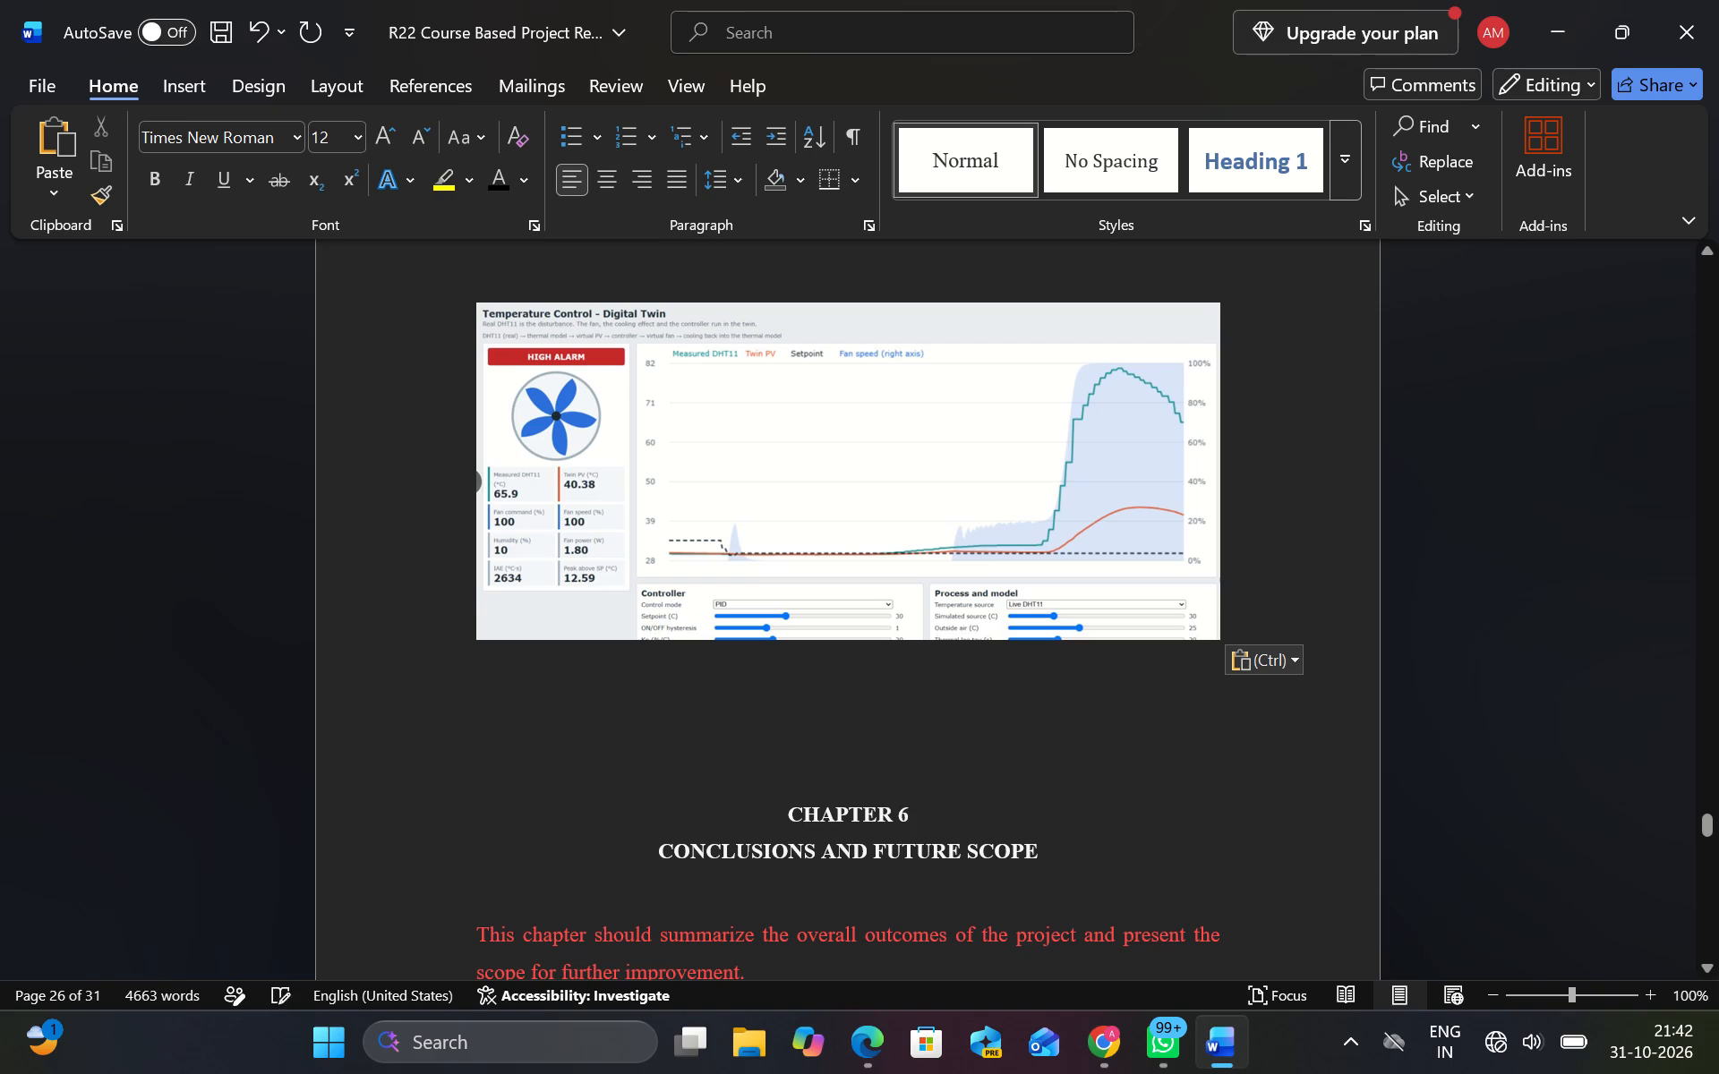
Copy the TEMPERATURE DECREASING caption and paste it below the HIGH ALARM dashboard picture before Chapter 6.
scroll(859, 677, "up", 2)
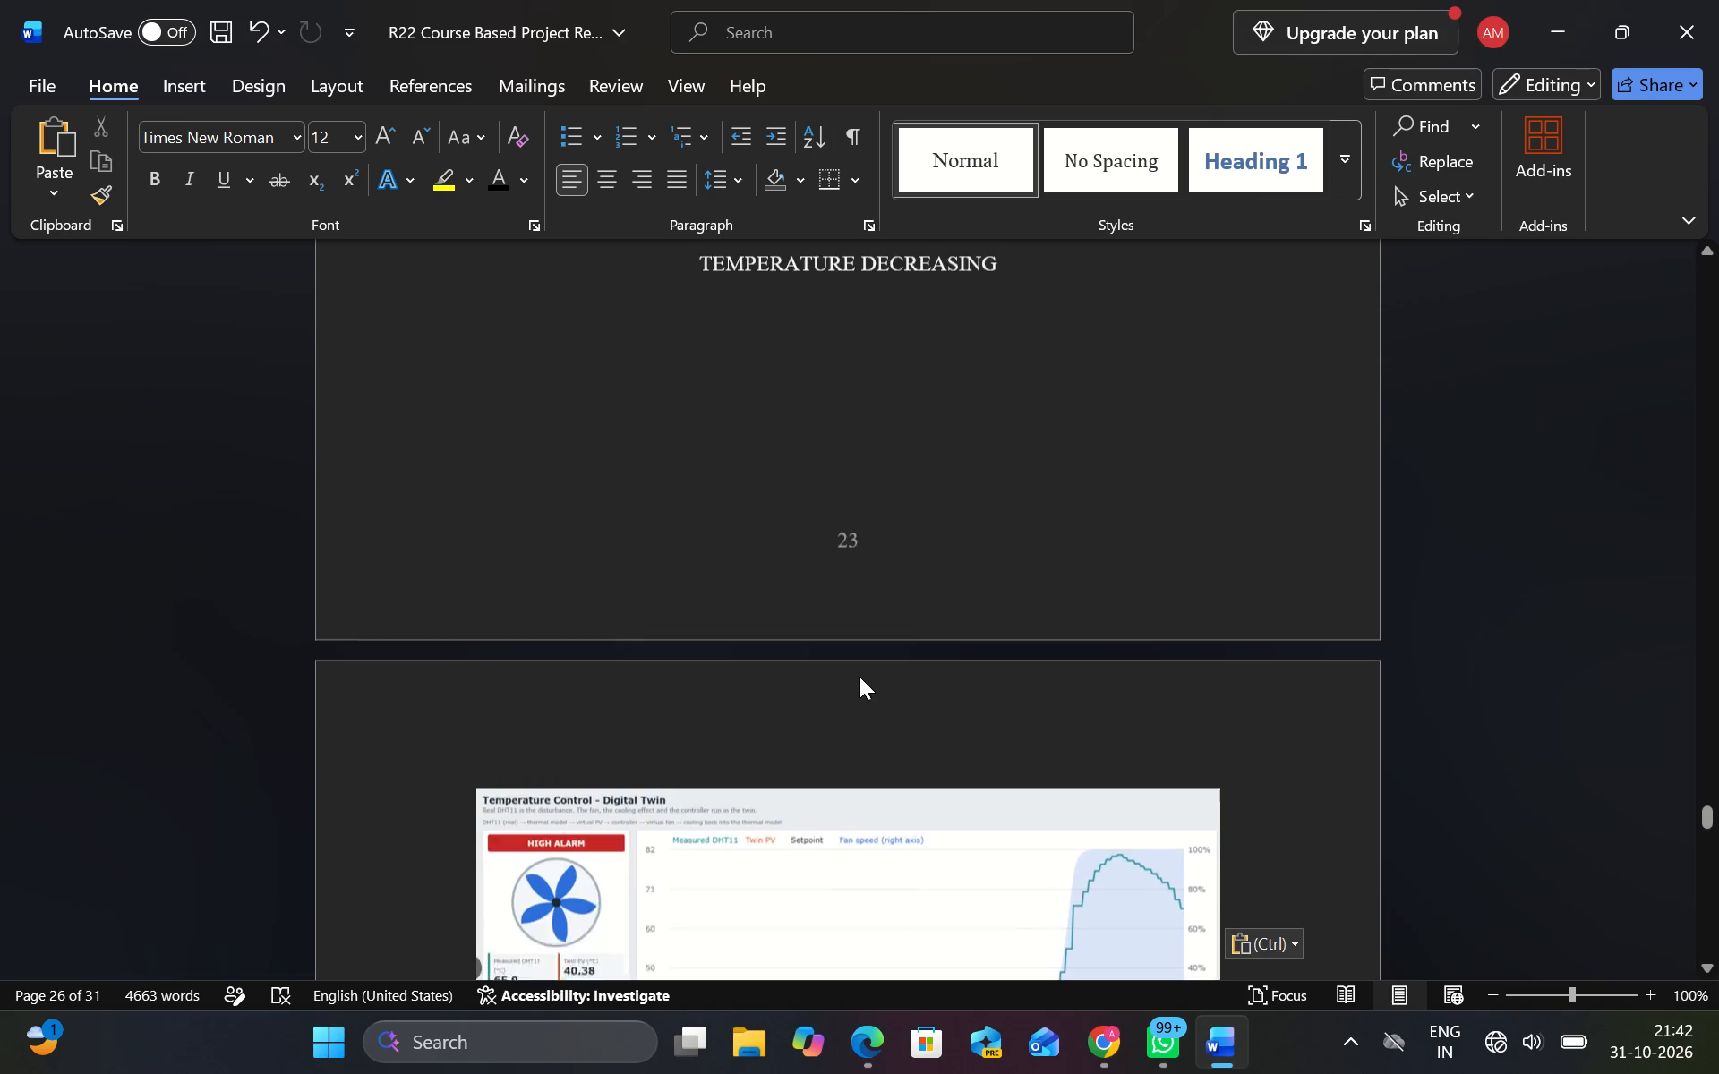
left_click_drag(698, 325, 703, 325)
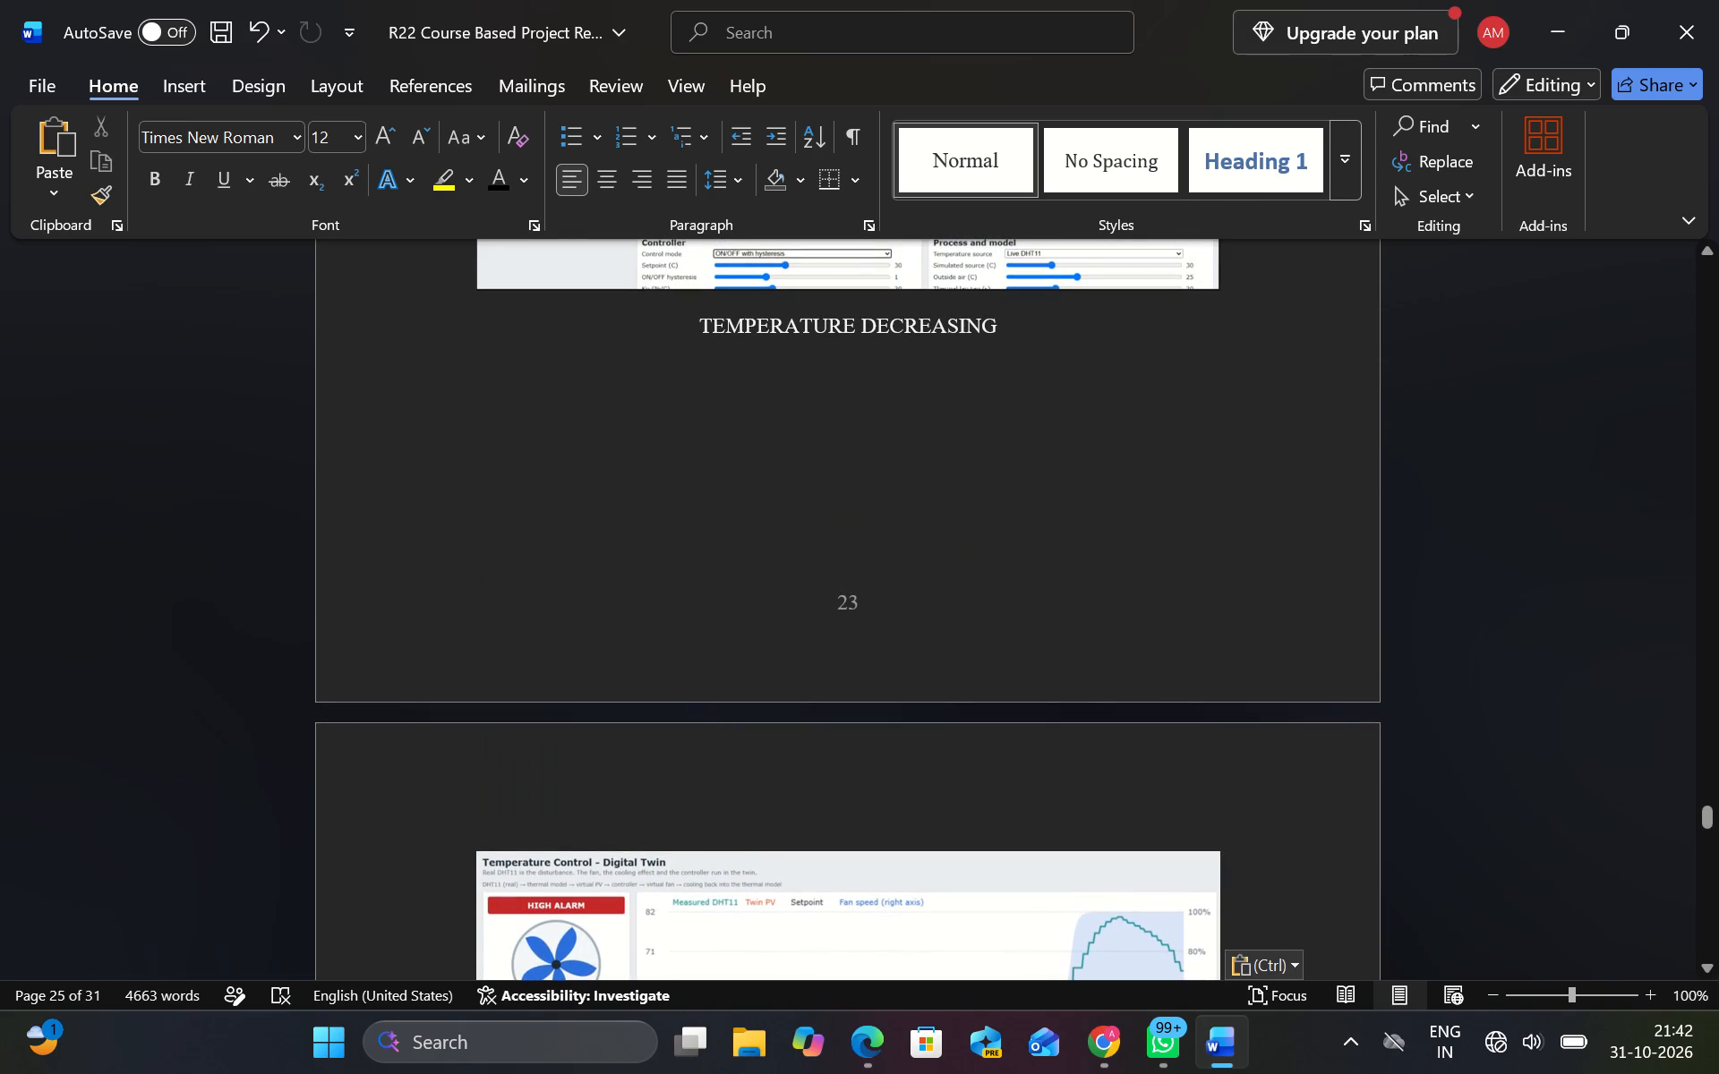
left_click_drag(703, 325, 989, 325)
key("ctrl+c")
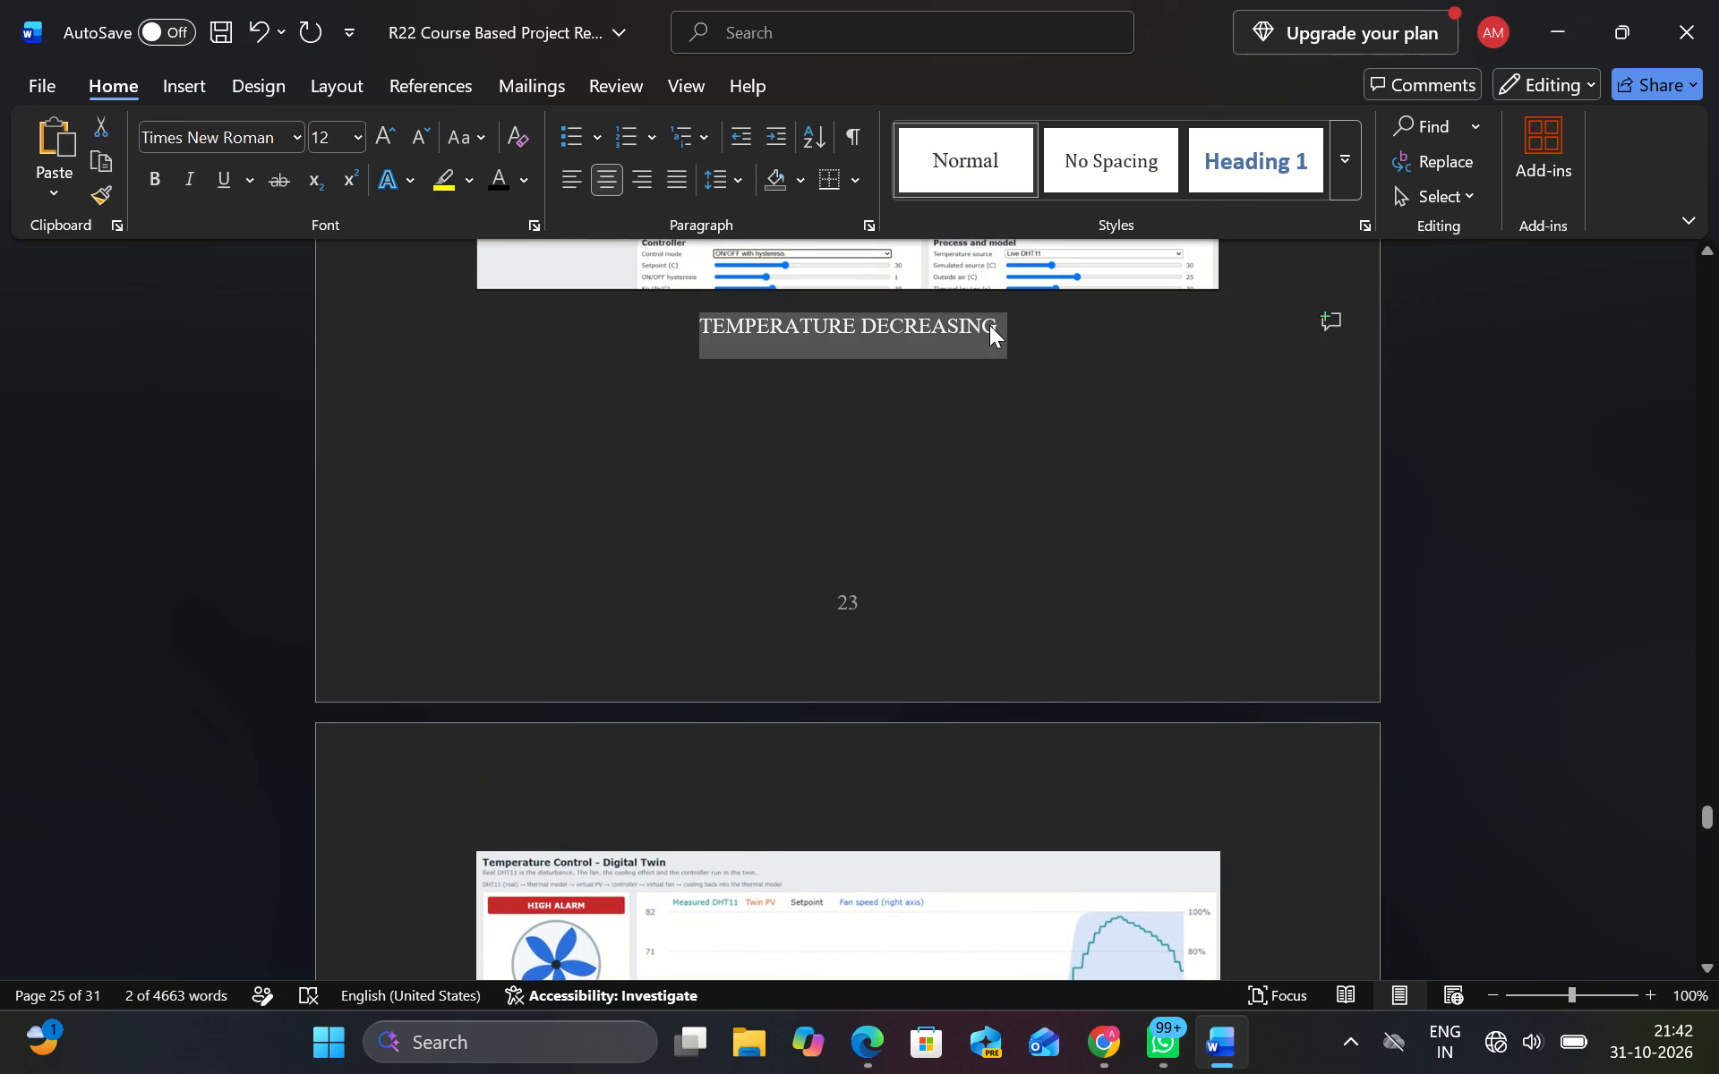
scroll(989, 325, "down", 2)
left_click(695, 879)
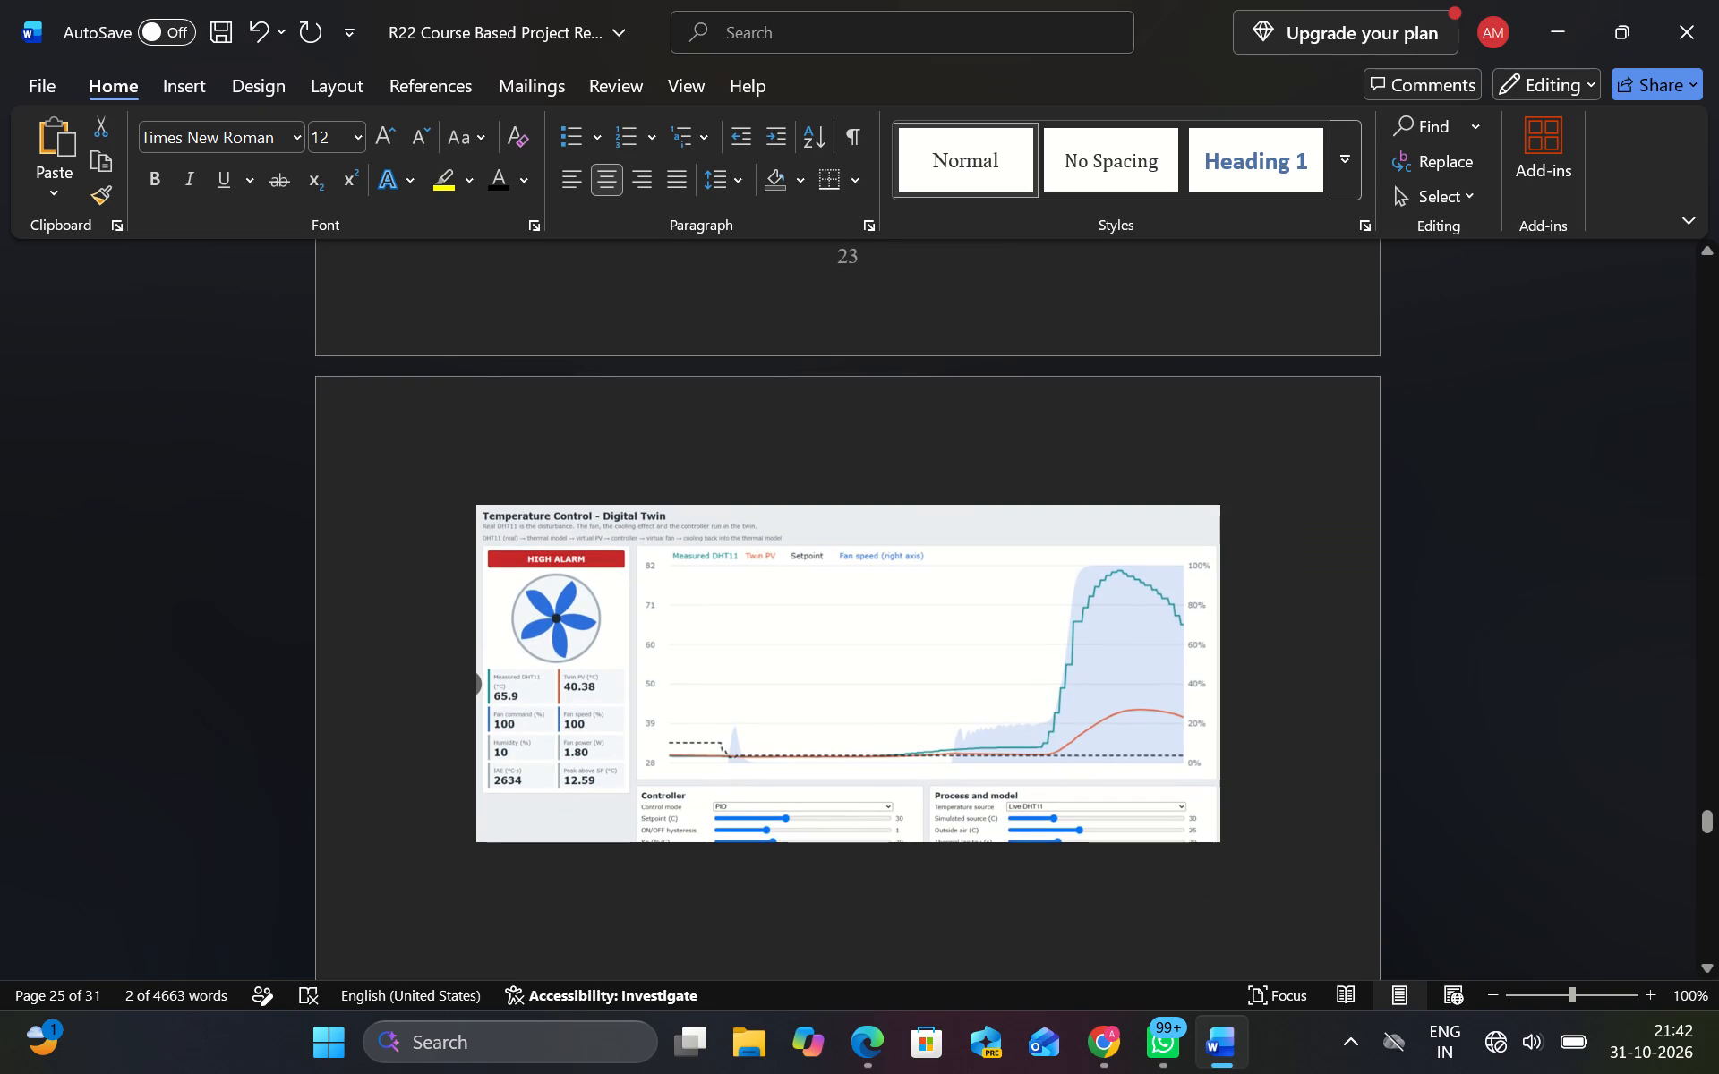
key("ctrl+v")
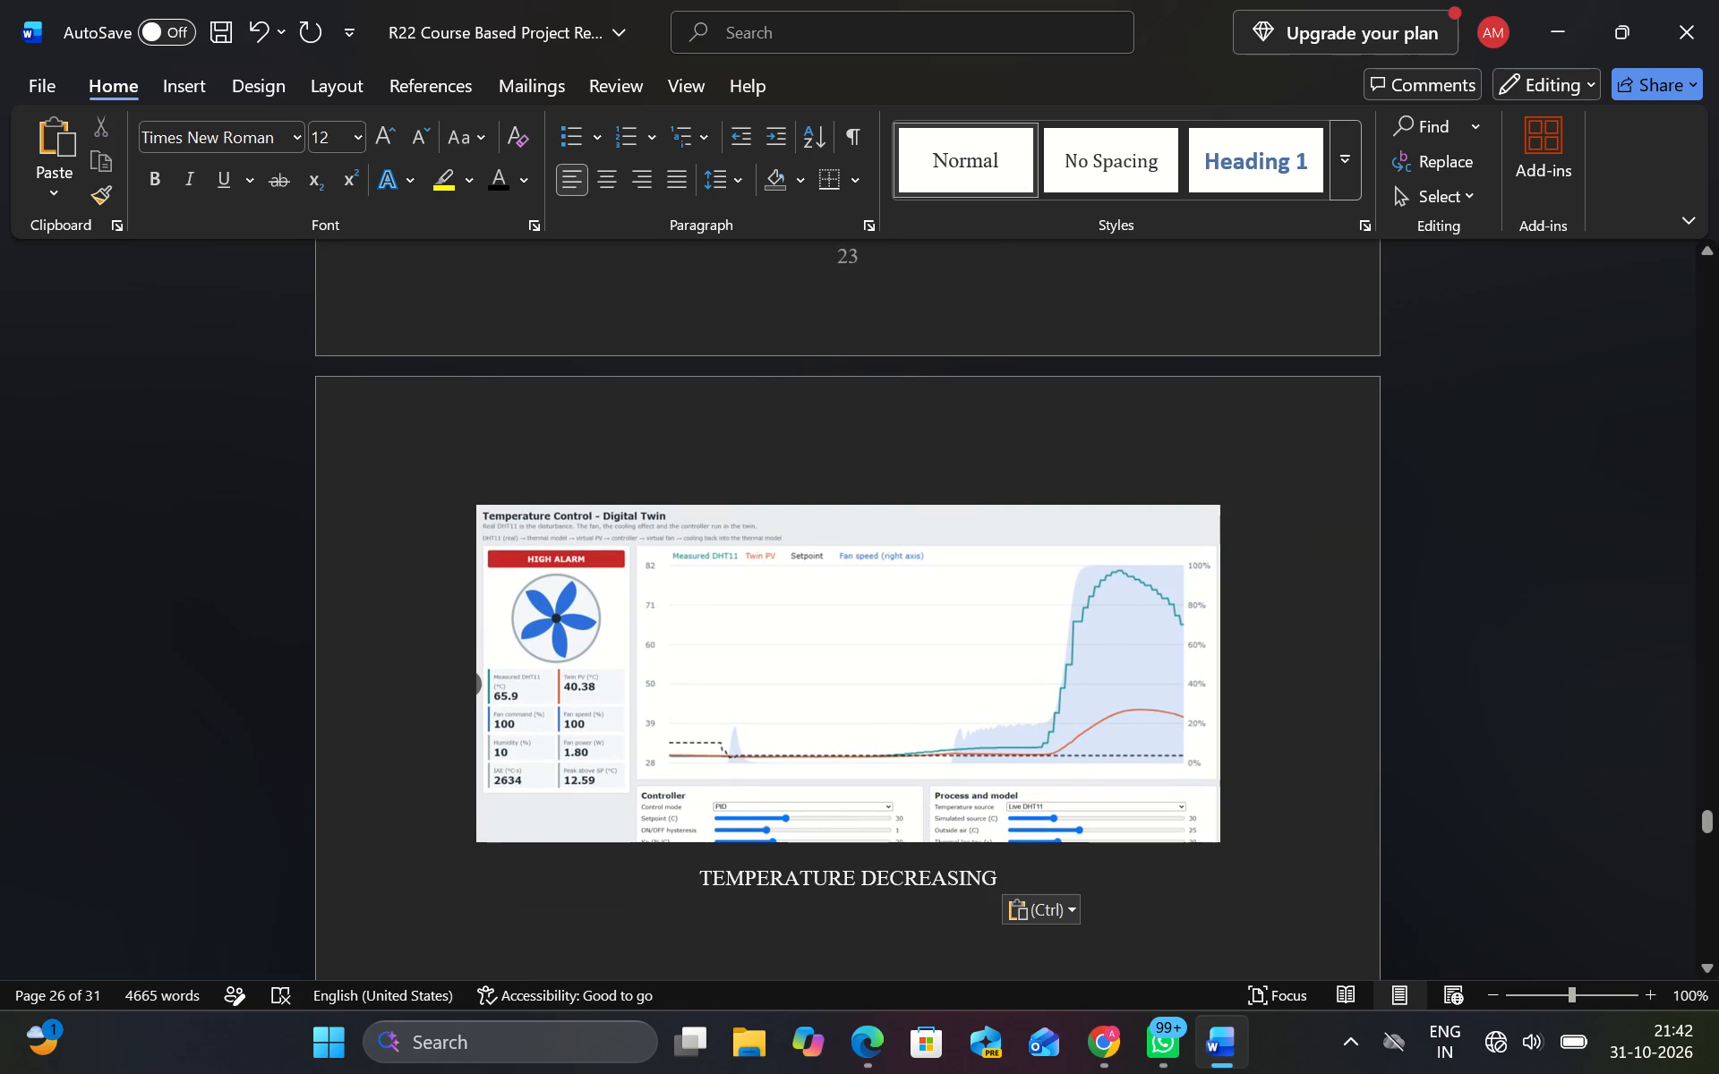
Replace the pasted TEMPERATURE DECREASING caption below the HIGH ALARM dashboard picture with text starting AT HIGH.
left_click(999, 873)
key("BackSpace")
key("BackSpace")
key("BackSpace")
key("BackSpace")
key("BackSpace")
key("BackSpace")
key("BackSpace")
key("BackSpace")
key("BackSpace")
key("BackSpace")
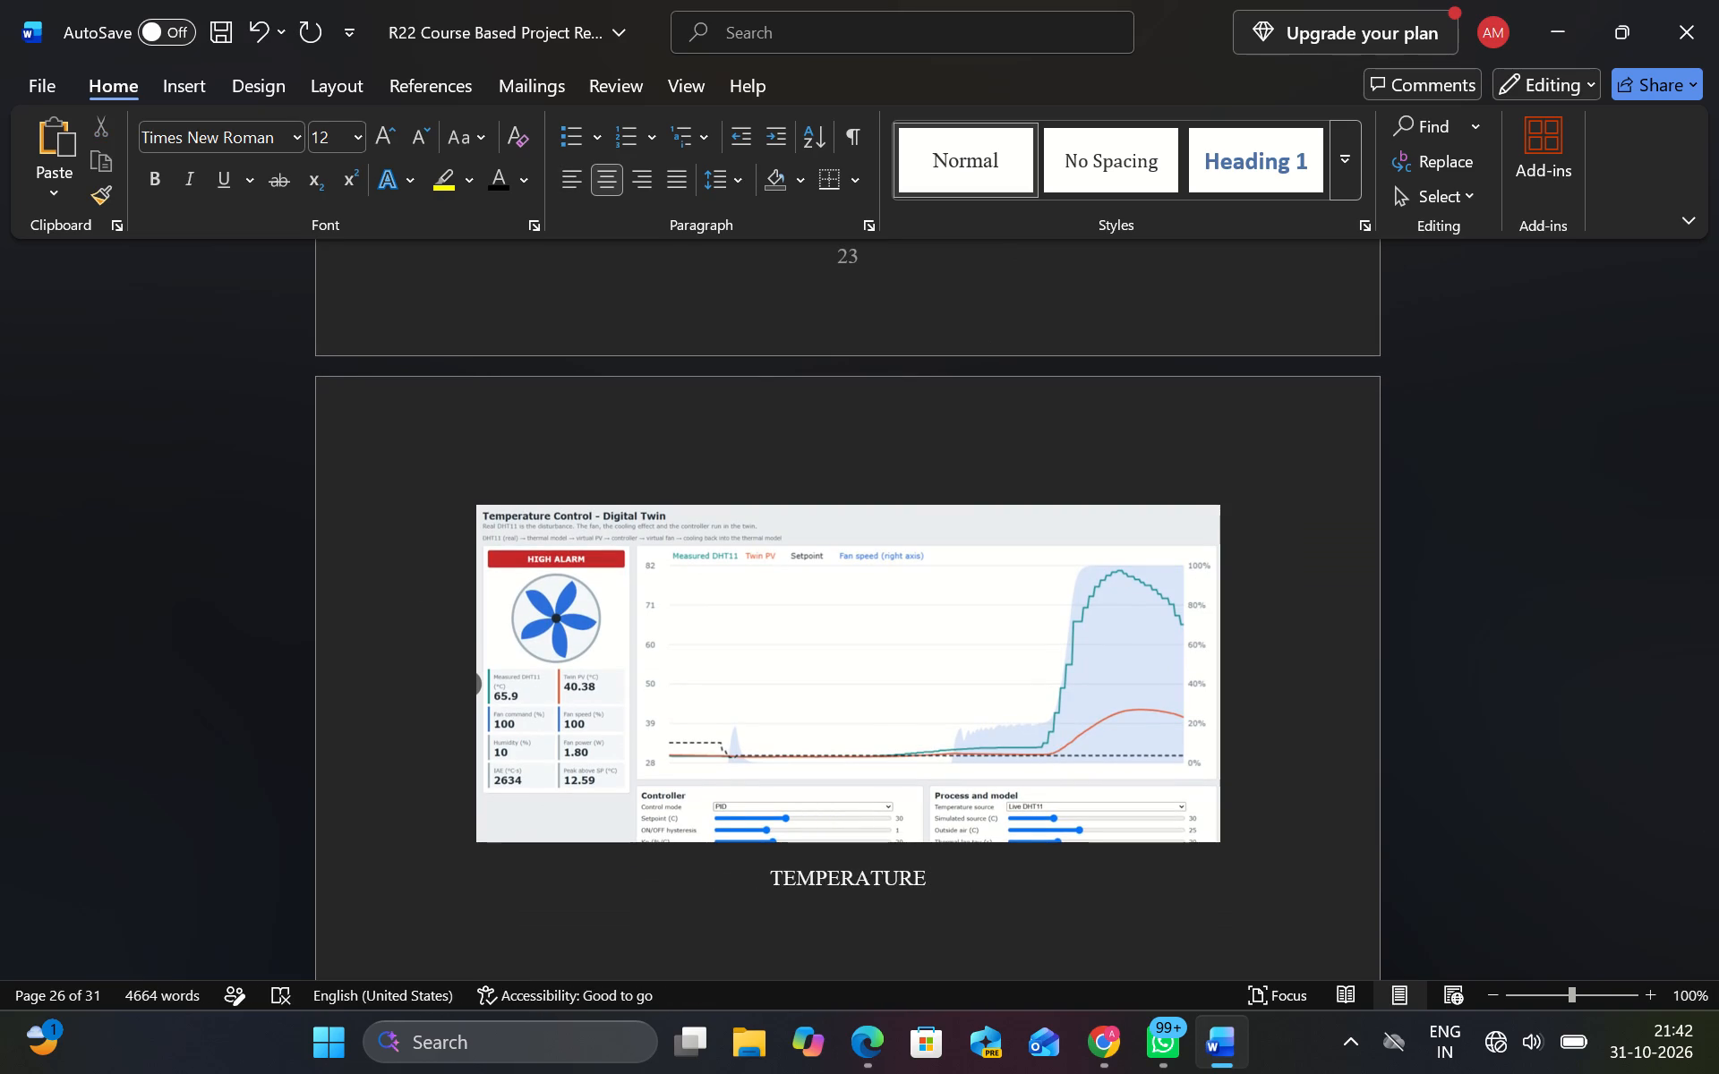
type("iNC")
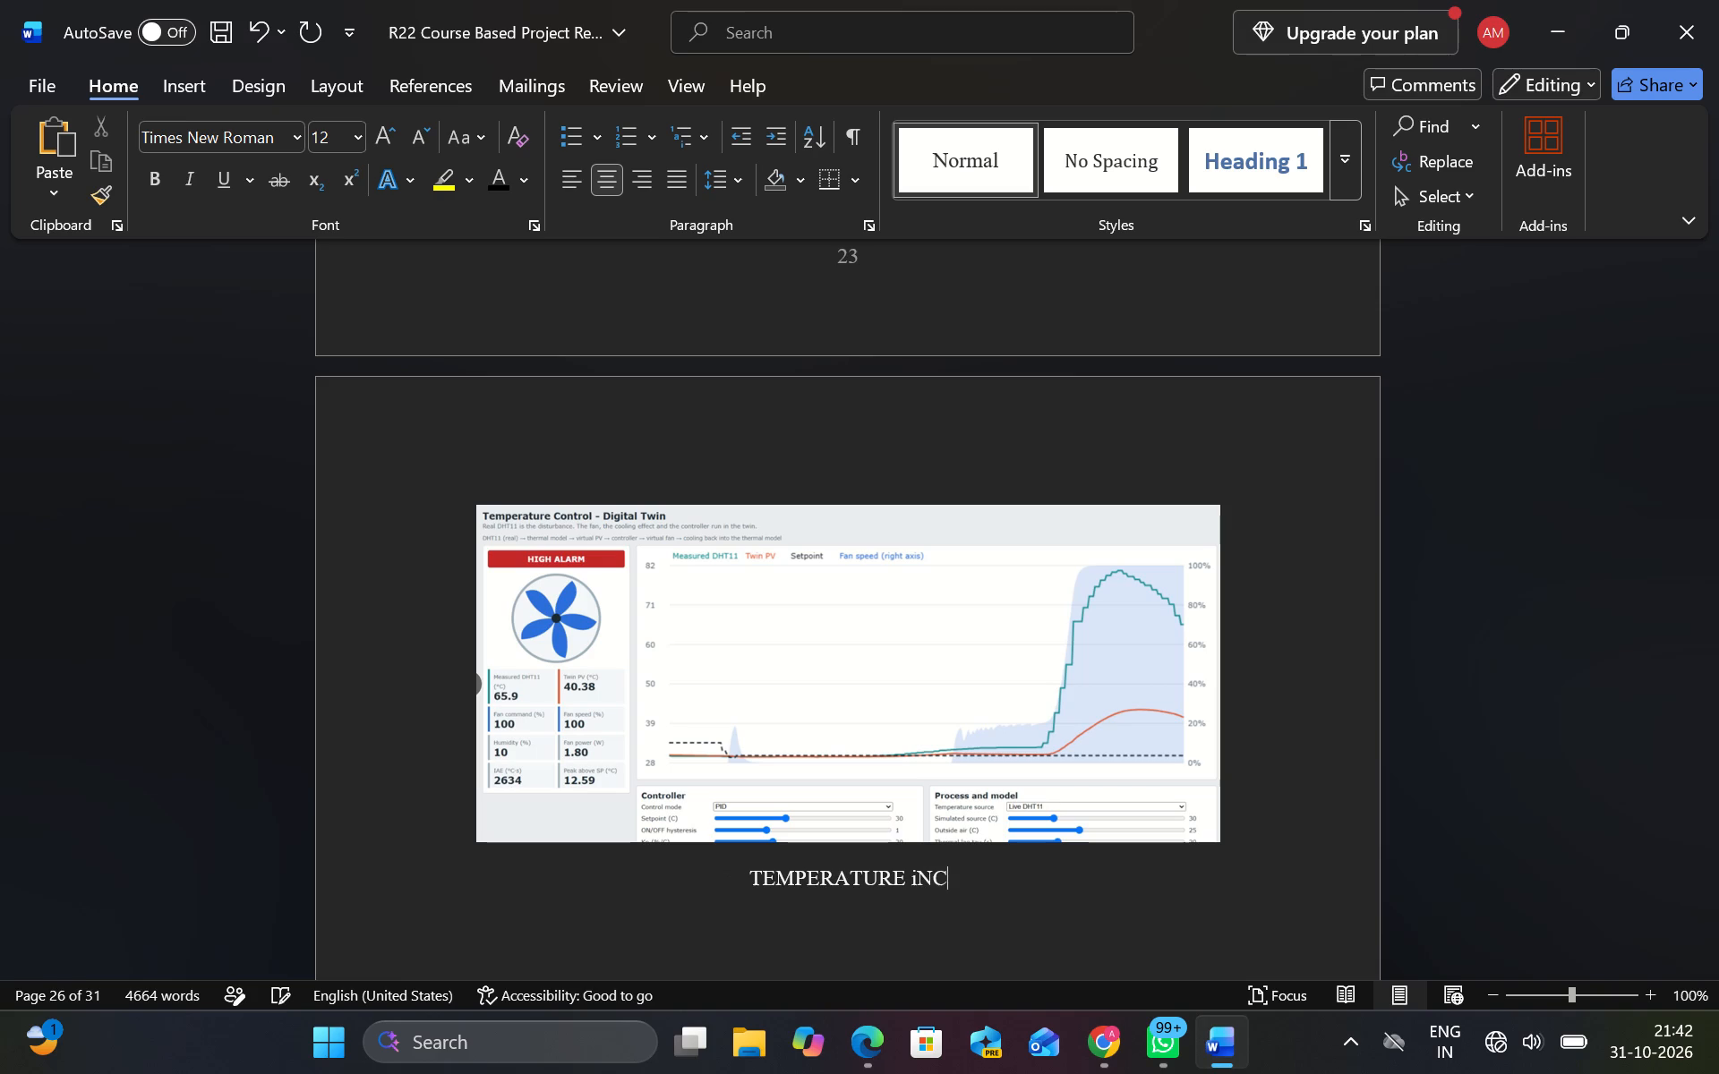
key("BackSpace")
key("BackSpace")
key("BackSpace")
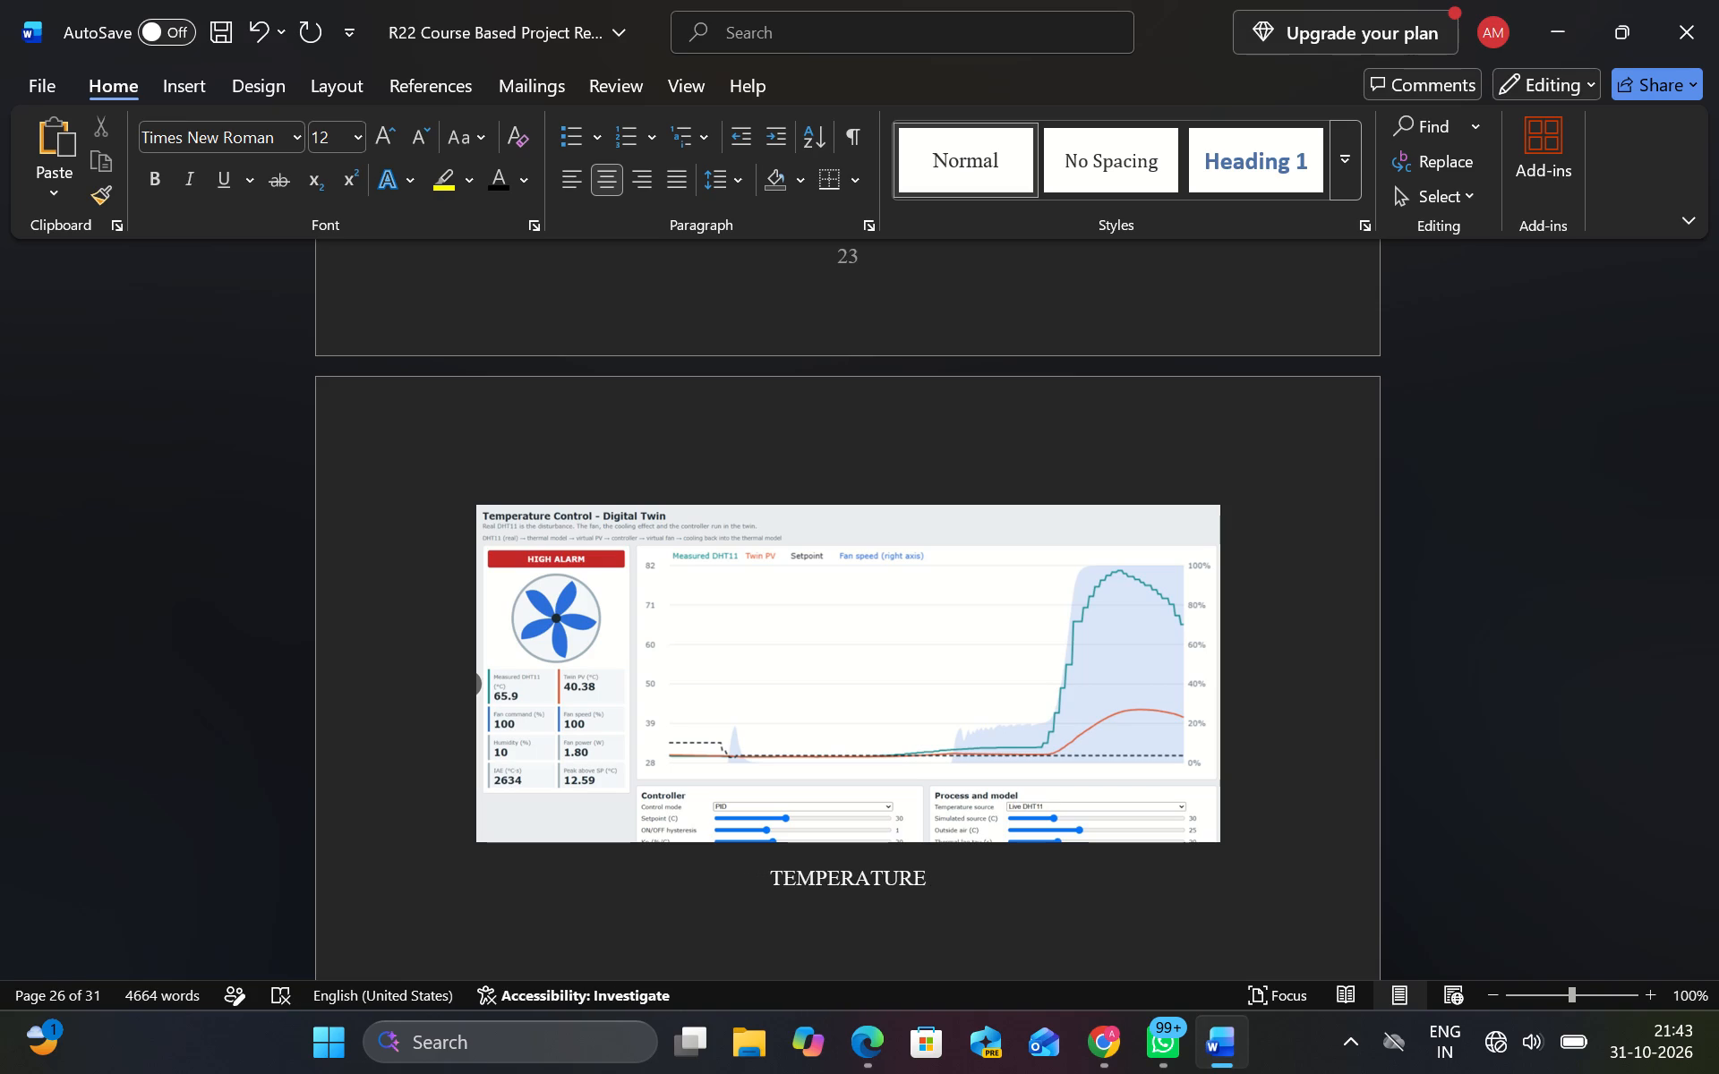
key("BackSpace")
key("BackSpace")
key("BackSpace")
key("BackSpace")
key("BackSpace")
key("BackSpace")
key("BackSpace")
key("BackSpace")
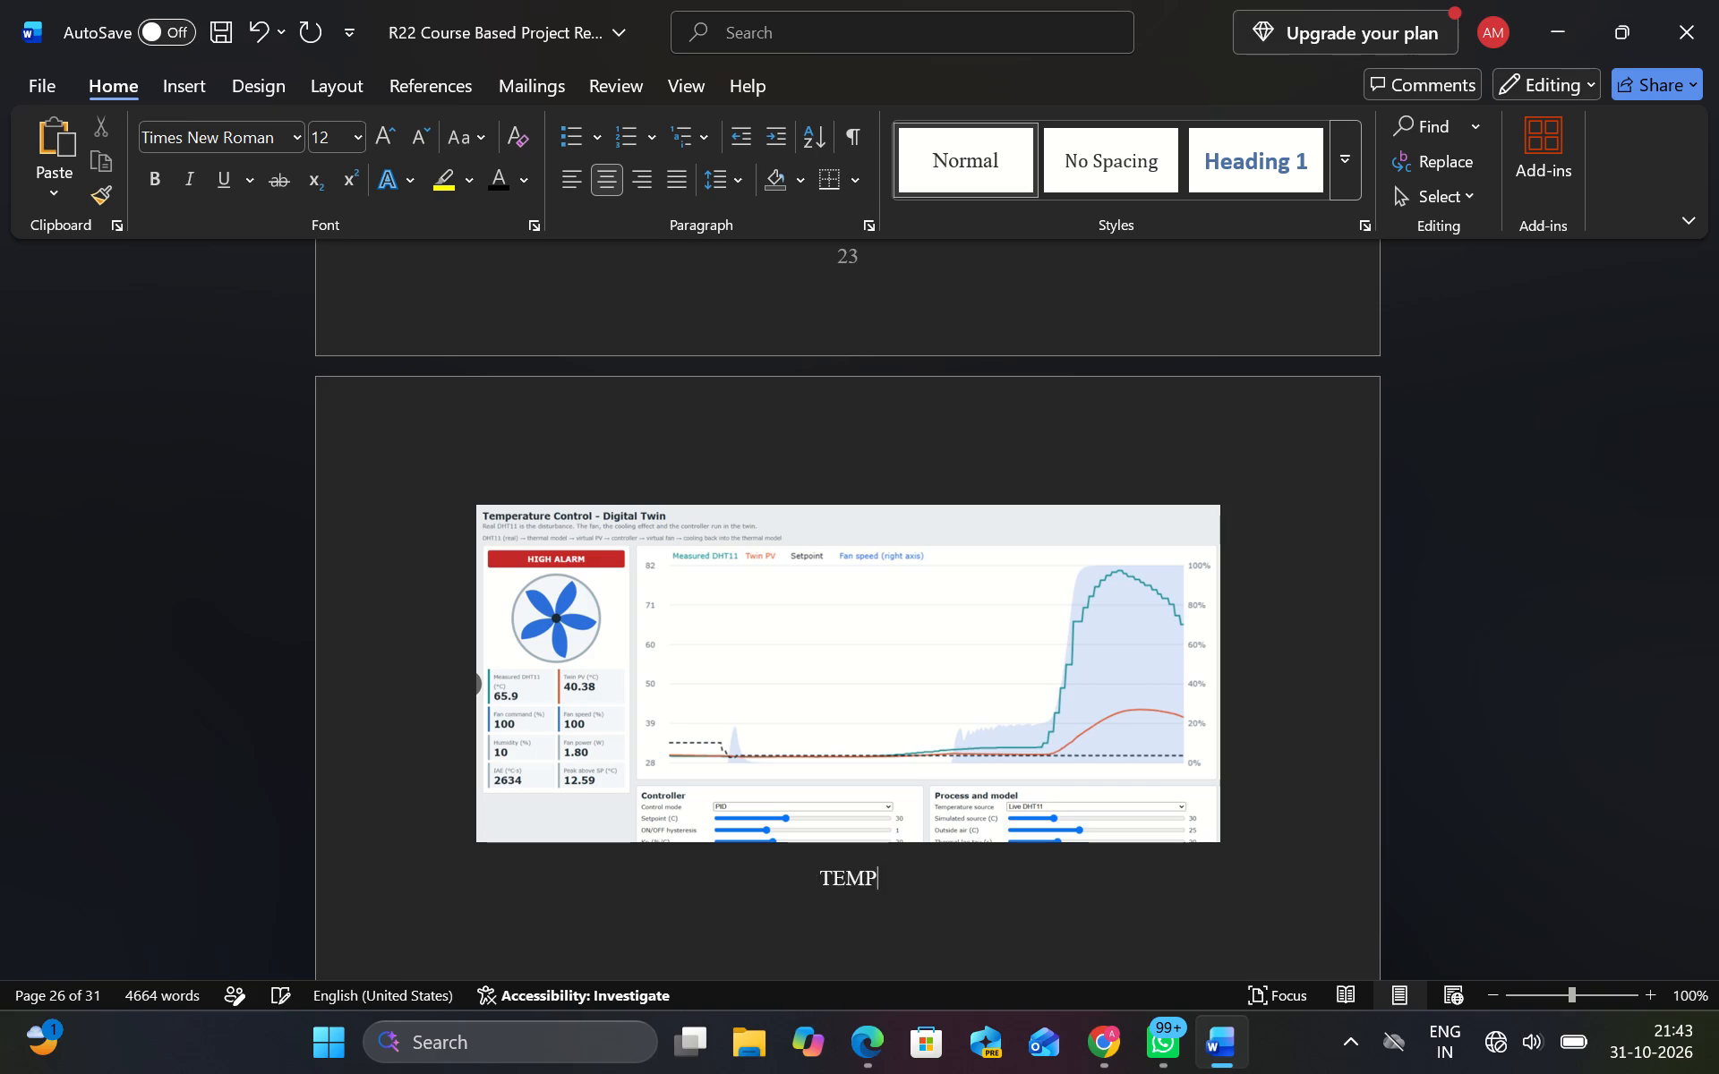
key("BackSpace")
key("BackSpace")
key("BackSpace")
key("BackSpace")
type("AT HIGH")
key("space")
Complete the caption below the HIGH ALARM dashboard picture so it reads AT HIGH TEMPERATURE.
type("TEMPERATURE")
Copy the AT HIGH TEMPERATURE caption and paste it in place of TEMPERATURE DECREASING below the COOLING dashboard picture.
scroll(999, 873, "up", 1)
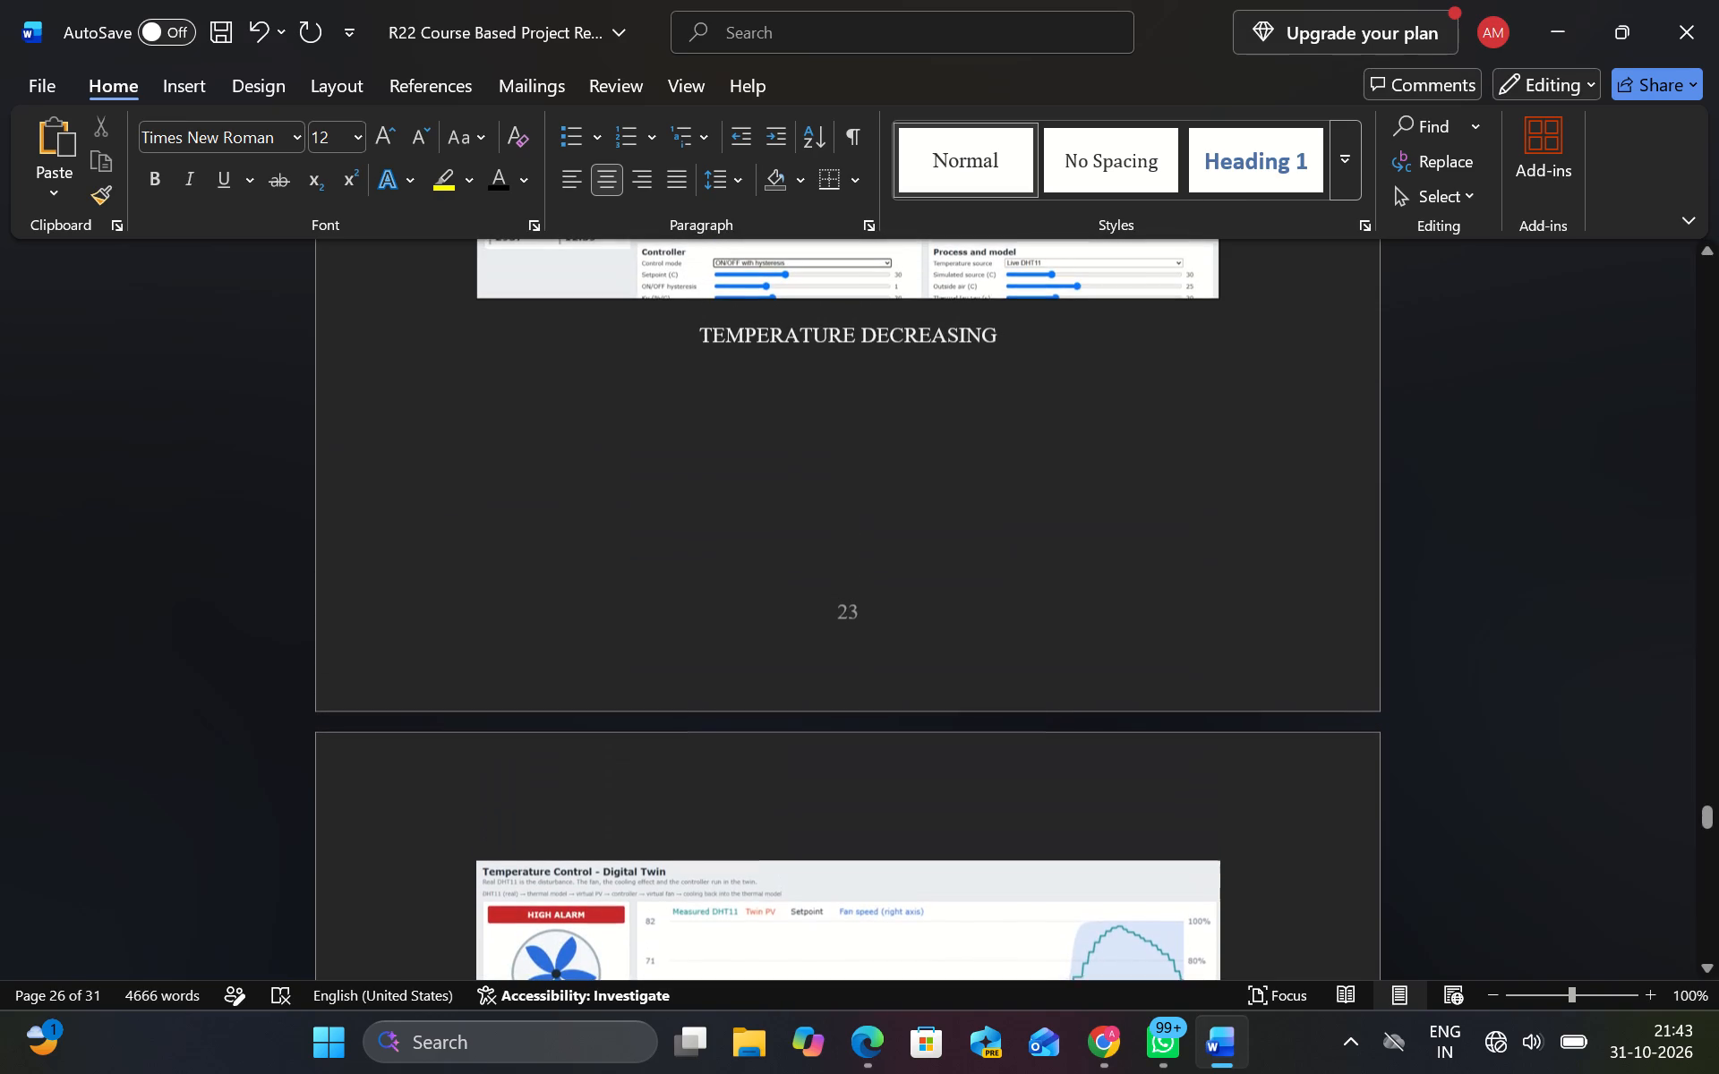
scroll(812, 689, "down", 2)
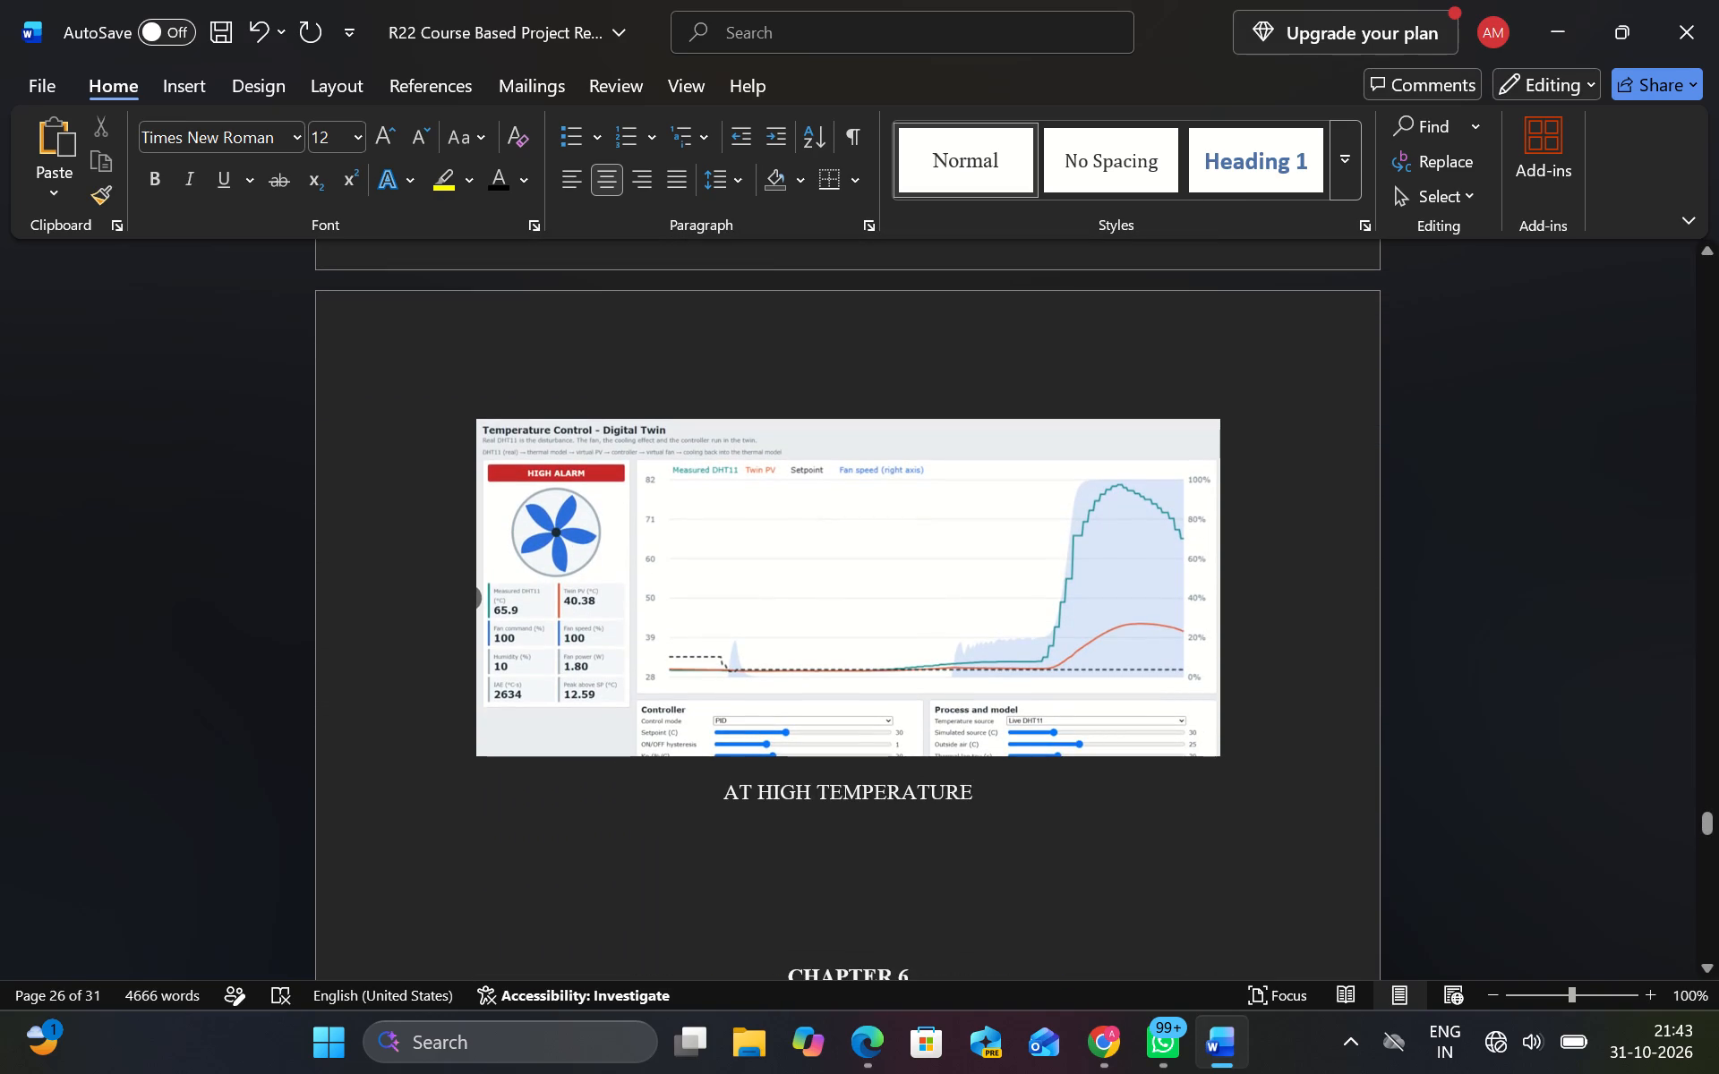
left_click_drag(724, 793, 982, 788)
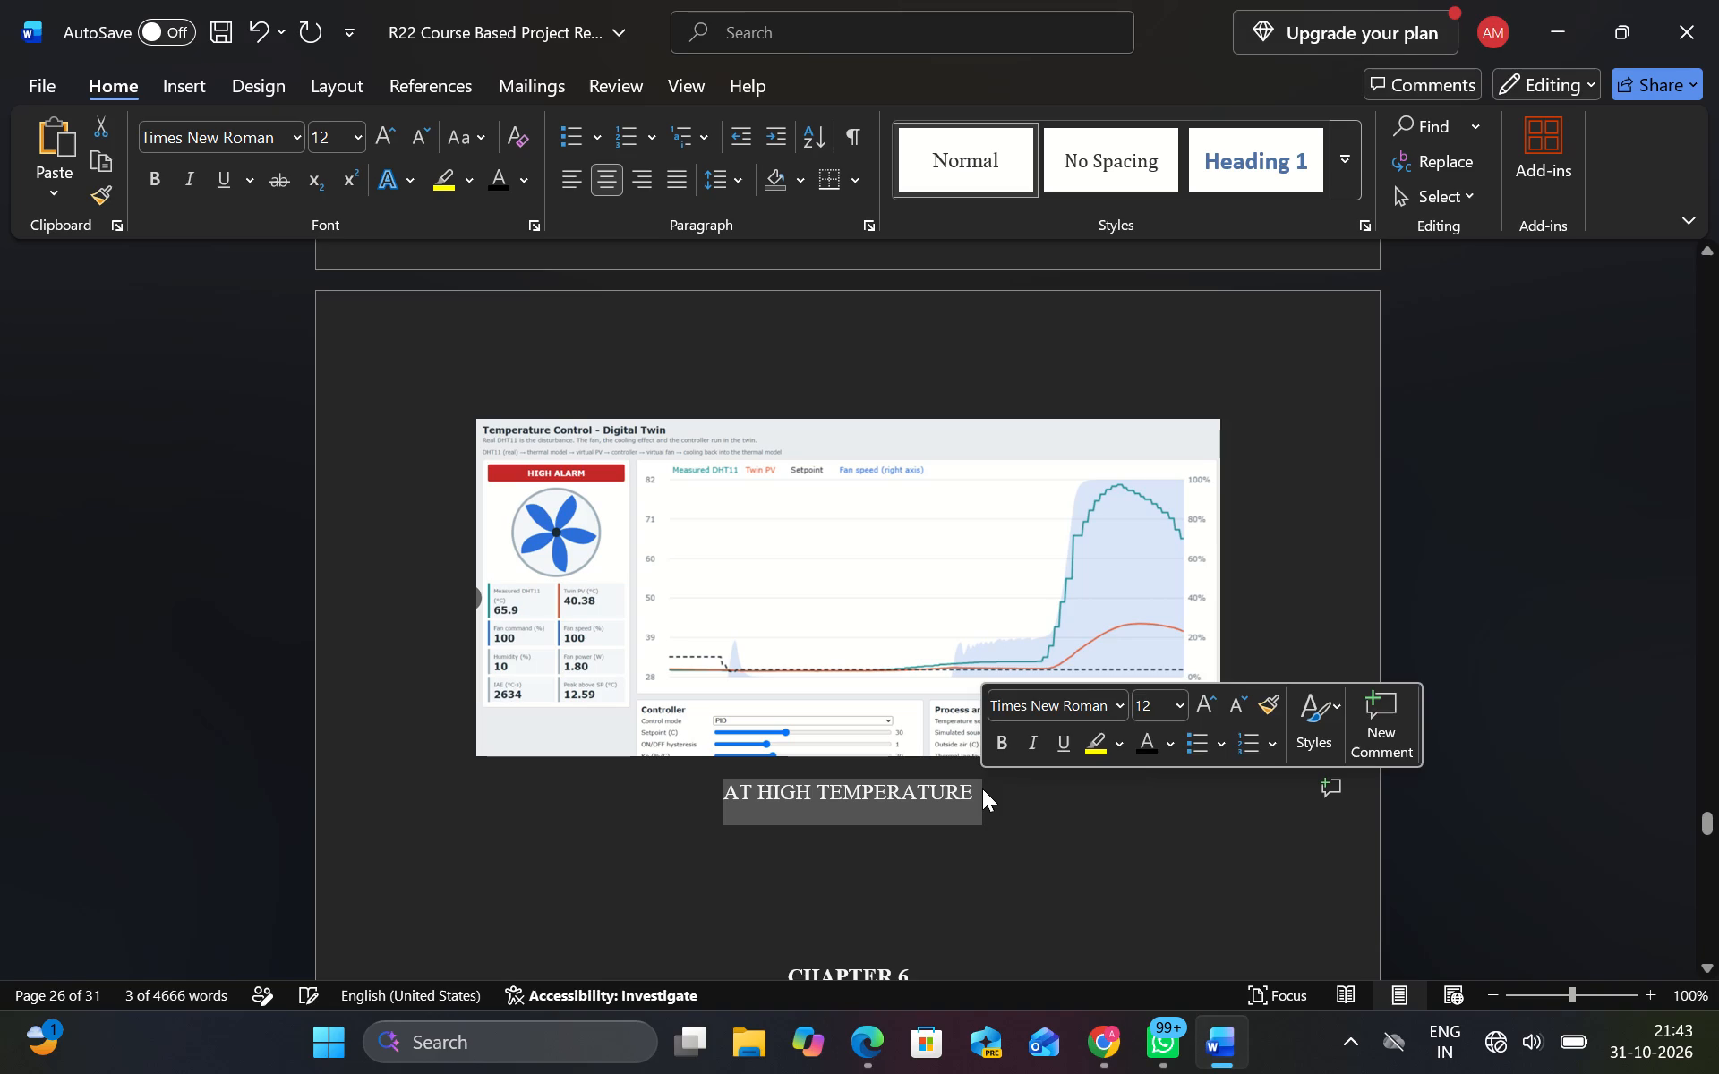
key("ctrl+c")
scroll(982, 788, "up", 3)
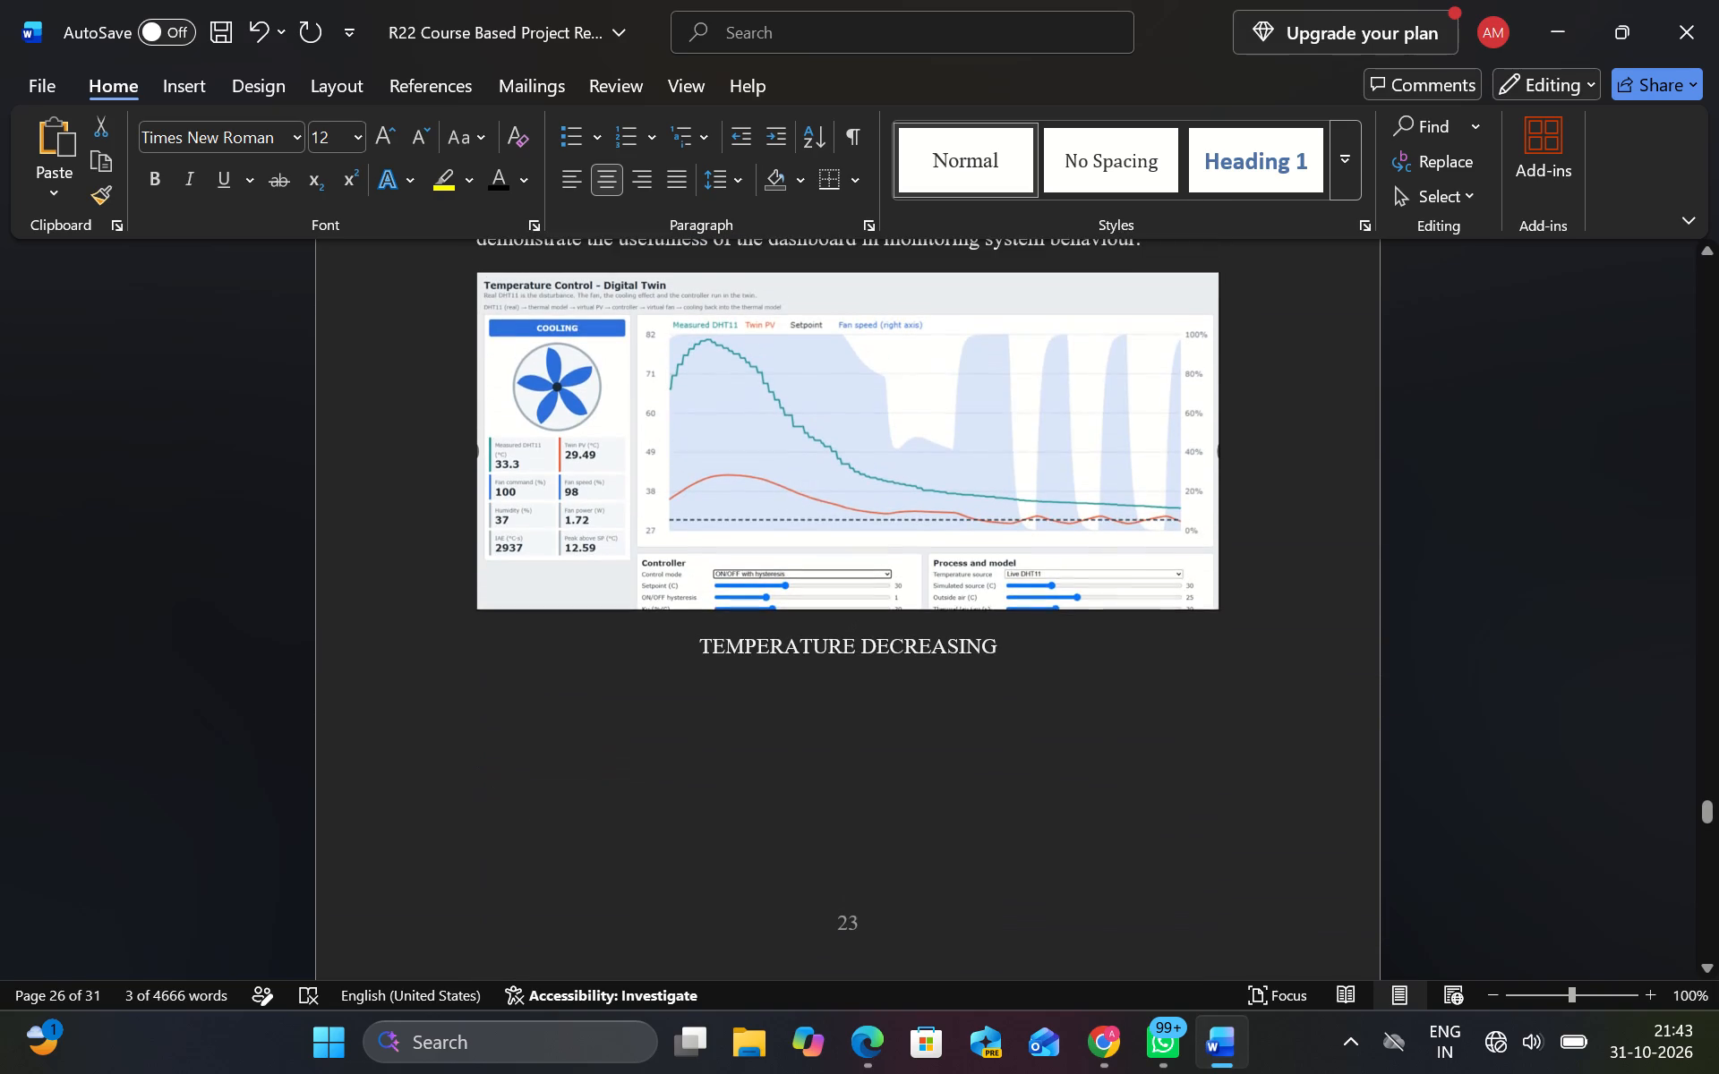
left_click(1011, 644)
key("BackSpace")
key("BackSpace")
key("BackSpace")
key("BackSpace")
key("BackSpace")
key("BackSpace")
key("BackSpace")
key("BackSpace")
key("BackSpace")
key("BackSpace")
key("BackSpace")
key("BackSpace")
key("BackSpace")
key("BackSpace")
key("BackSpace")
key("BackSpace")
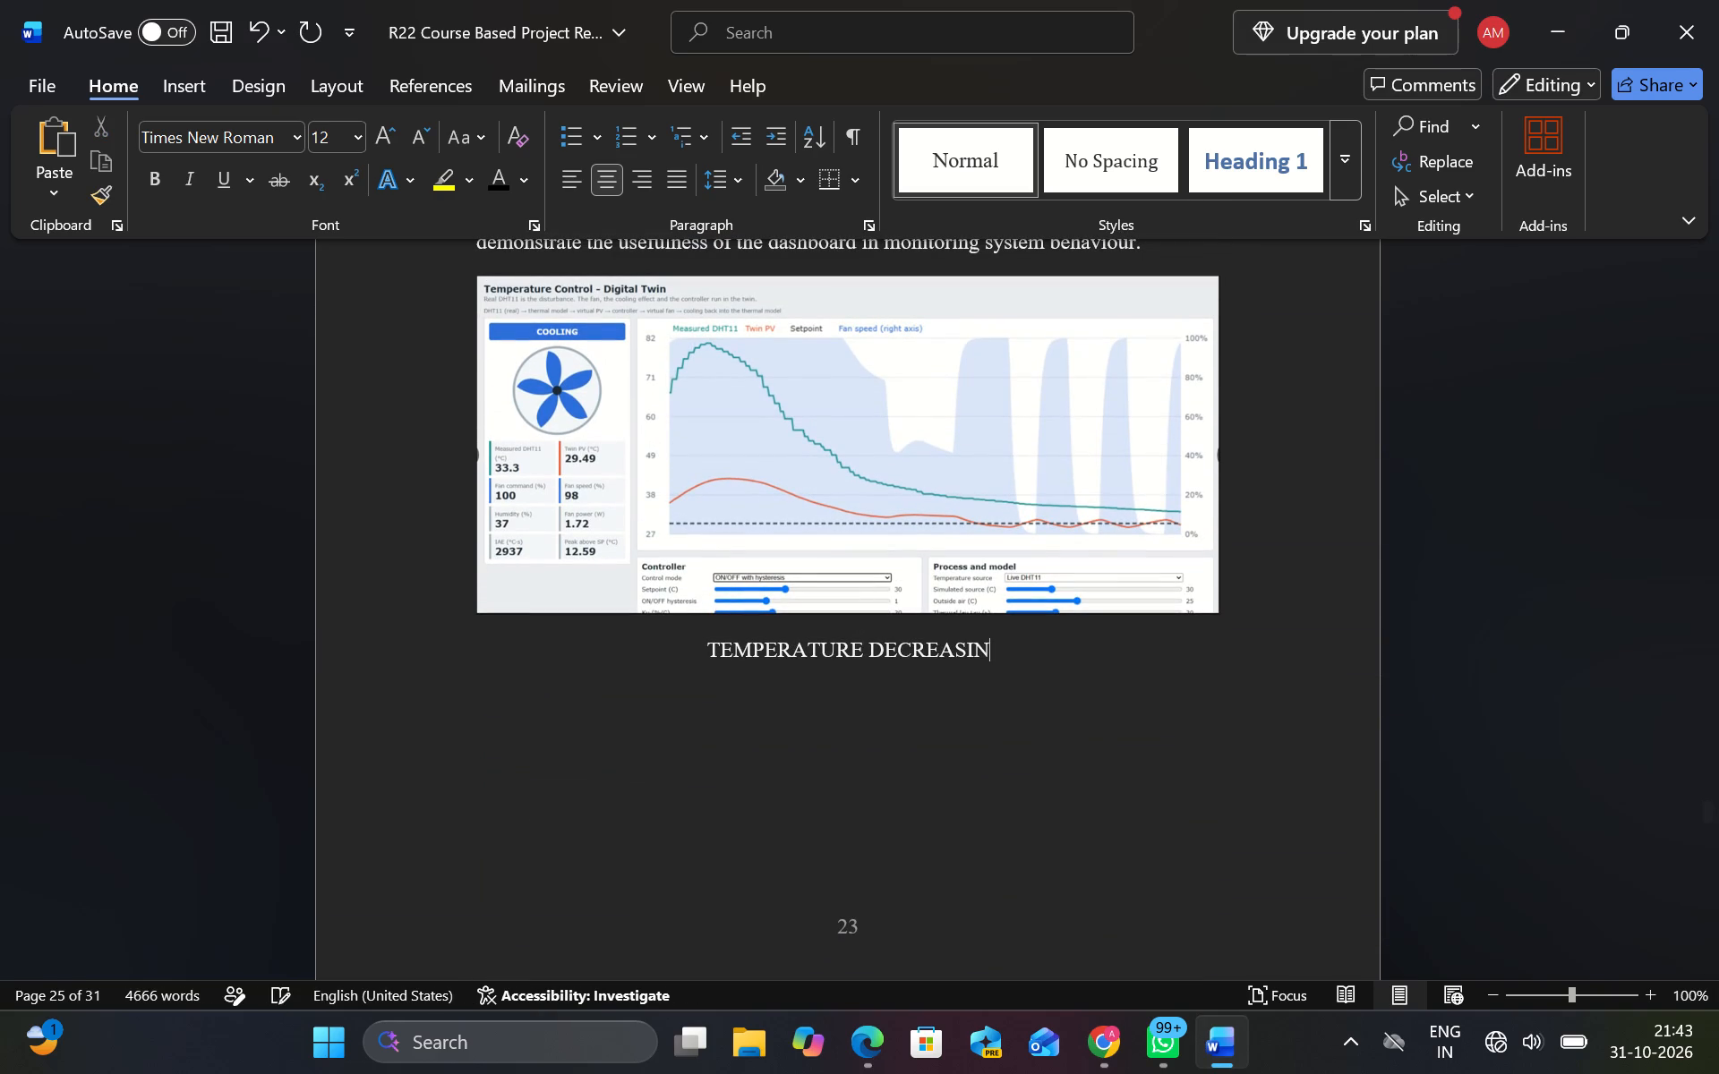
key("BackSpace")
key("BackSpace")
key("BackSpace")
key("BackSpace")
key("BackSpace")
key("BackSpace")
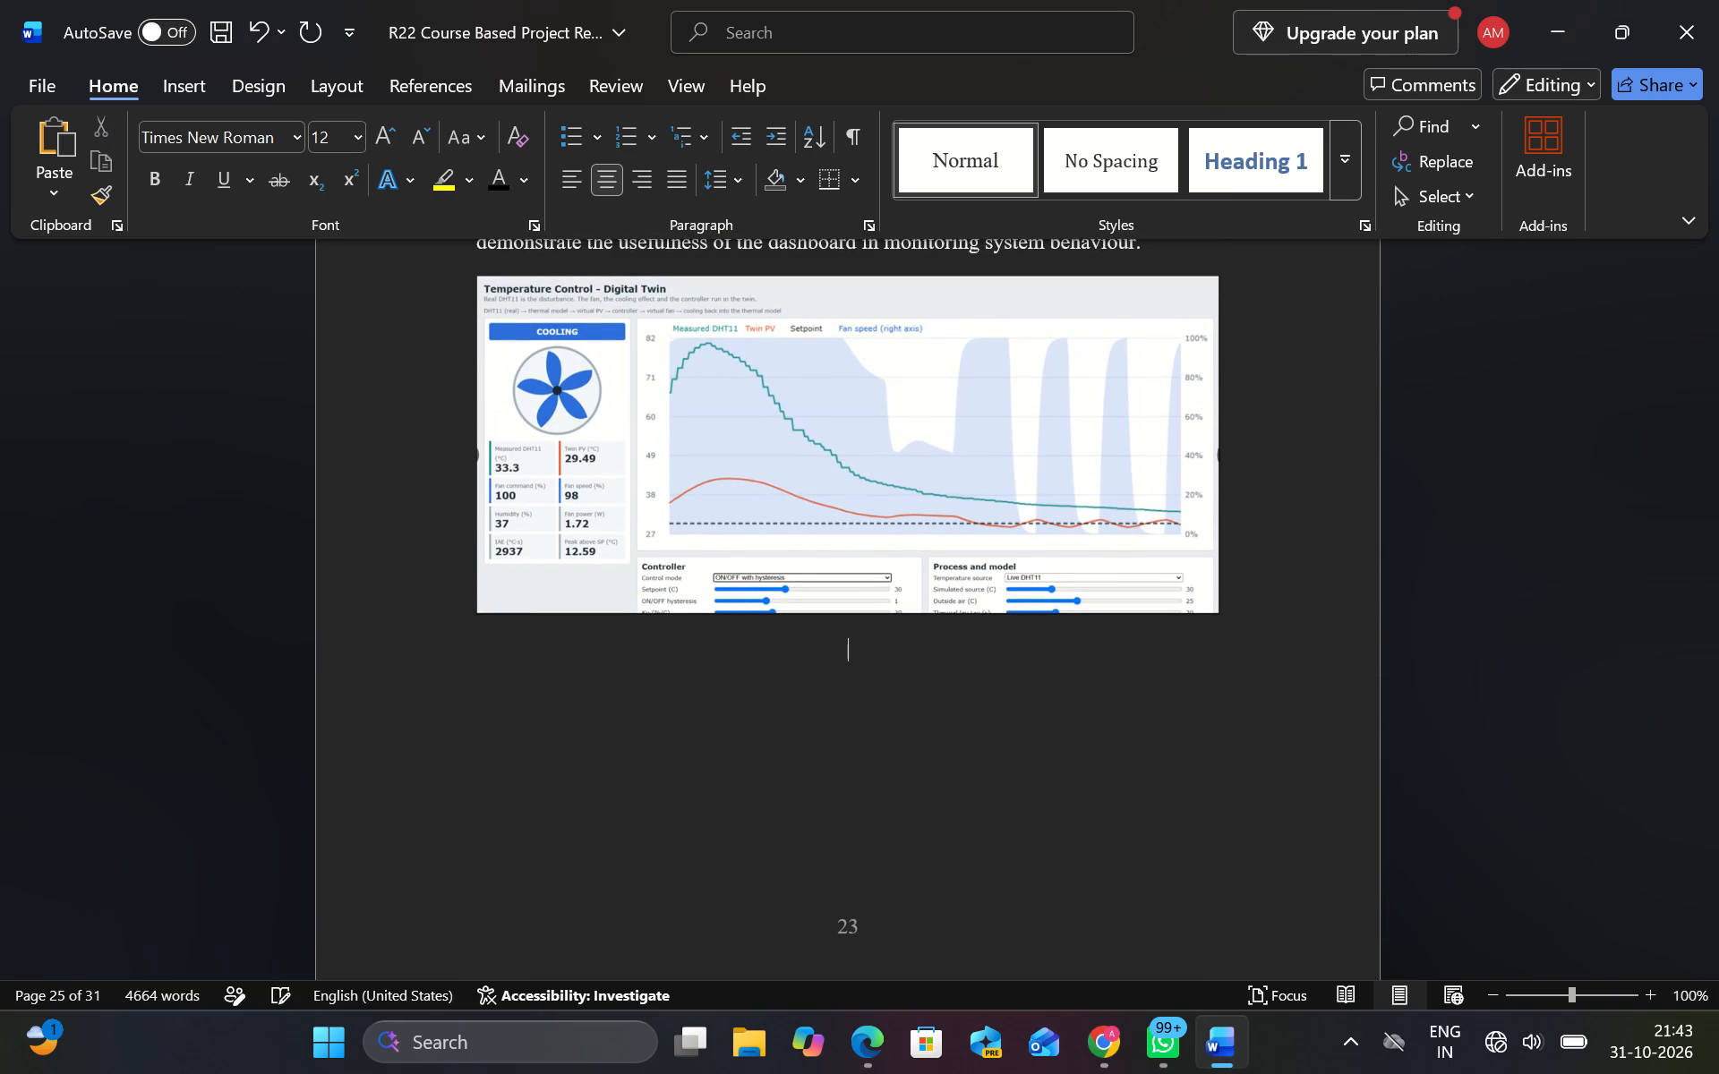
key("ctrl+v")
Change HIGH to LOW in the pasted caption below the COOLING dashboard picture, making it AT LOW TEMPERATURE.
left_click(812, 651)
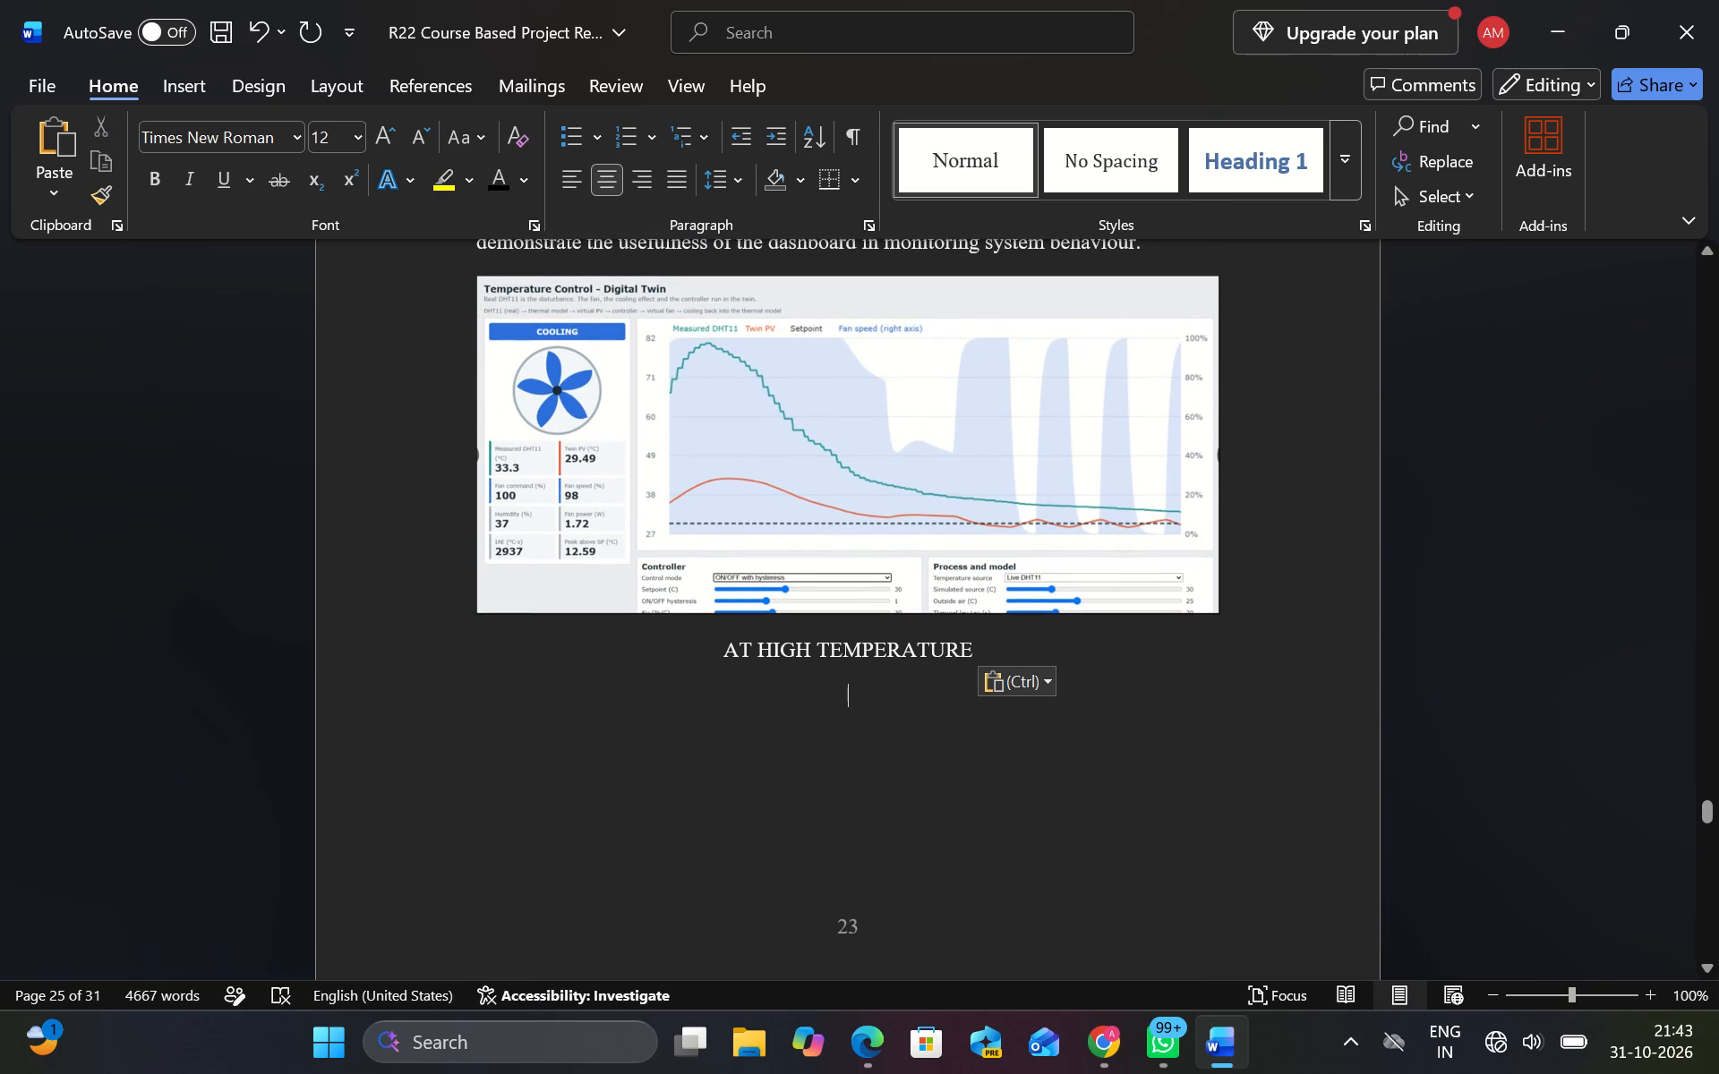
key("BackSpace")
key("BackSpace")
key("BackSpace")
key("BackSpace")
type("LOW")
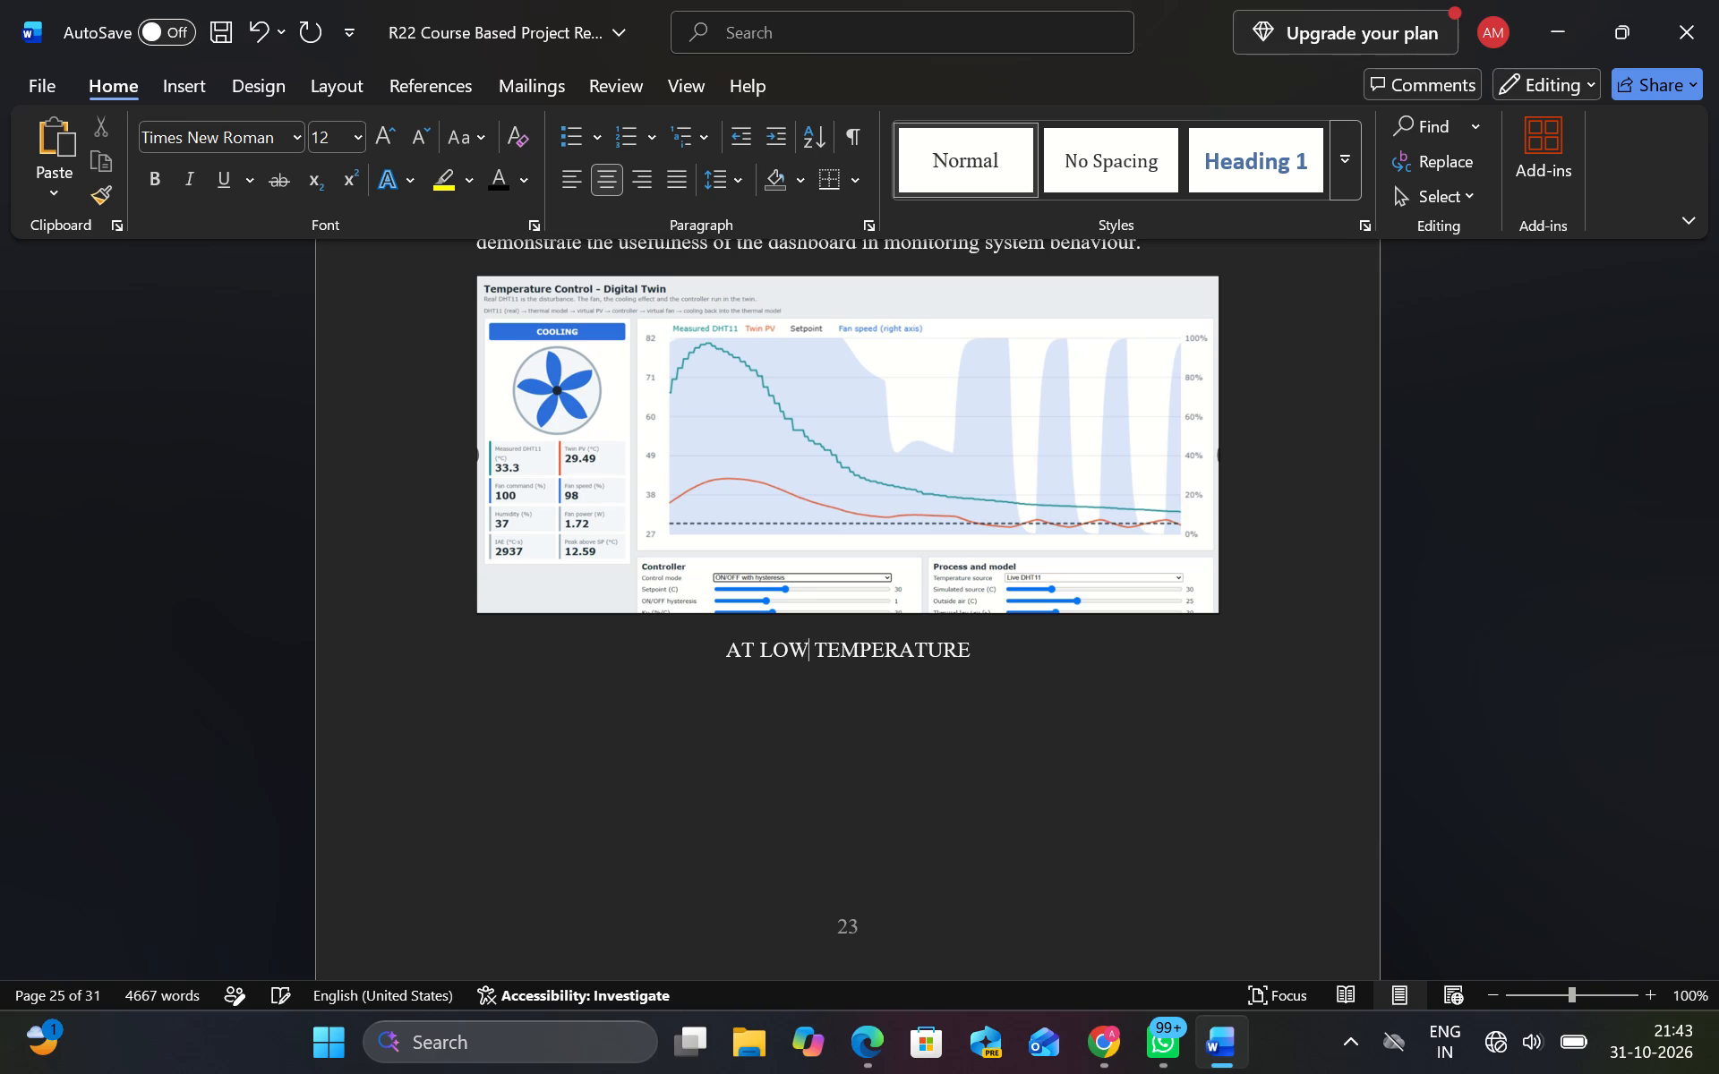
Examine the Chapter 6 Conclusions and Future Scope guidance that follows the captioned dashboard pictures.
scroll(812, 651, "down", 6)
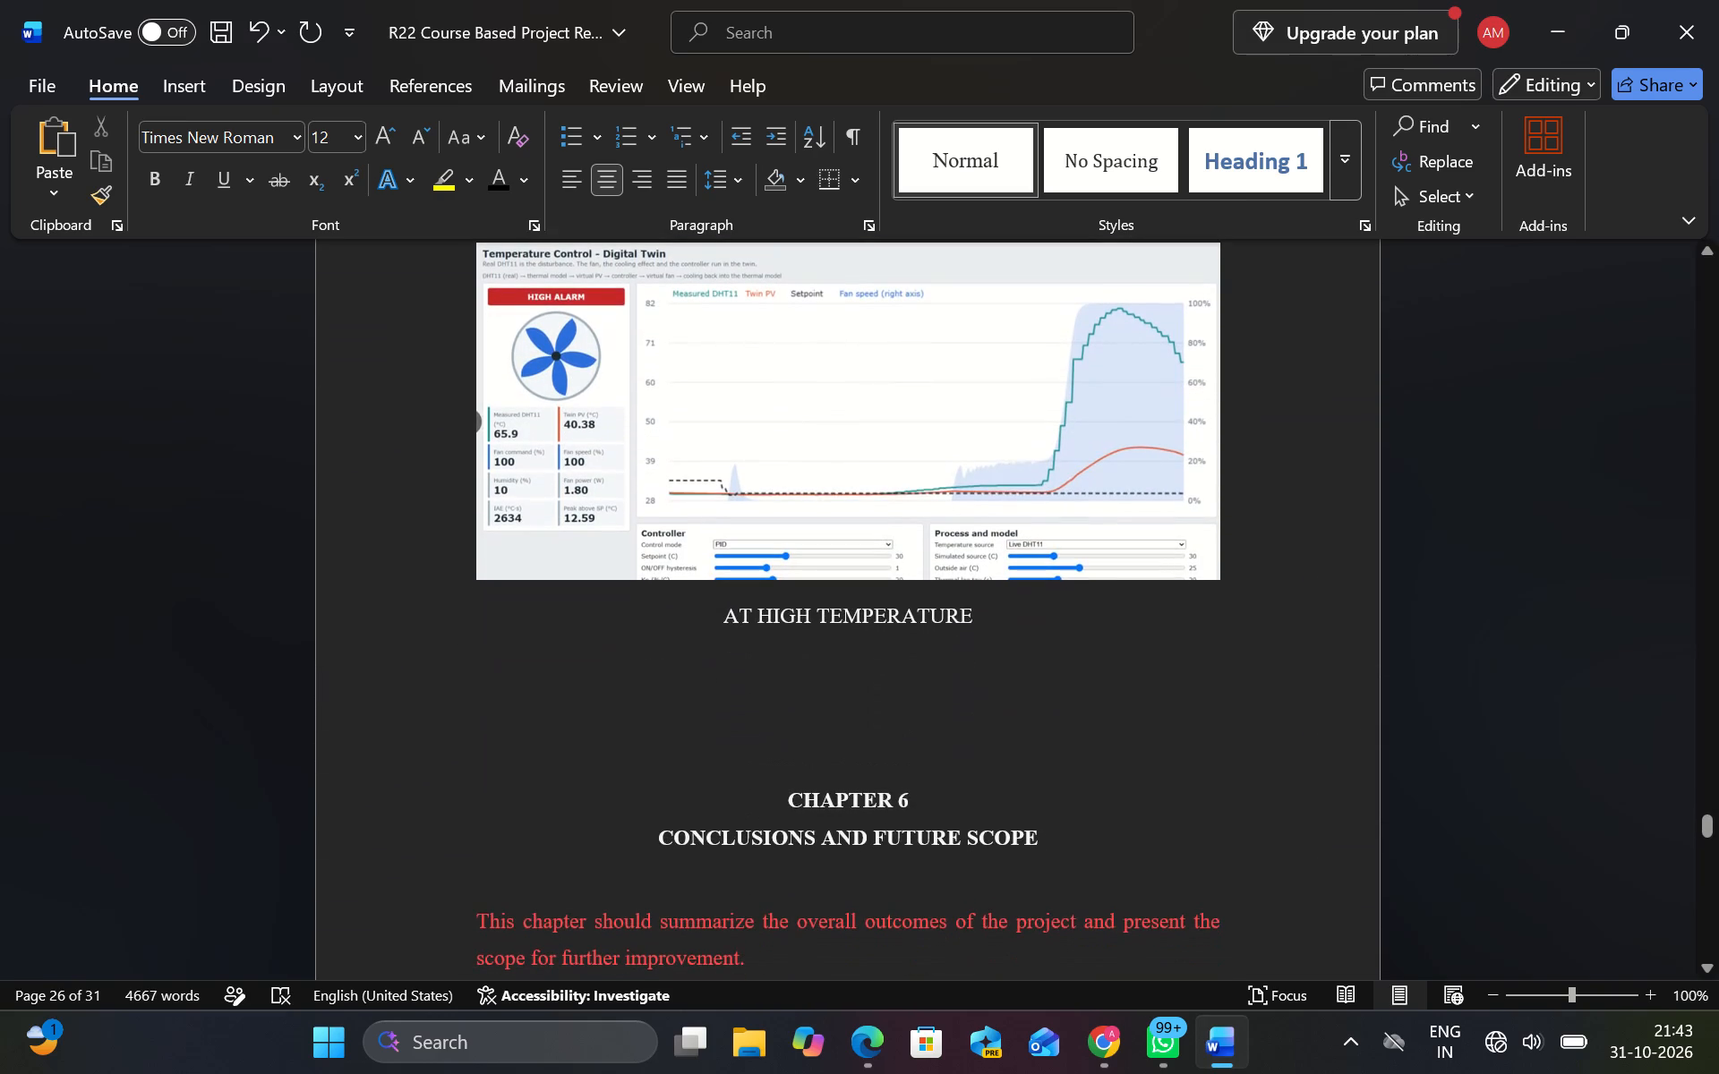
scroll(812, 651, "down", 2)
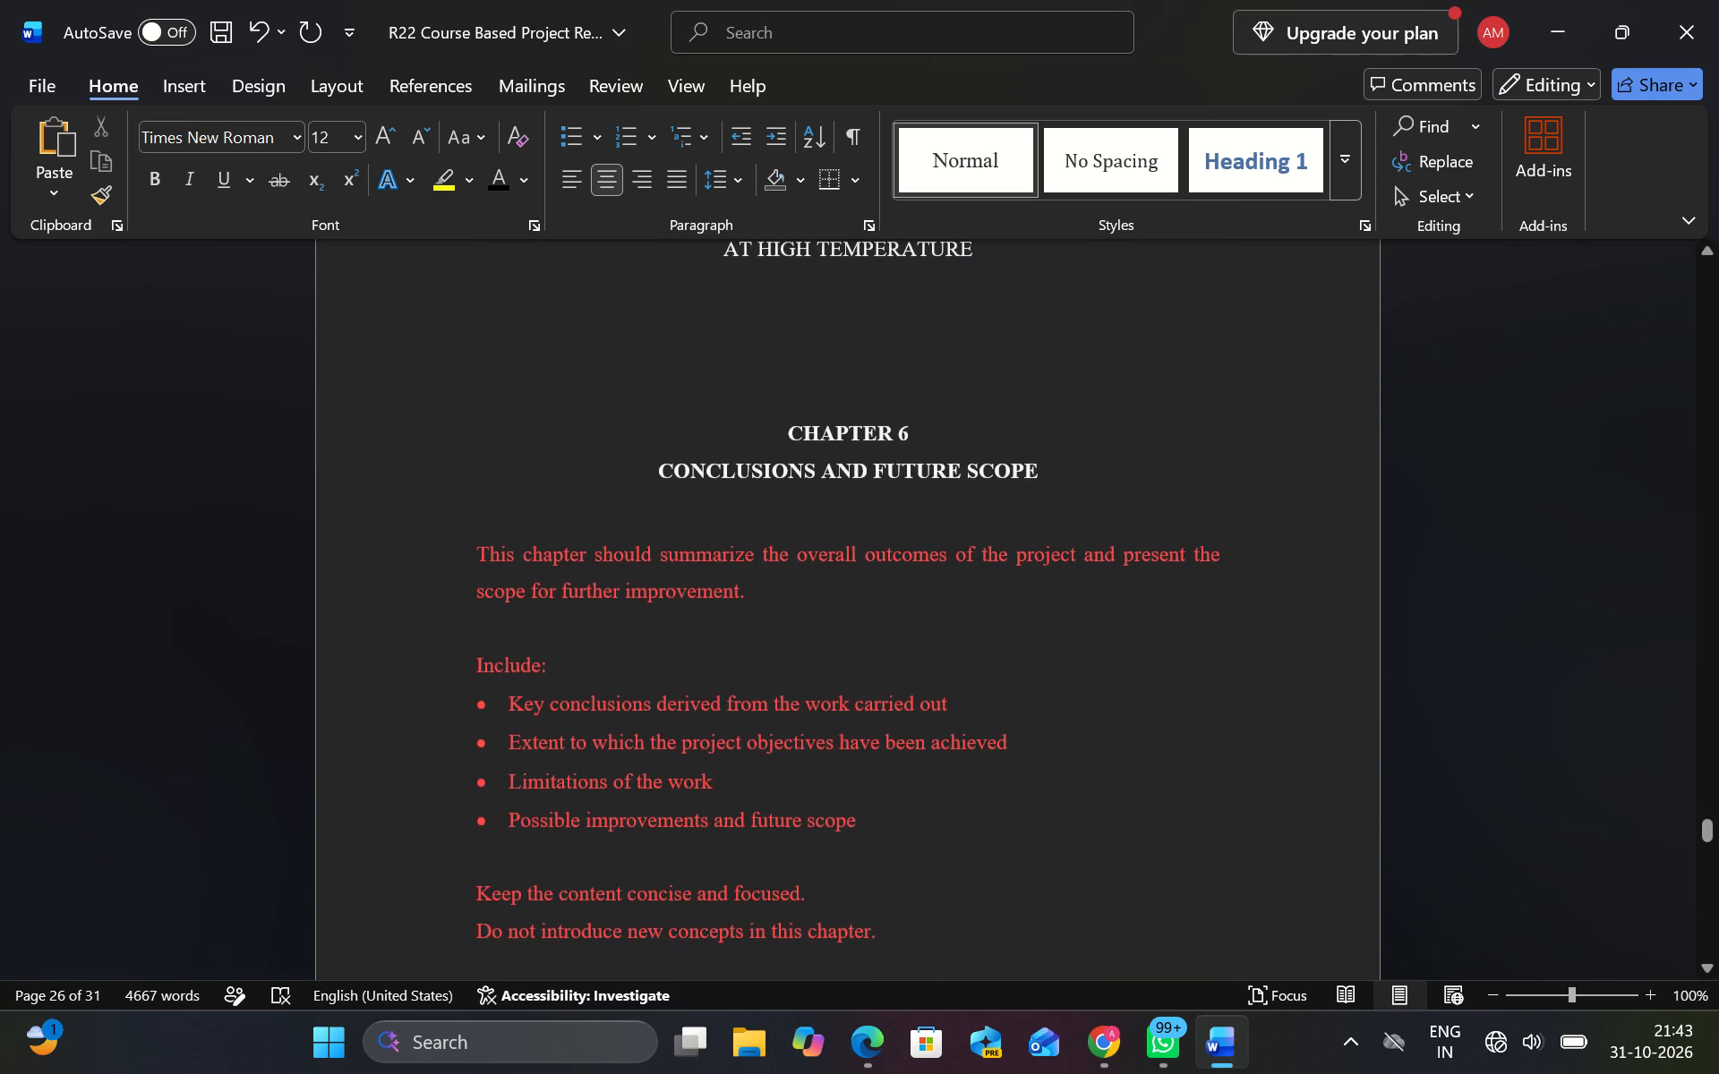
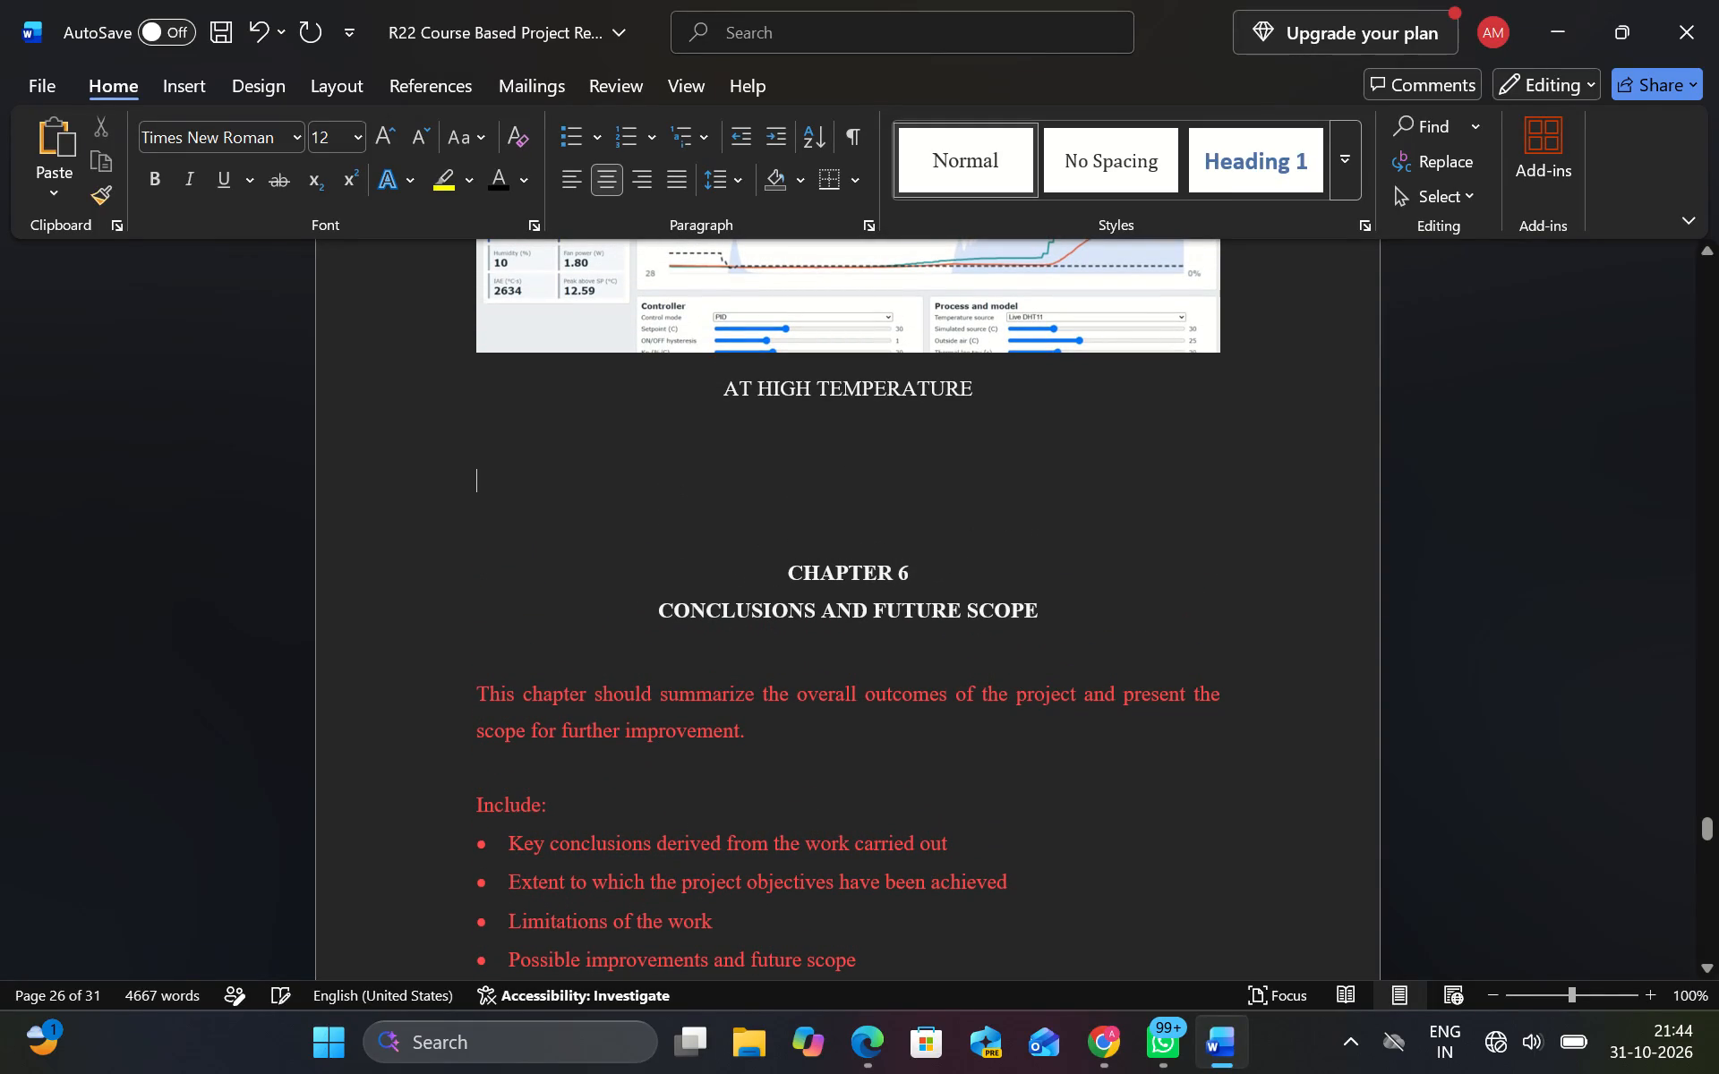
key("ctrl+v")
scroll(623, 477, "up", 1)
scroll(623, 477, "down", 1)
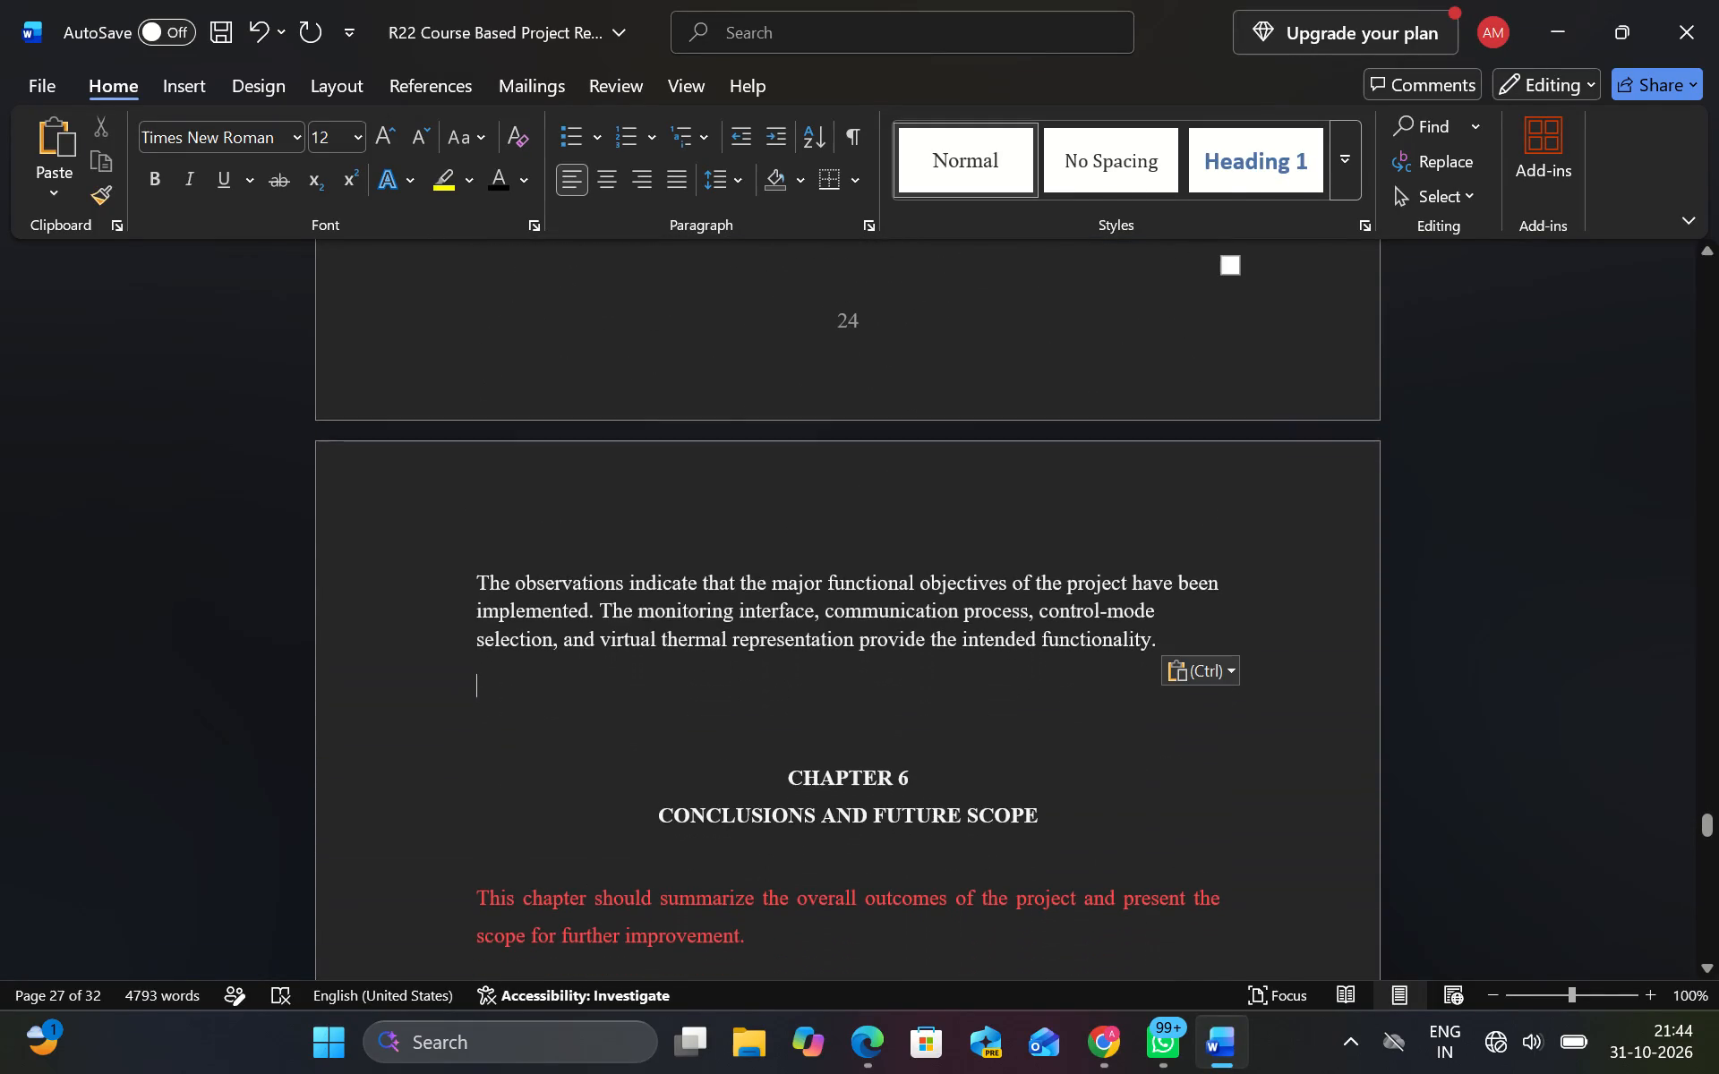
Justify all of section 5.4, from its heading through the objectives table to the closing observations paragraph.
scroll(623, 477, "up", 4)
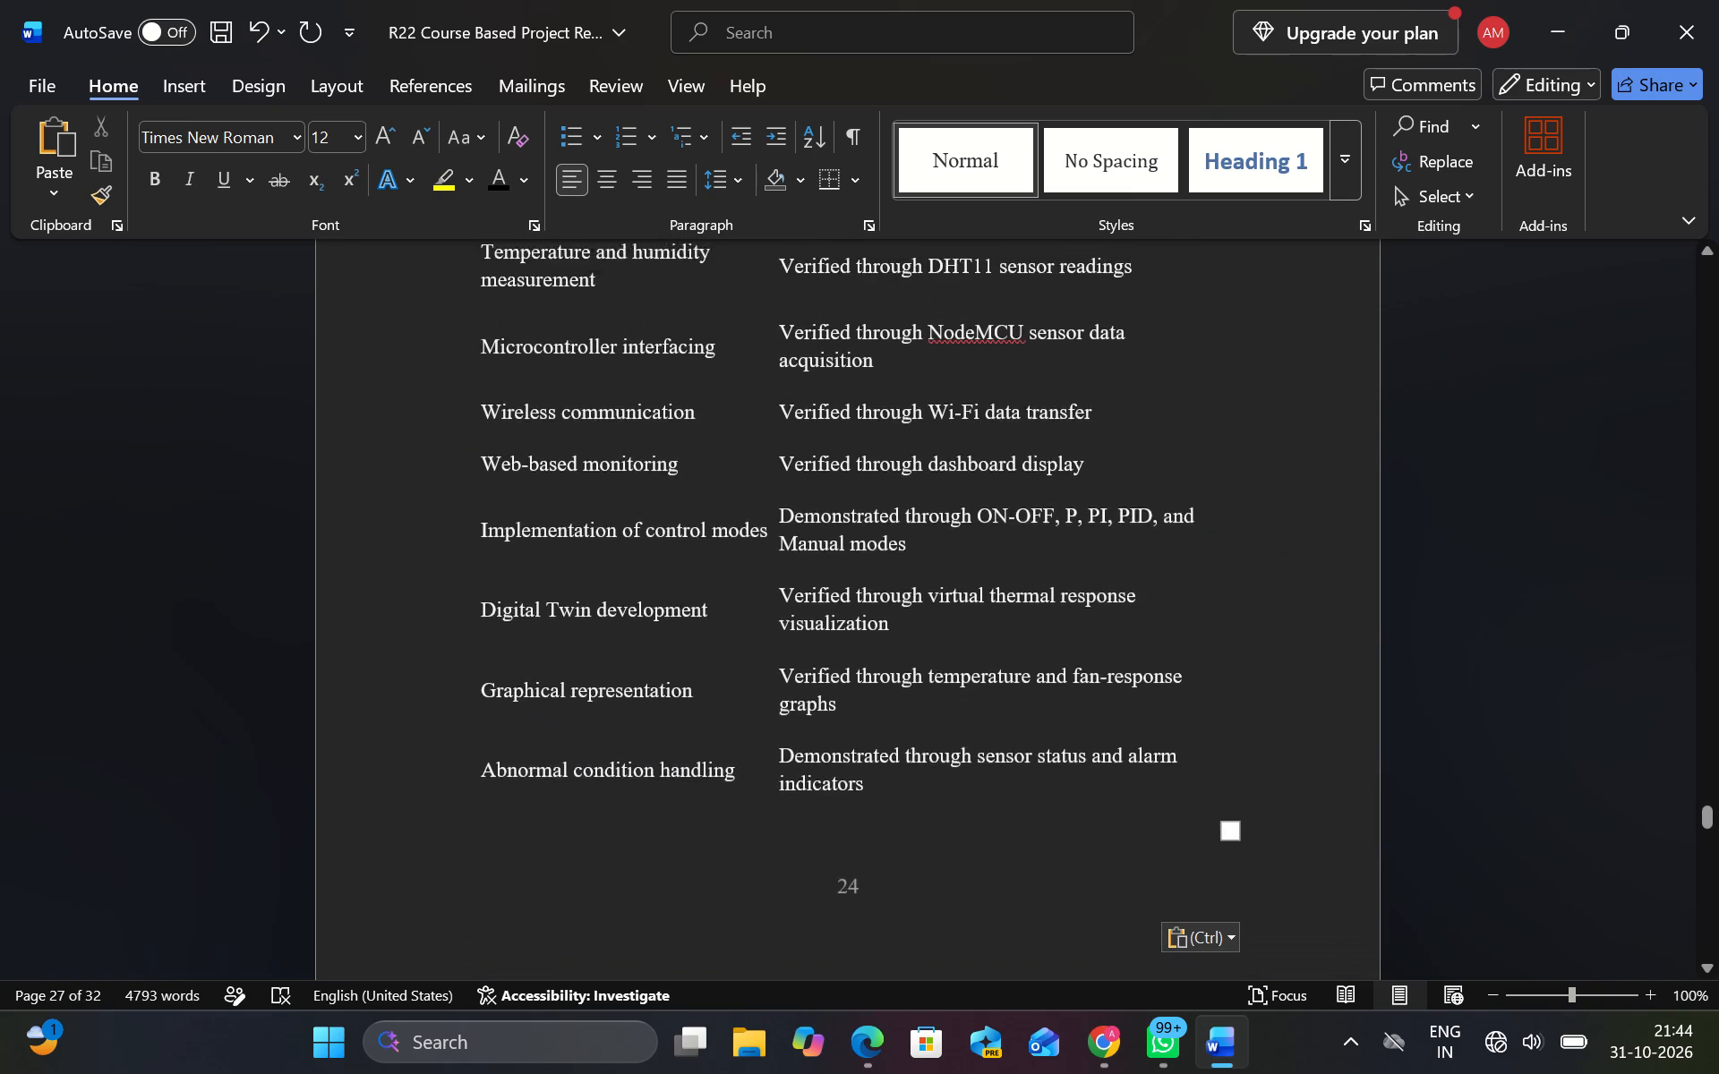
scroll(623, 477, "up", 1)
left_click_drag(472, 316, 783, 960)
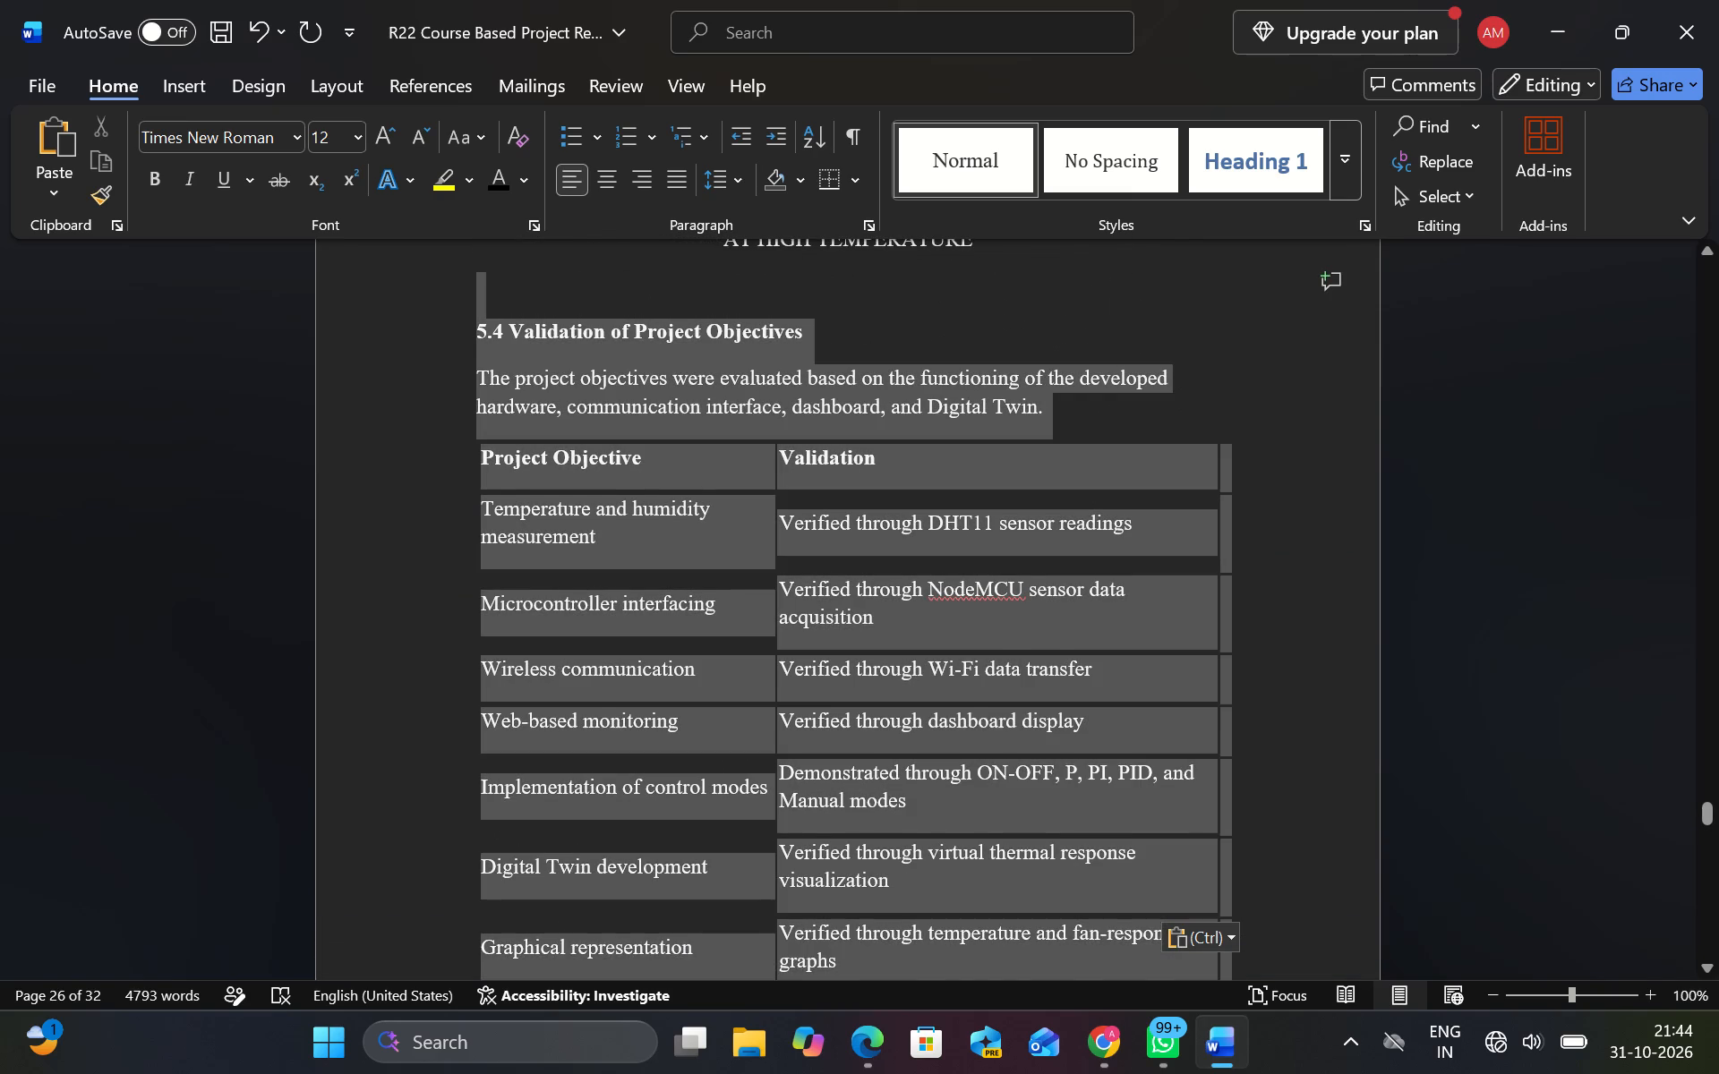
left_click_drag(783, 960, 808, 991)
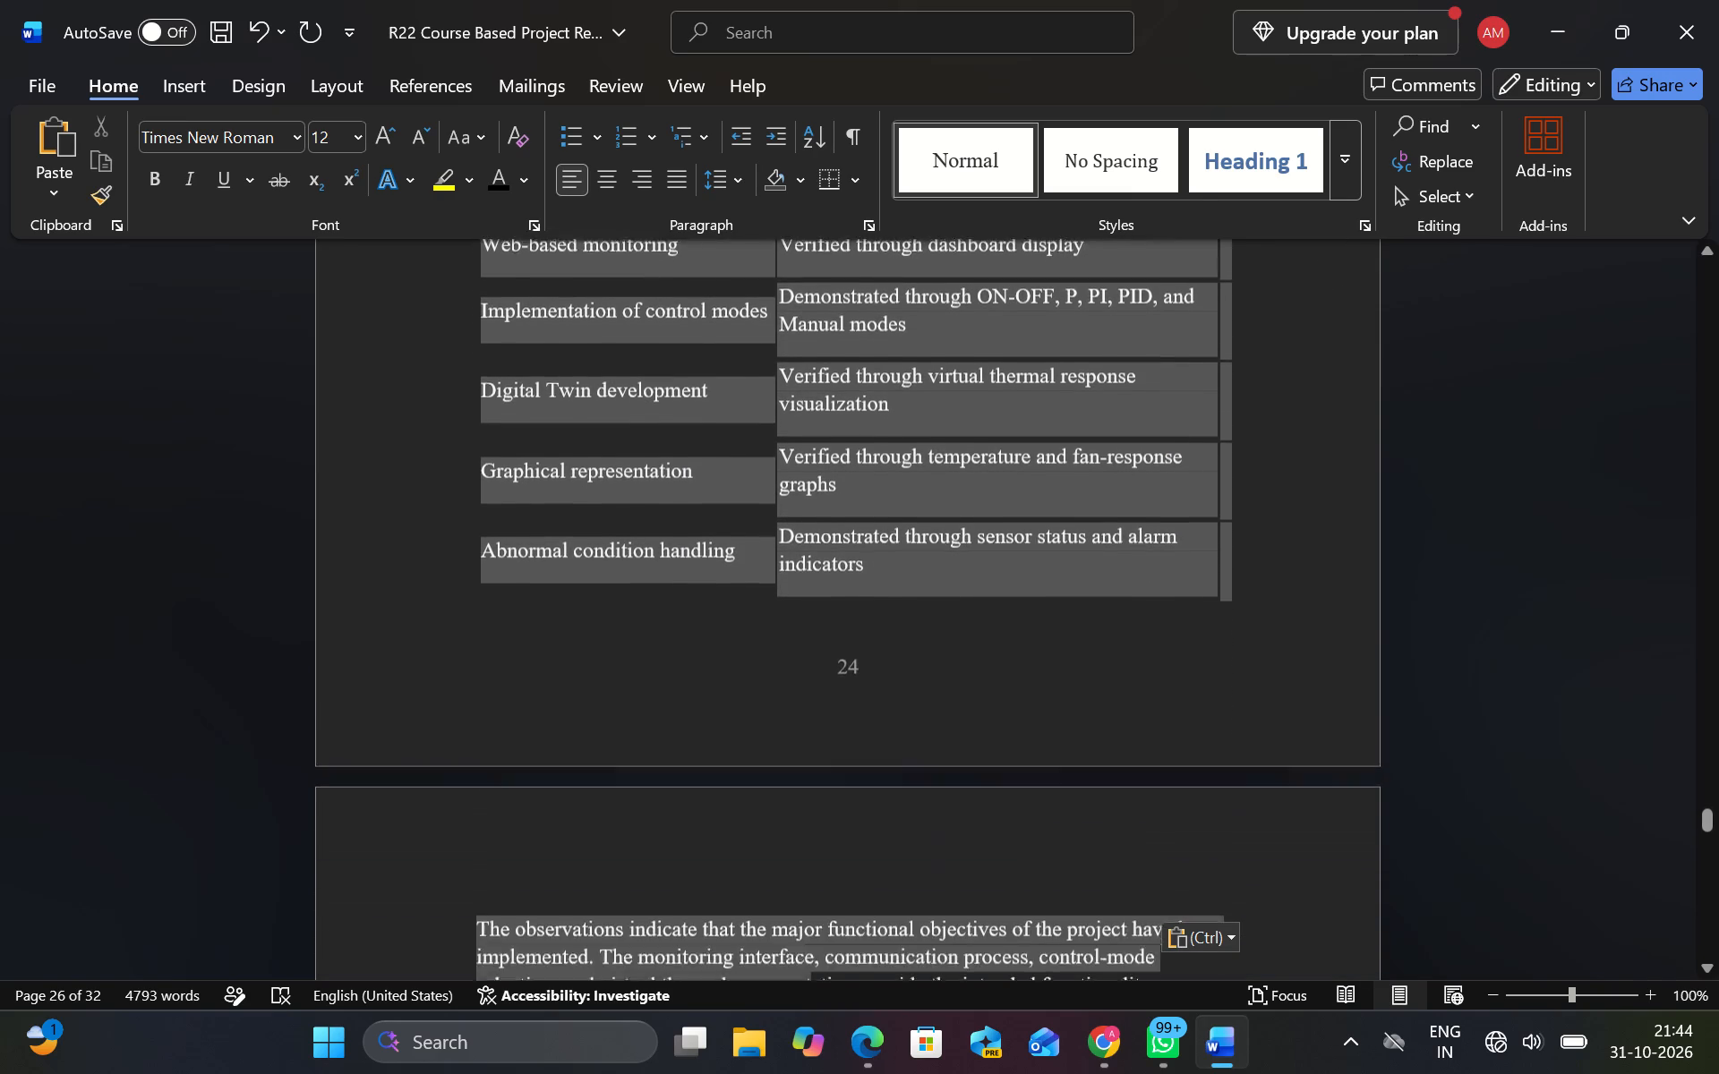
left_click_drag(808, 991, 1164, 813)
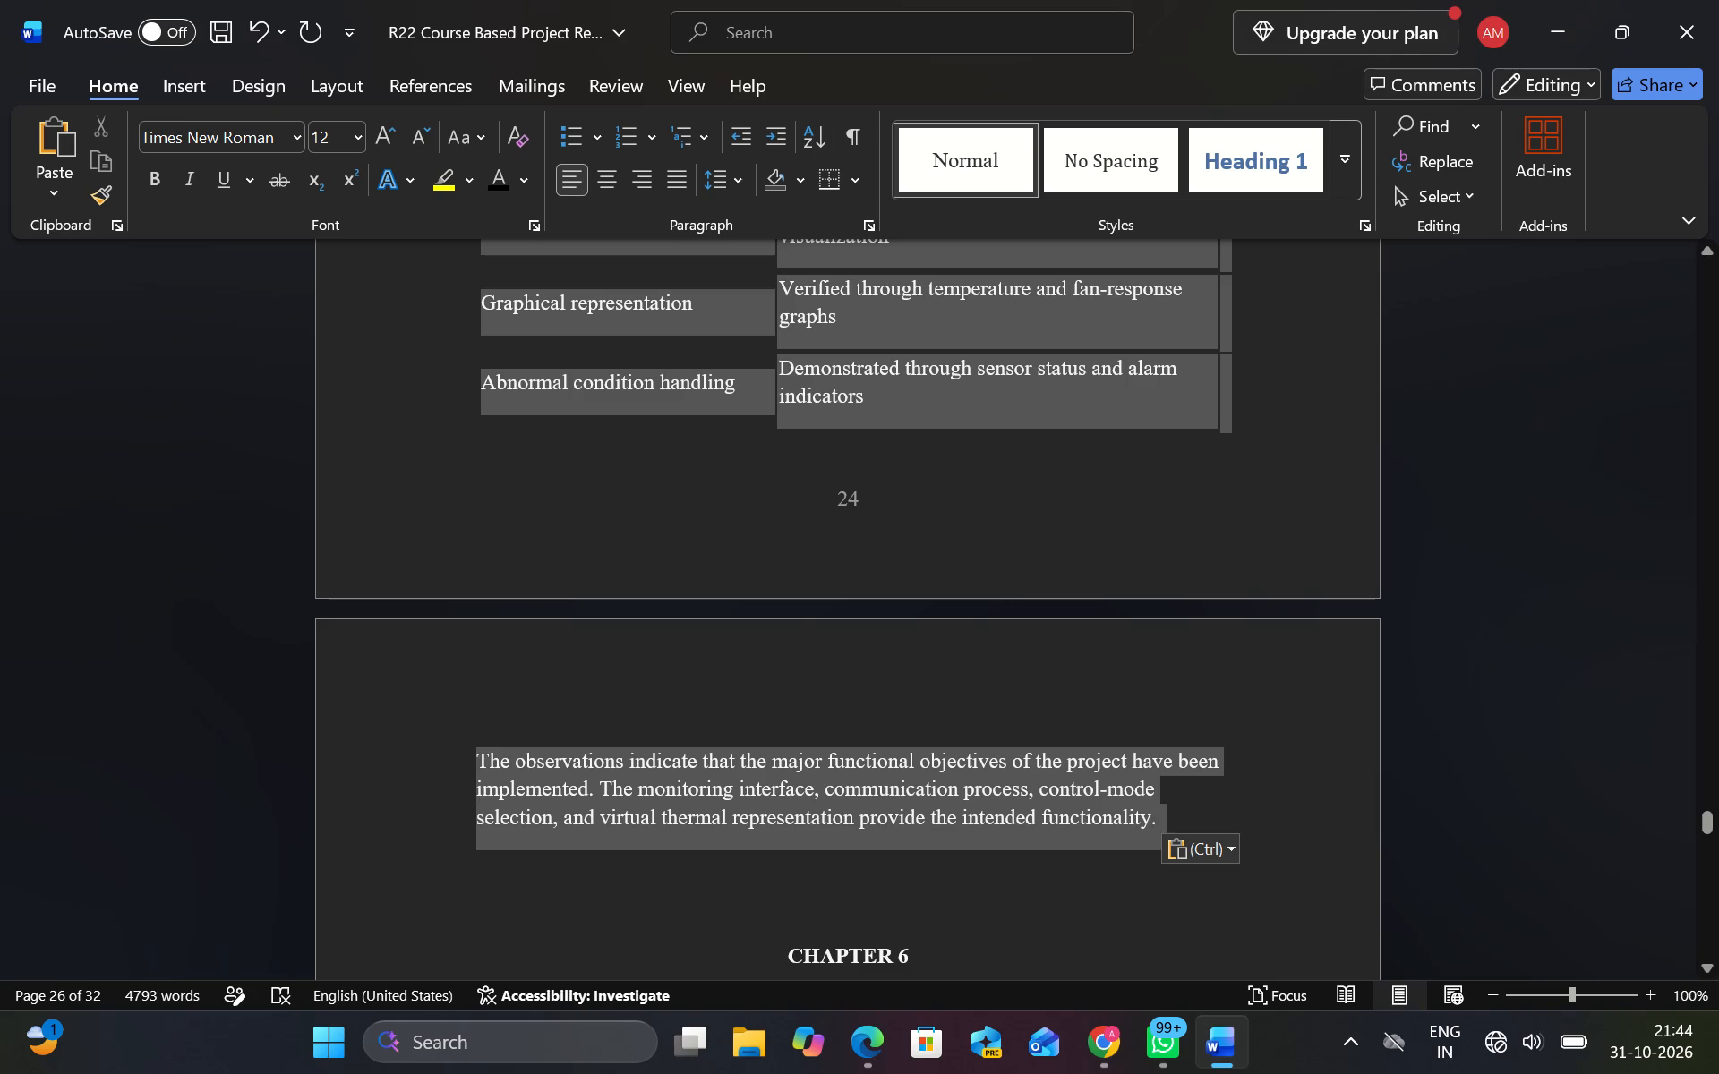
left_click_drag(1164, 813, 1180, 804)
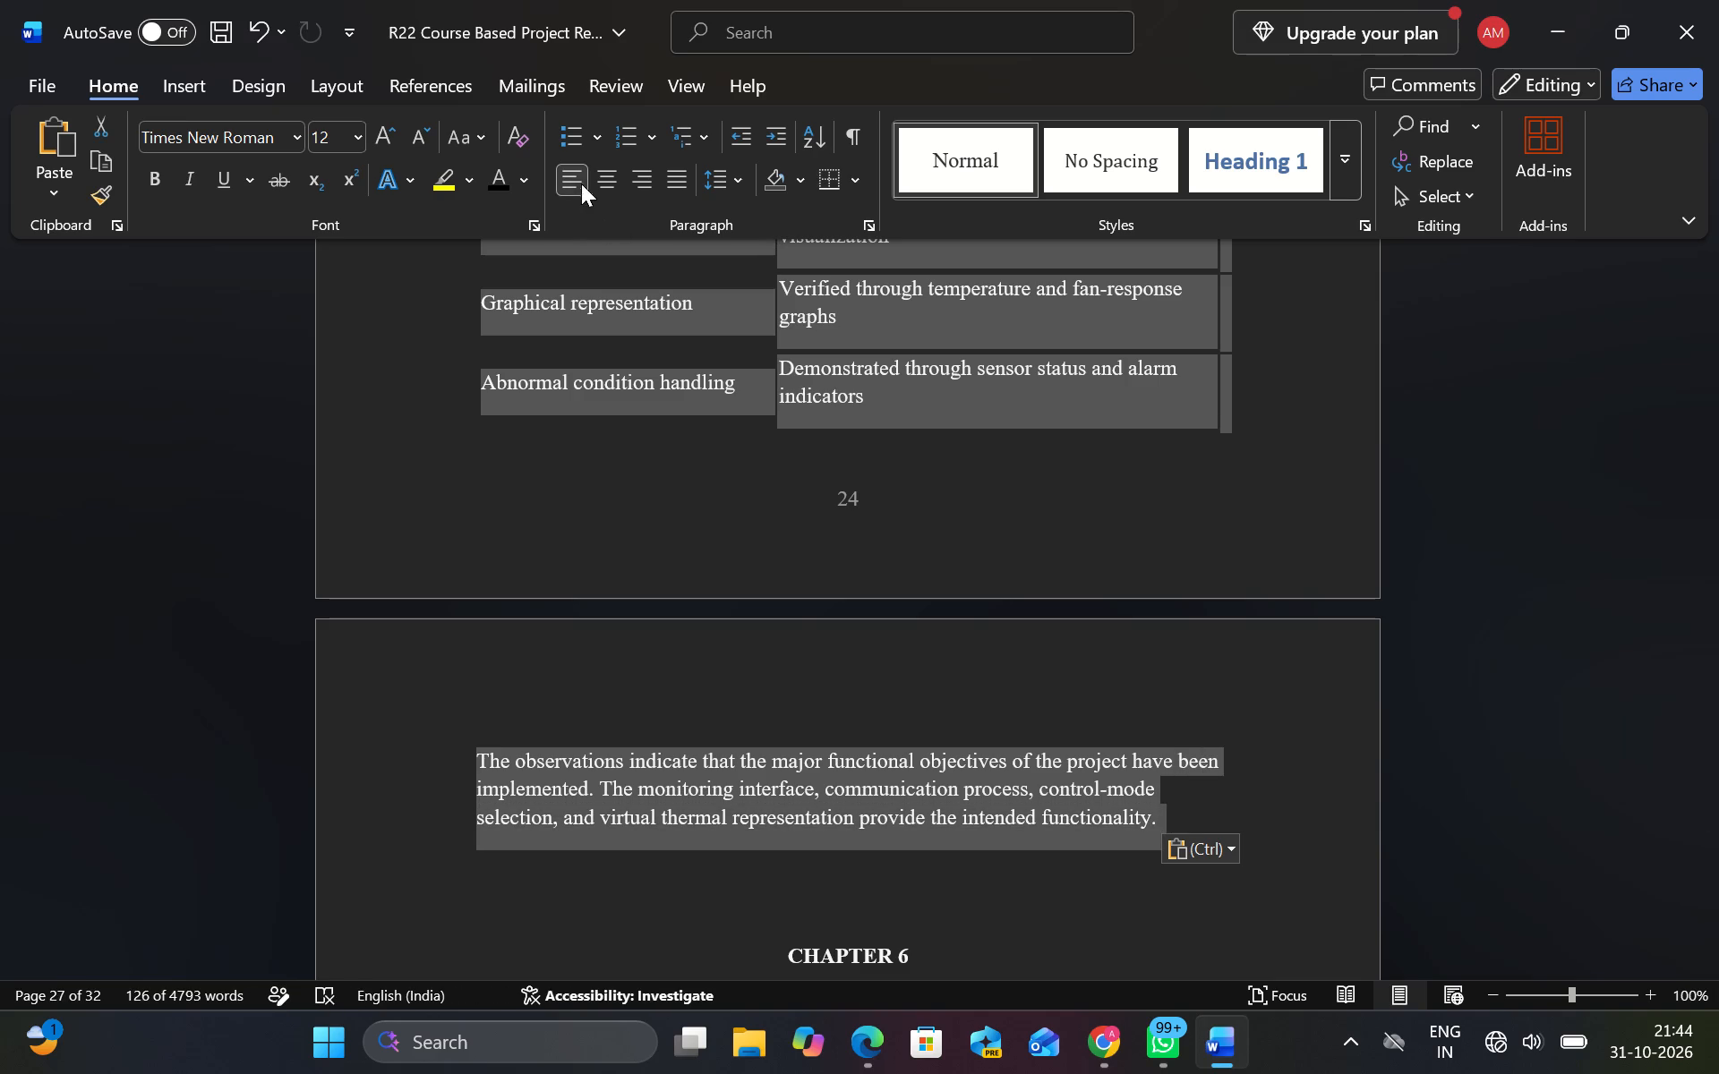
left_click(675, 171)
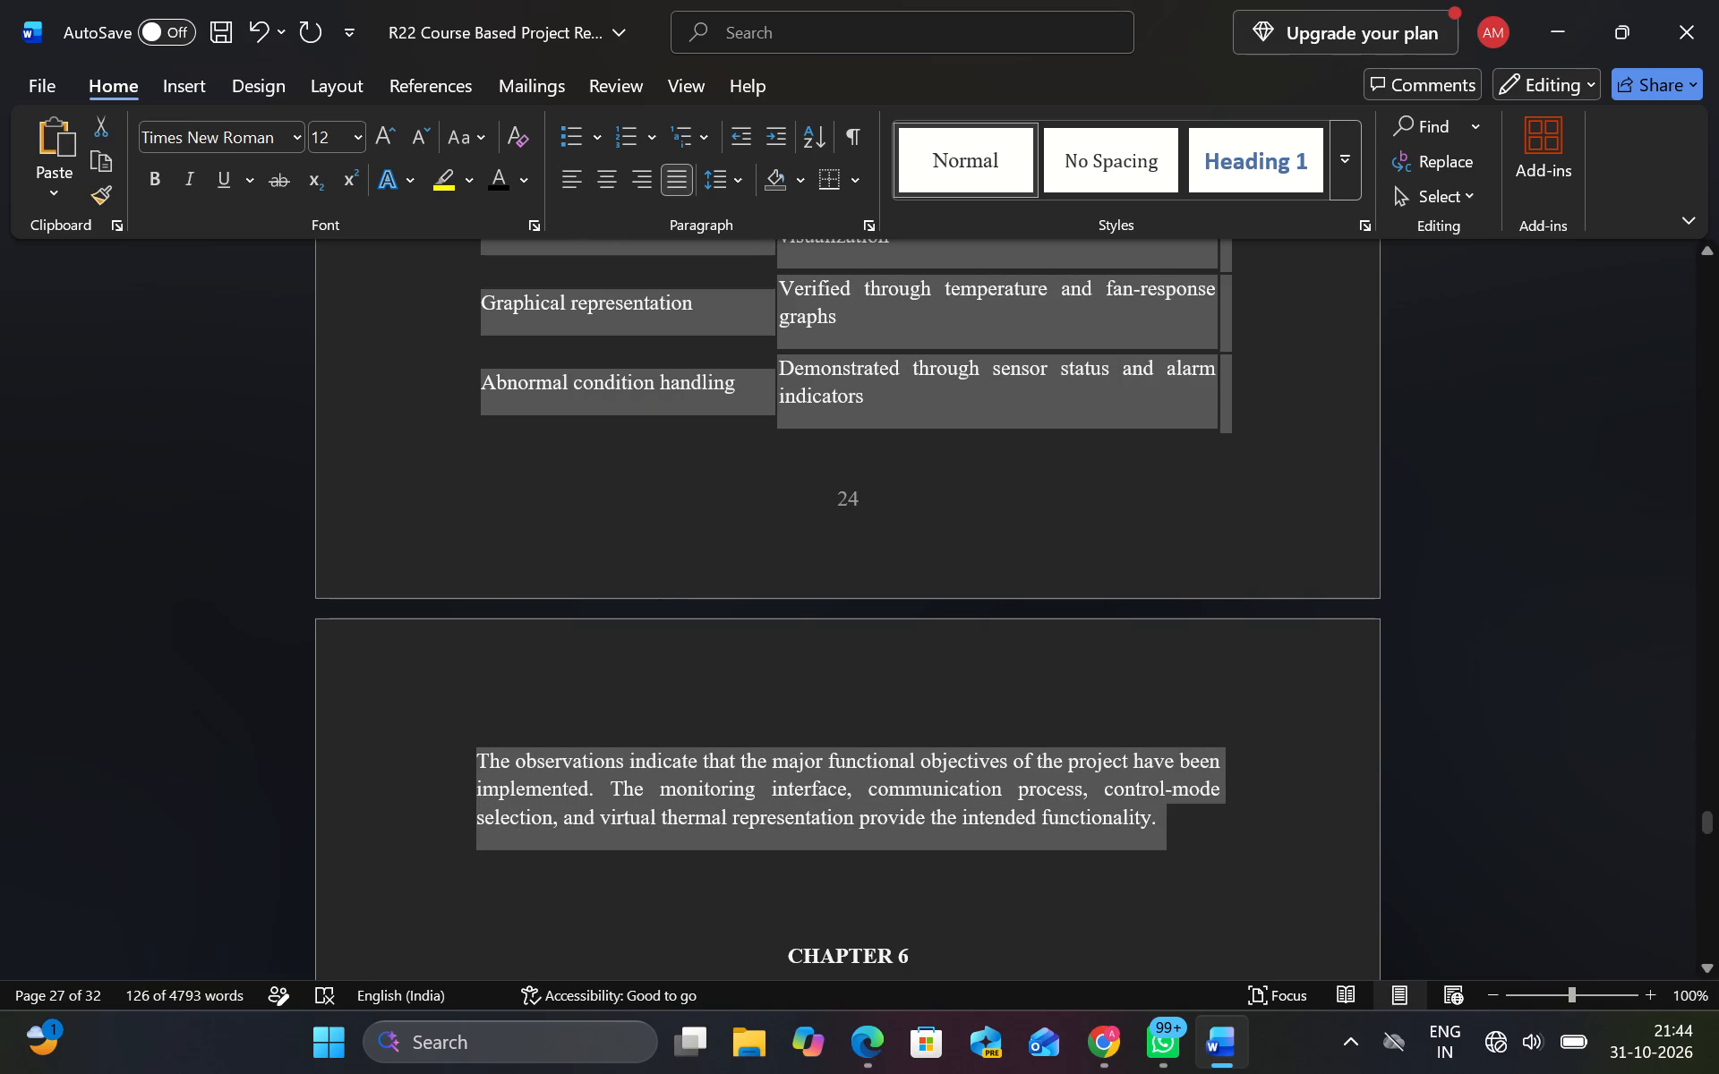
left_click(660, 550)
Review the layout of section 5.4, from the AT HIGH TEMPERATURE caption through the objectives table to the Chapter 6 heading.
scroll(660, 550, "up", 1)
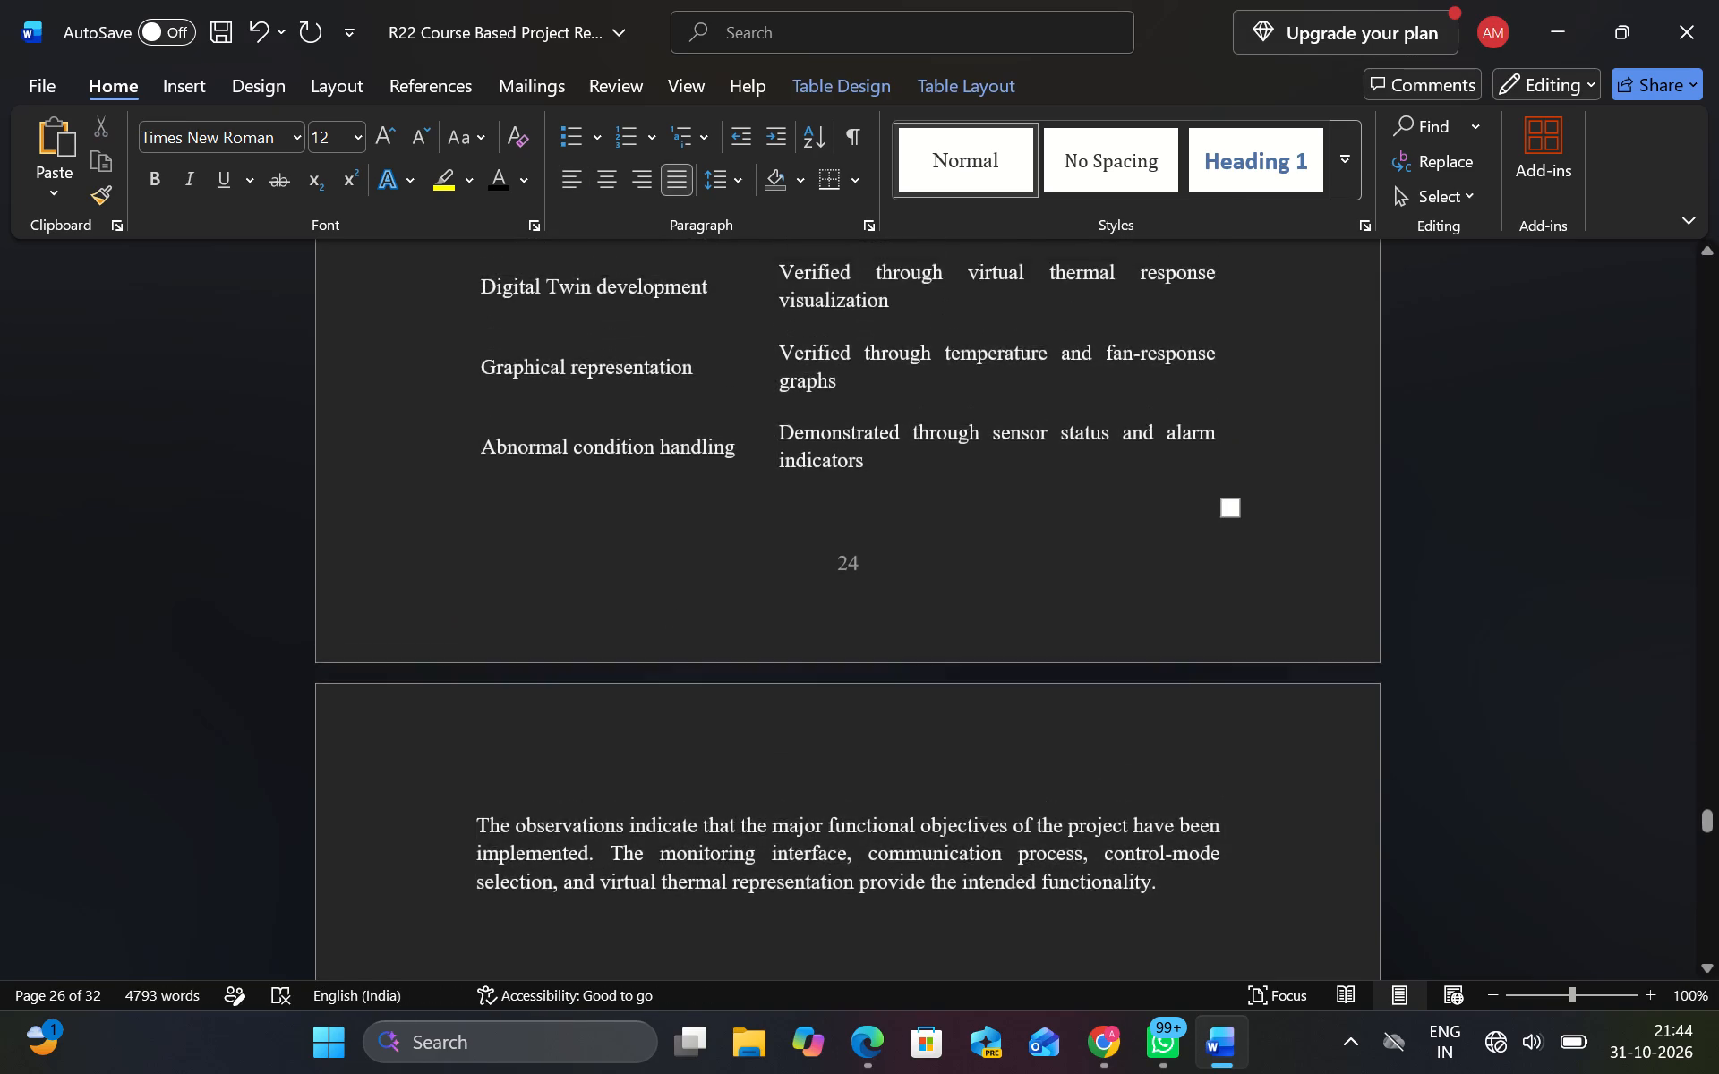
scroll(660, 550, "up", 2)
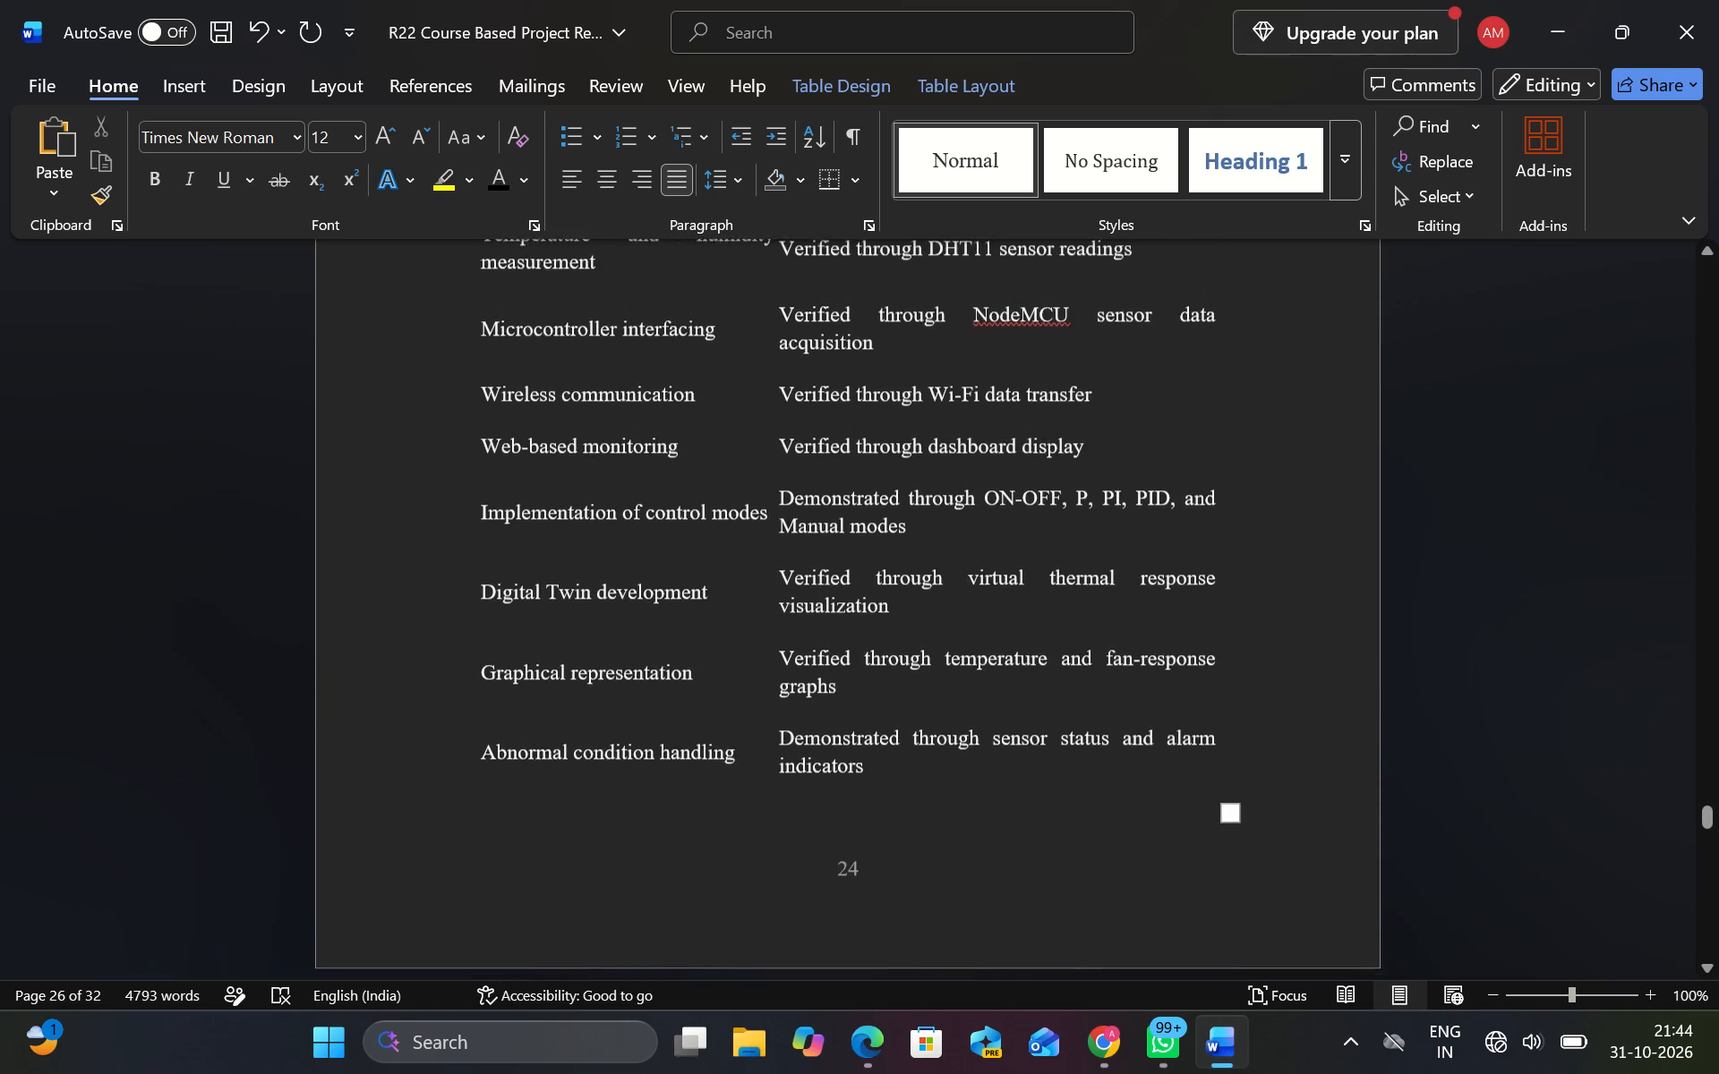
scroll(660, 550, "up", 2)
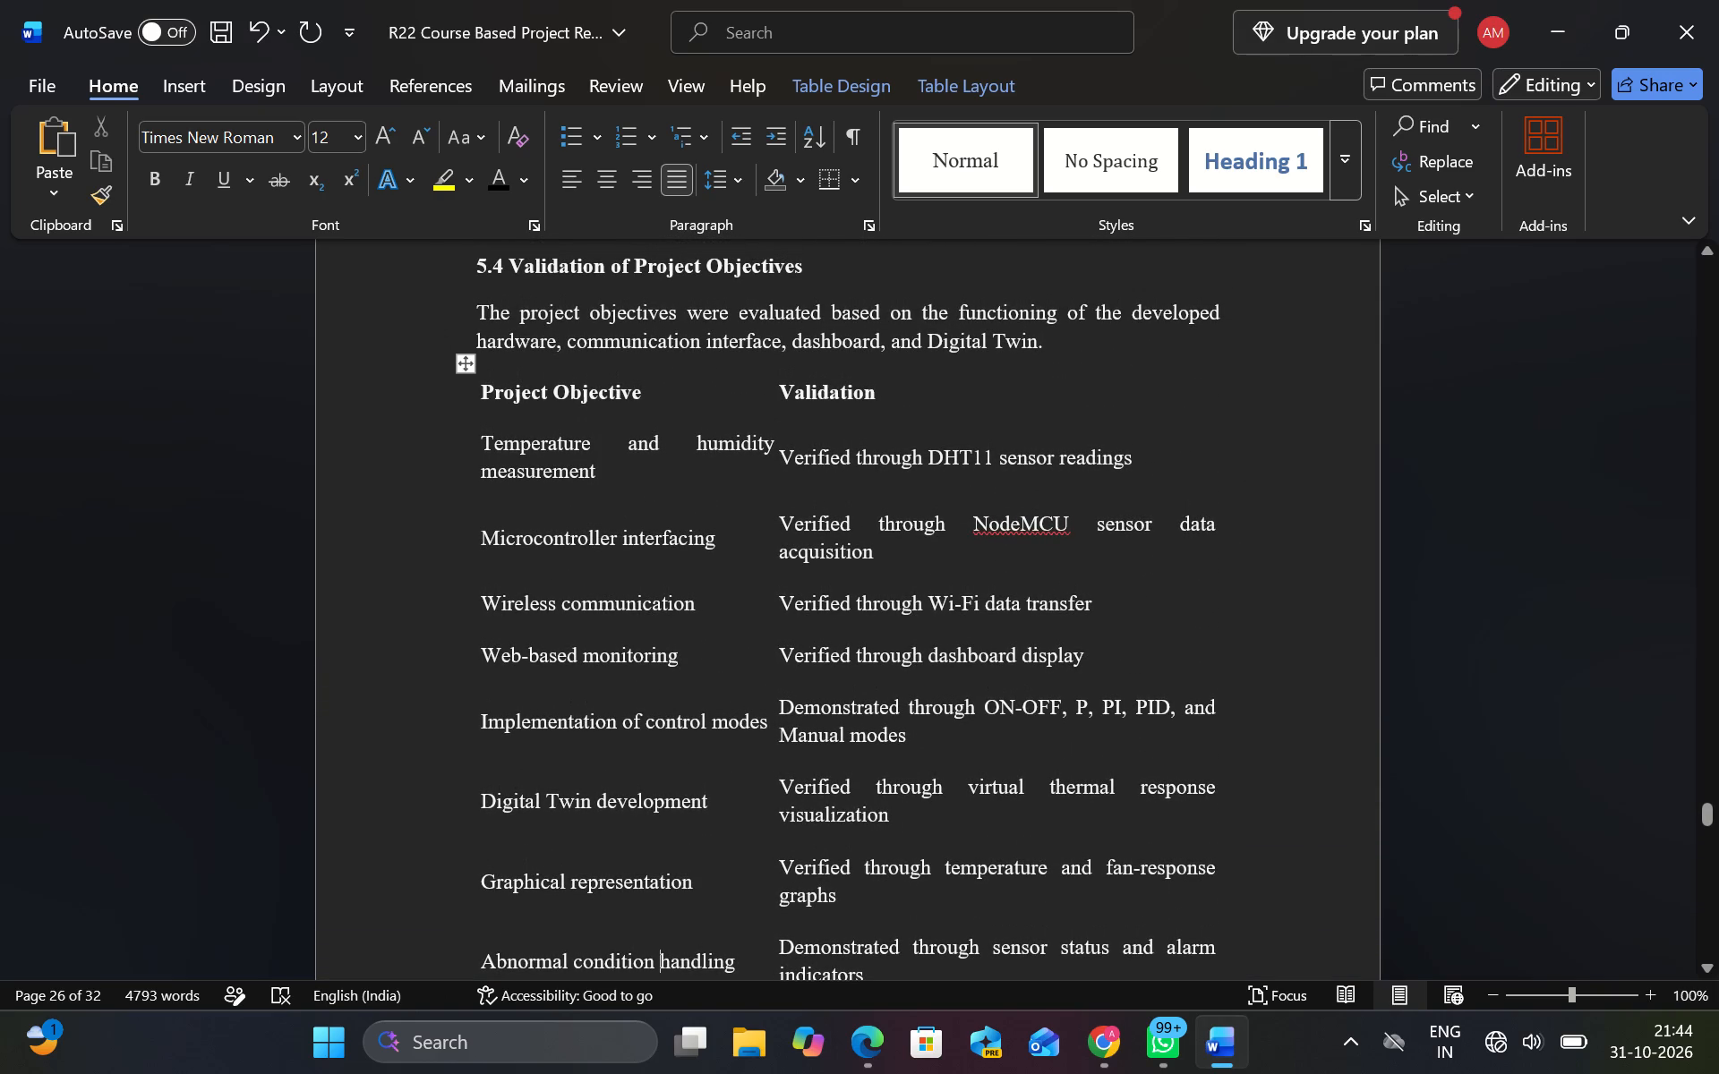
scroll(660, 550, "up", 1)
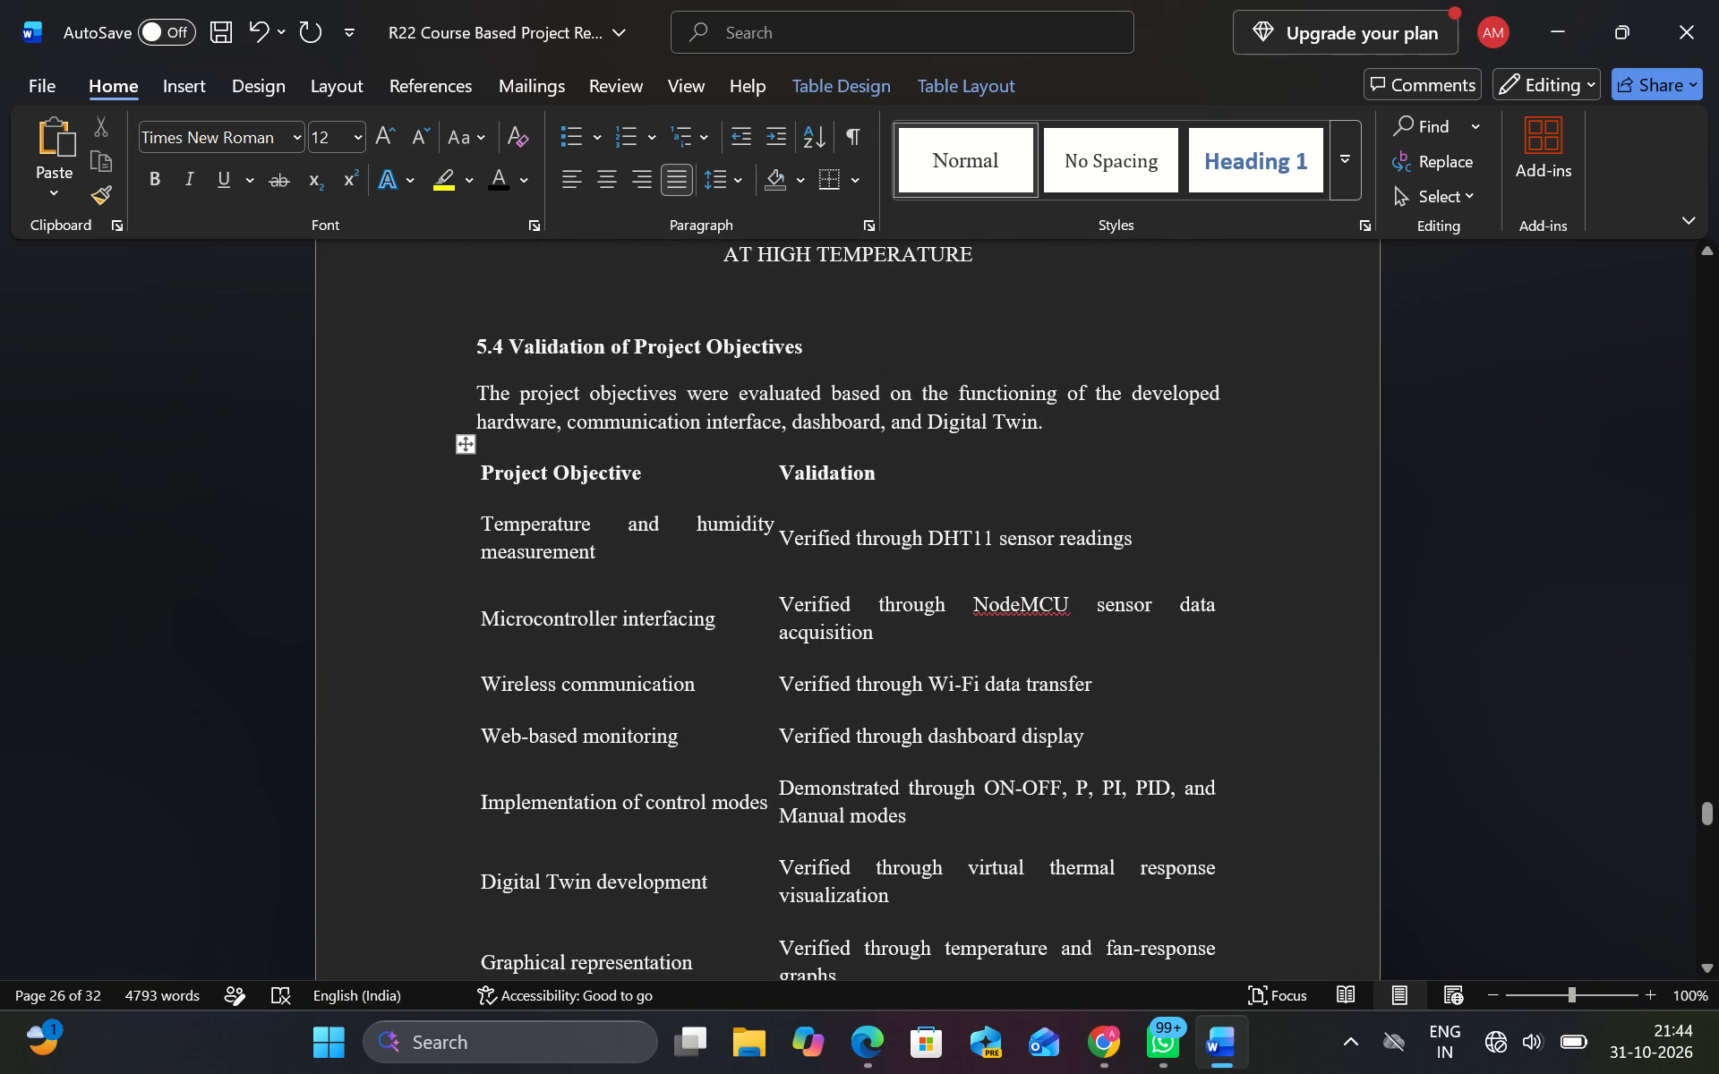
left_click(369, 670)
left_click(369, 670)
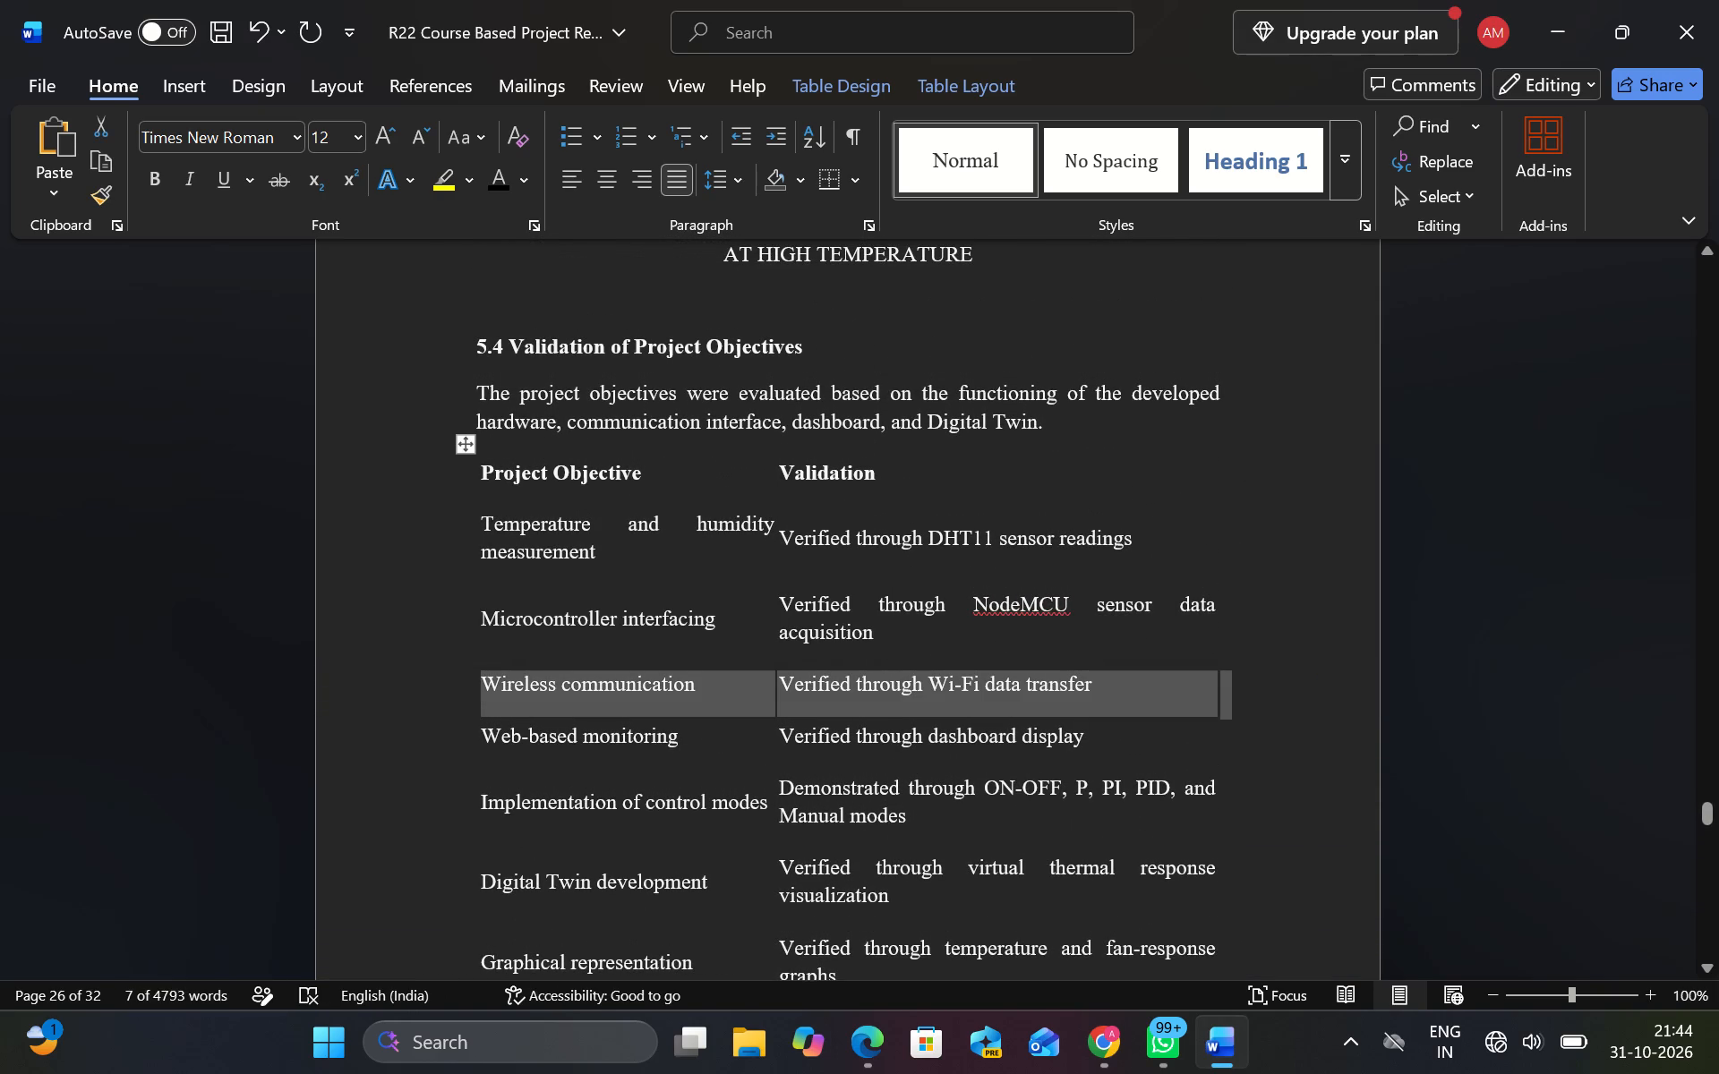
scroll(369, 670, "up", 1)
scroll(369, 670, "down", 1)
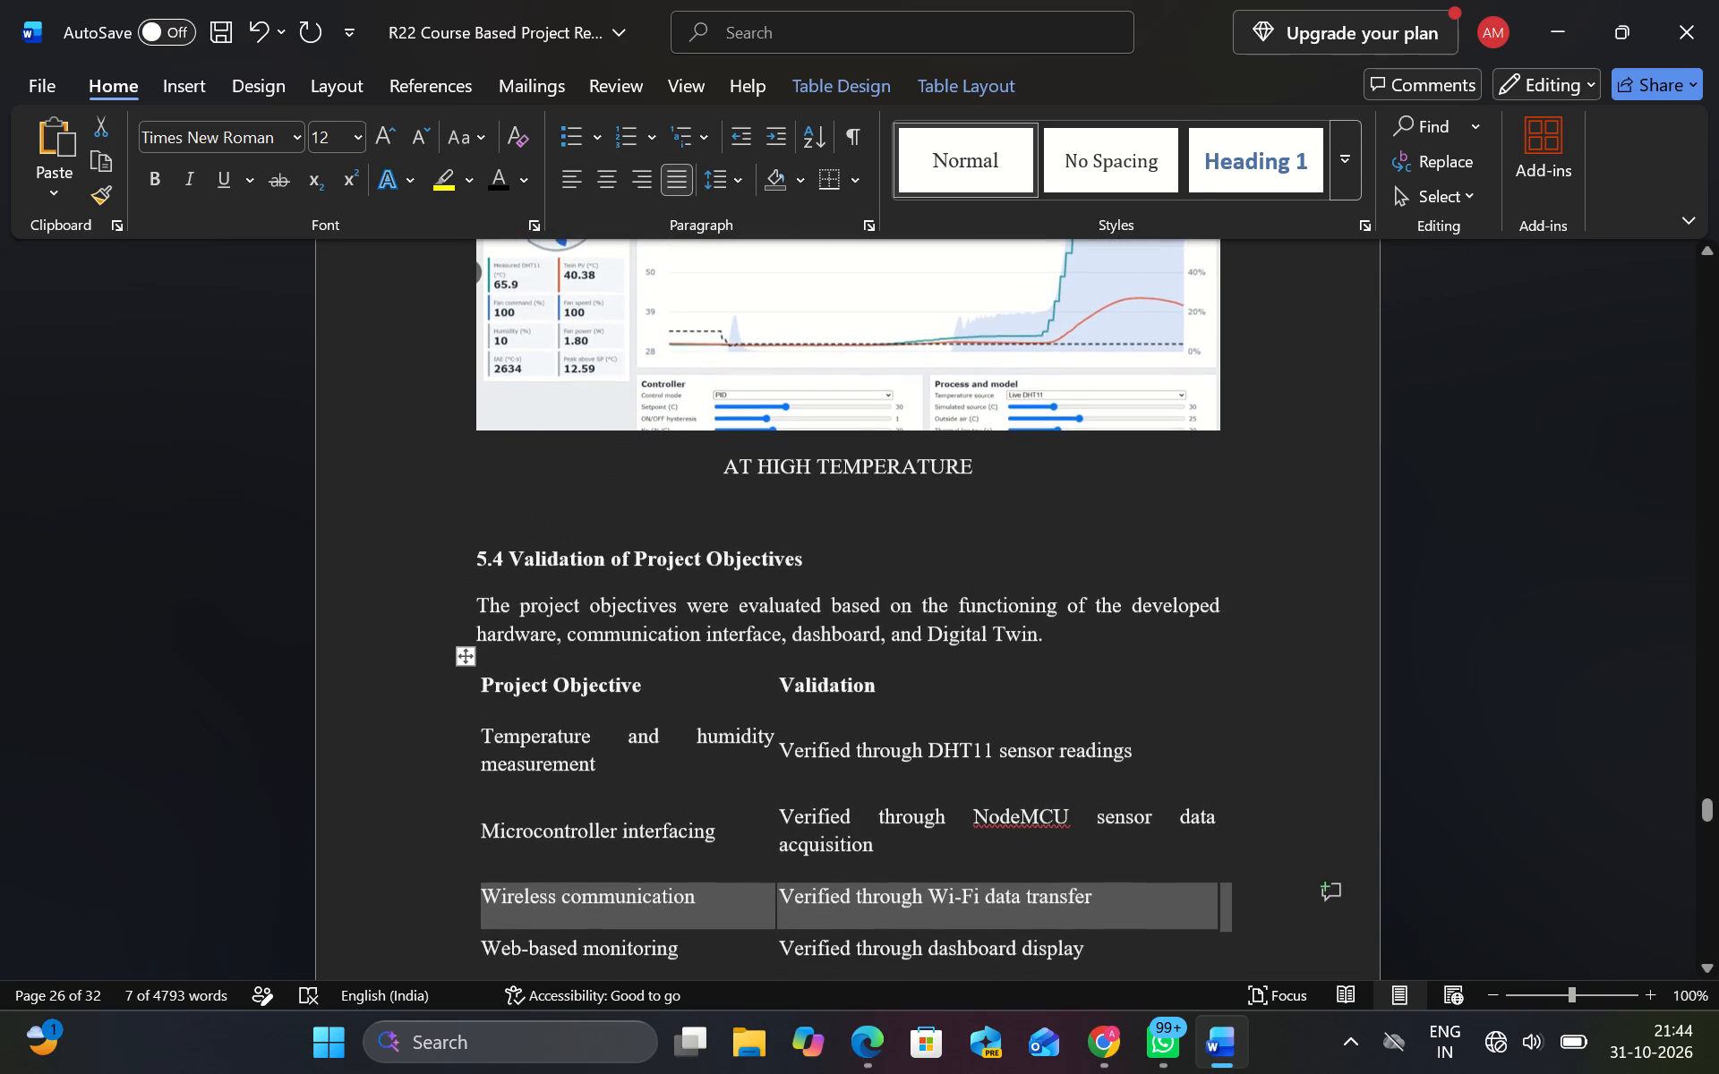
scroll(369, 670, "down", 1)
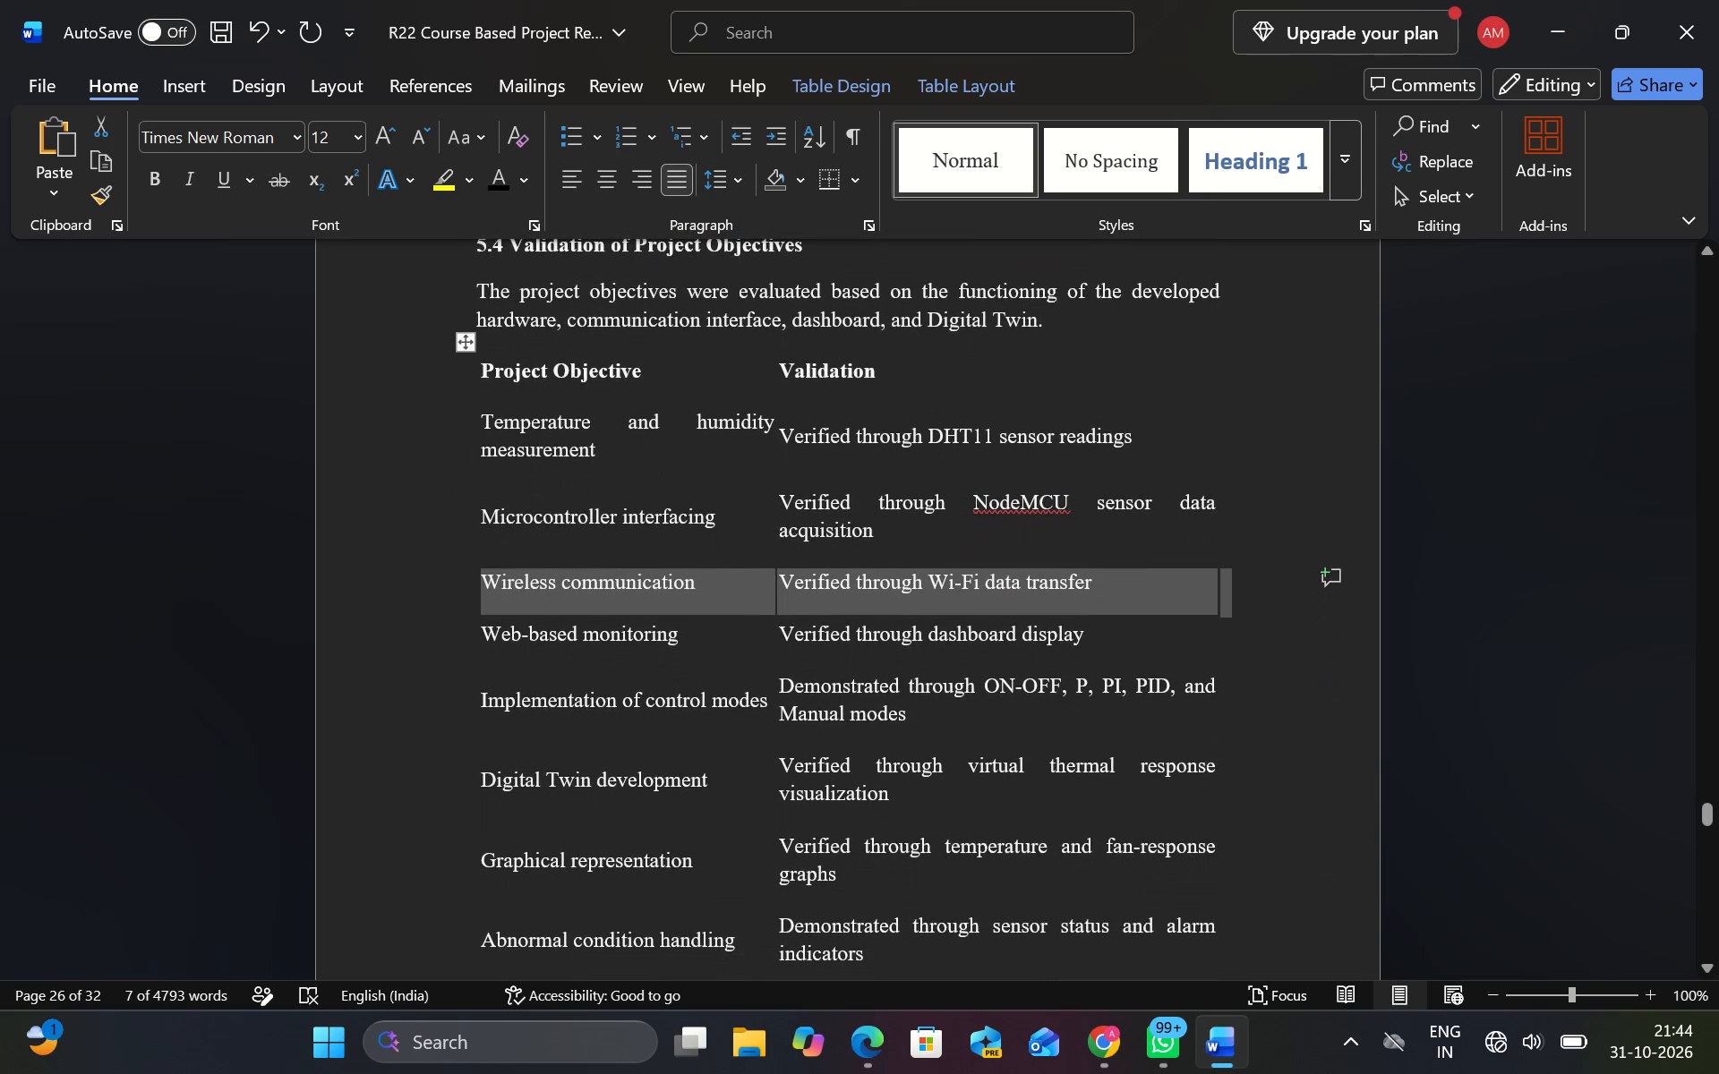
scroll(369, 670, "down", 1)
left_click(369, 670)
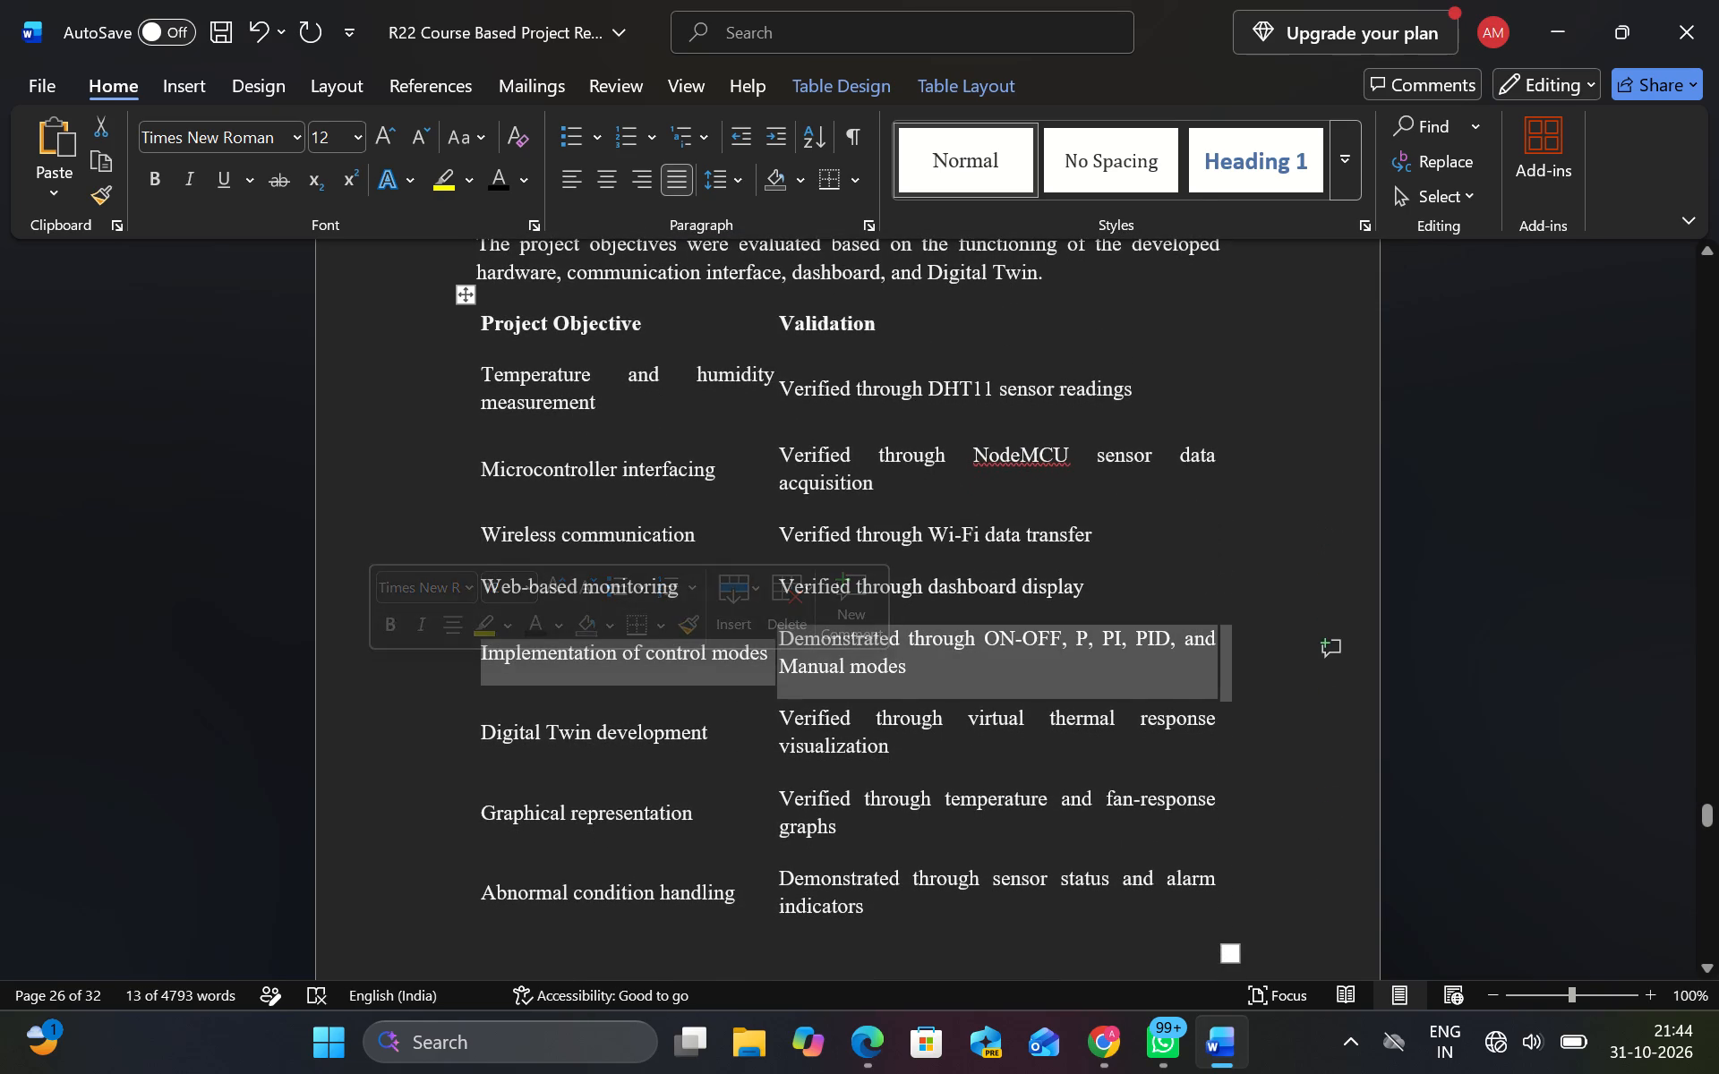
left_click(567, 741)
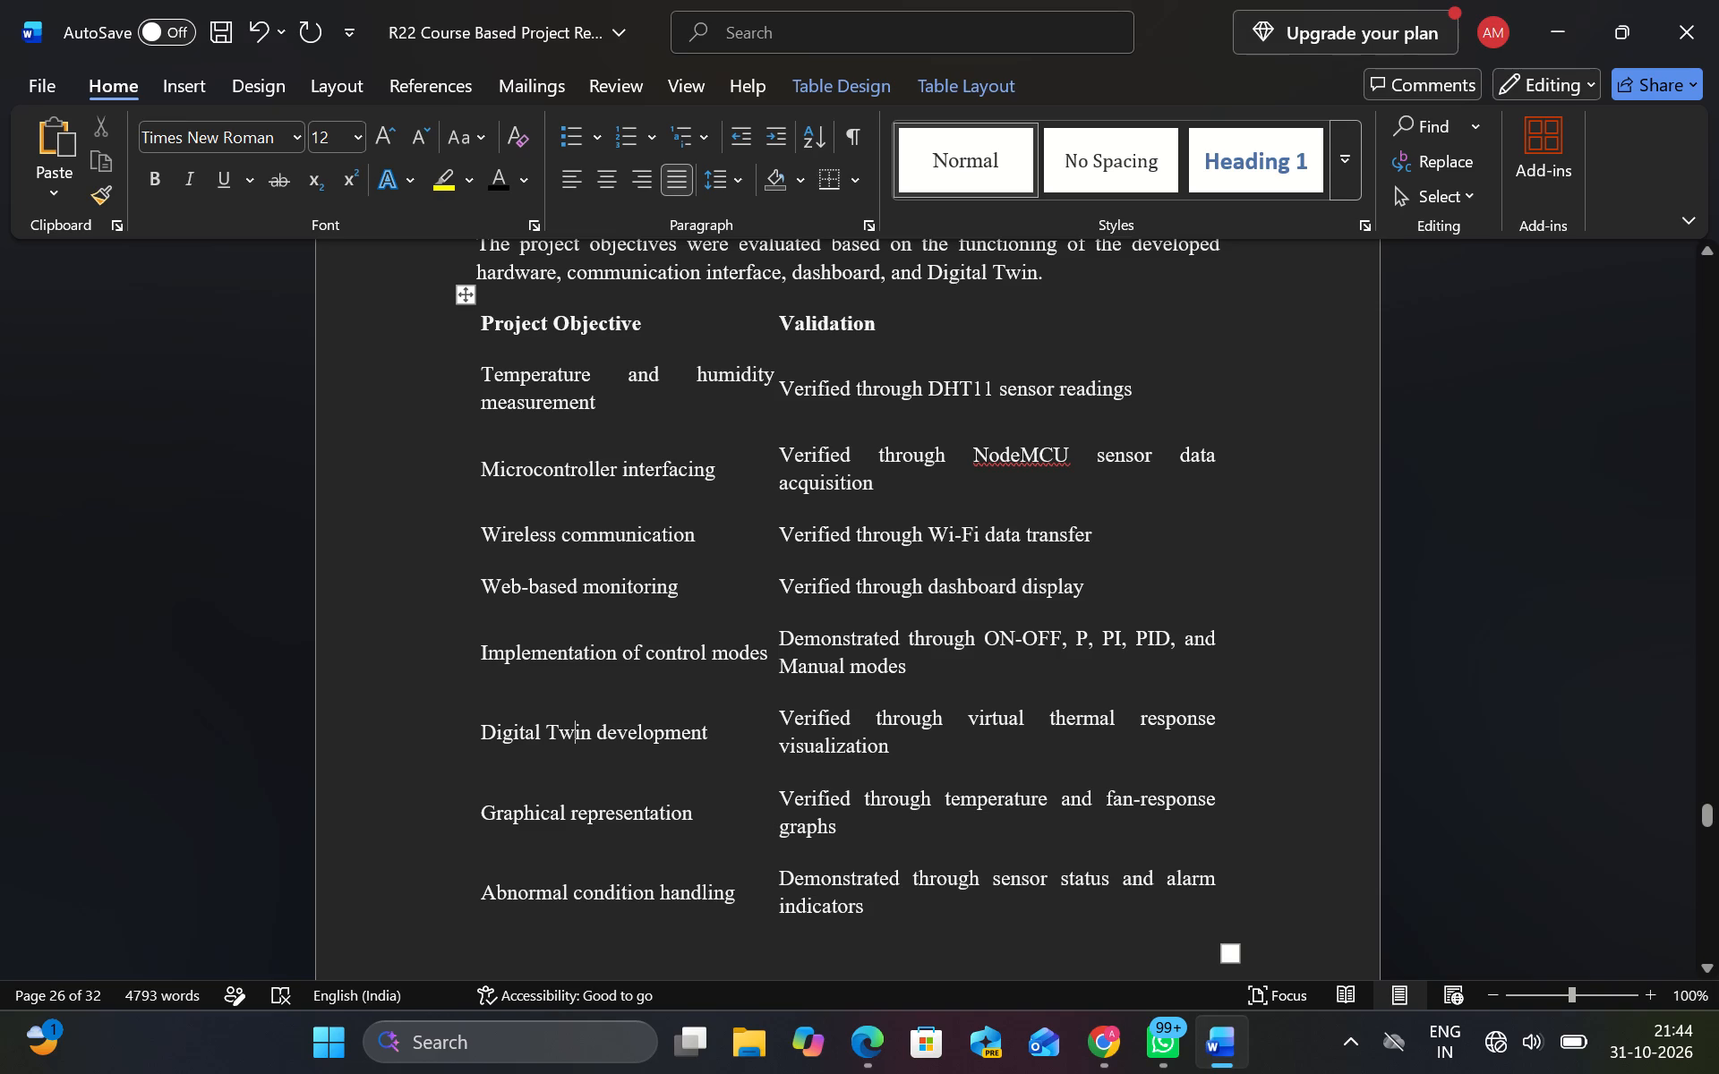
scroll(567, 741, "down", 2)
scroll(799, 804, "down", 1)
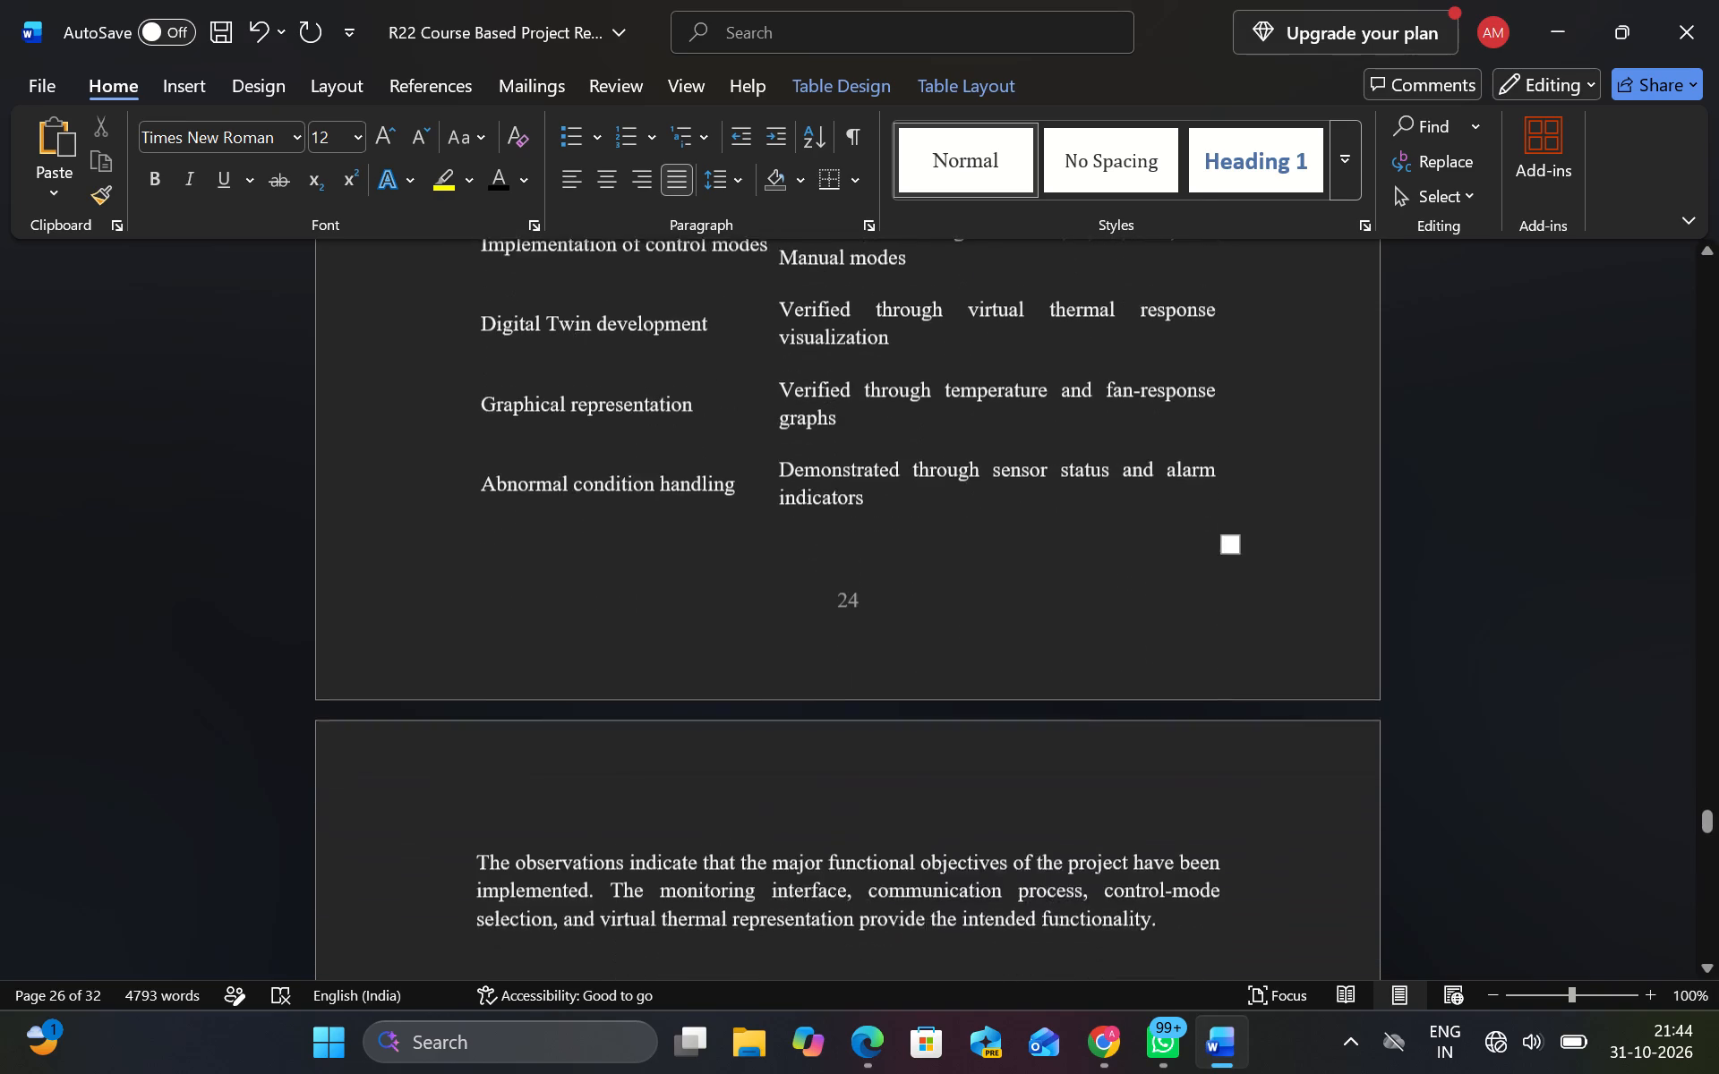
scroll(799, 804, "down", 3)
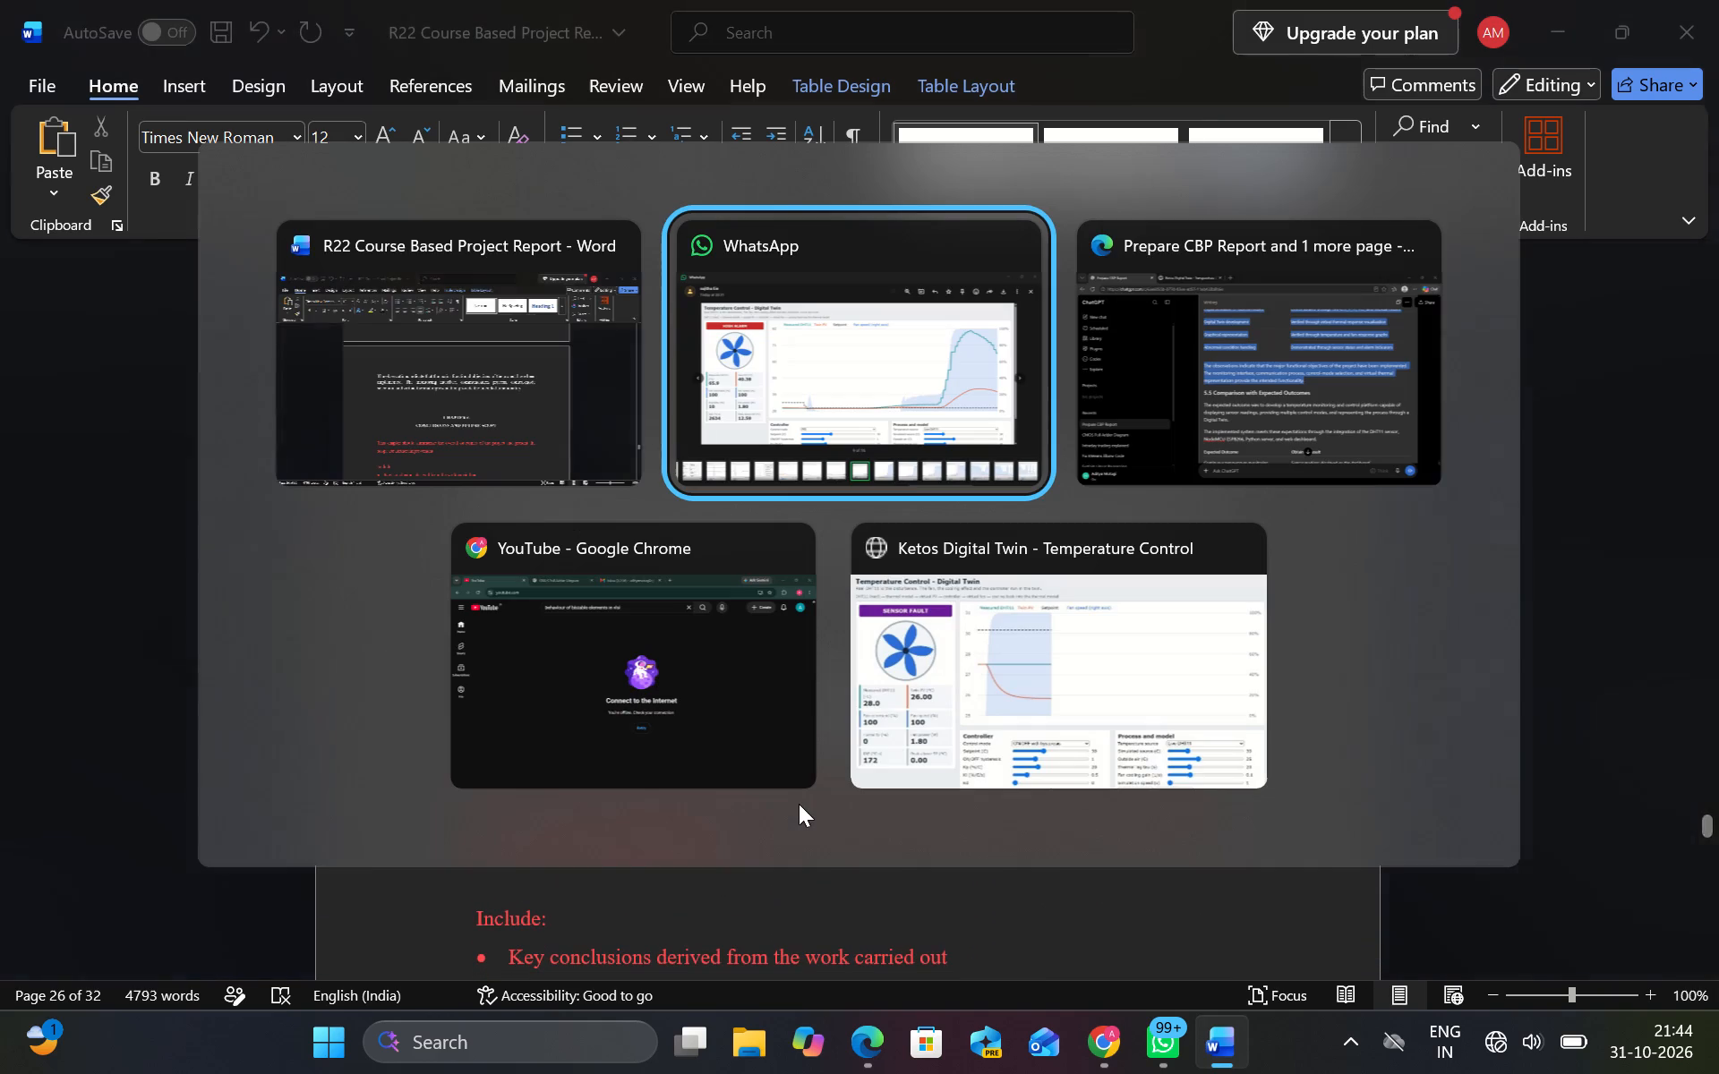
scroll(799, 804, "up", 1)
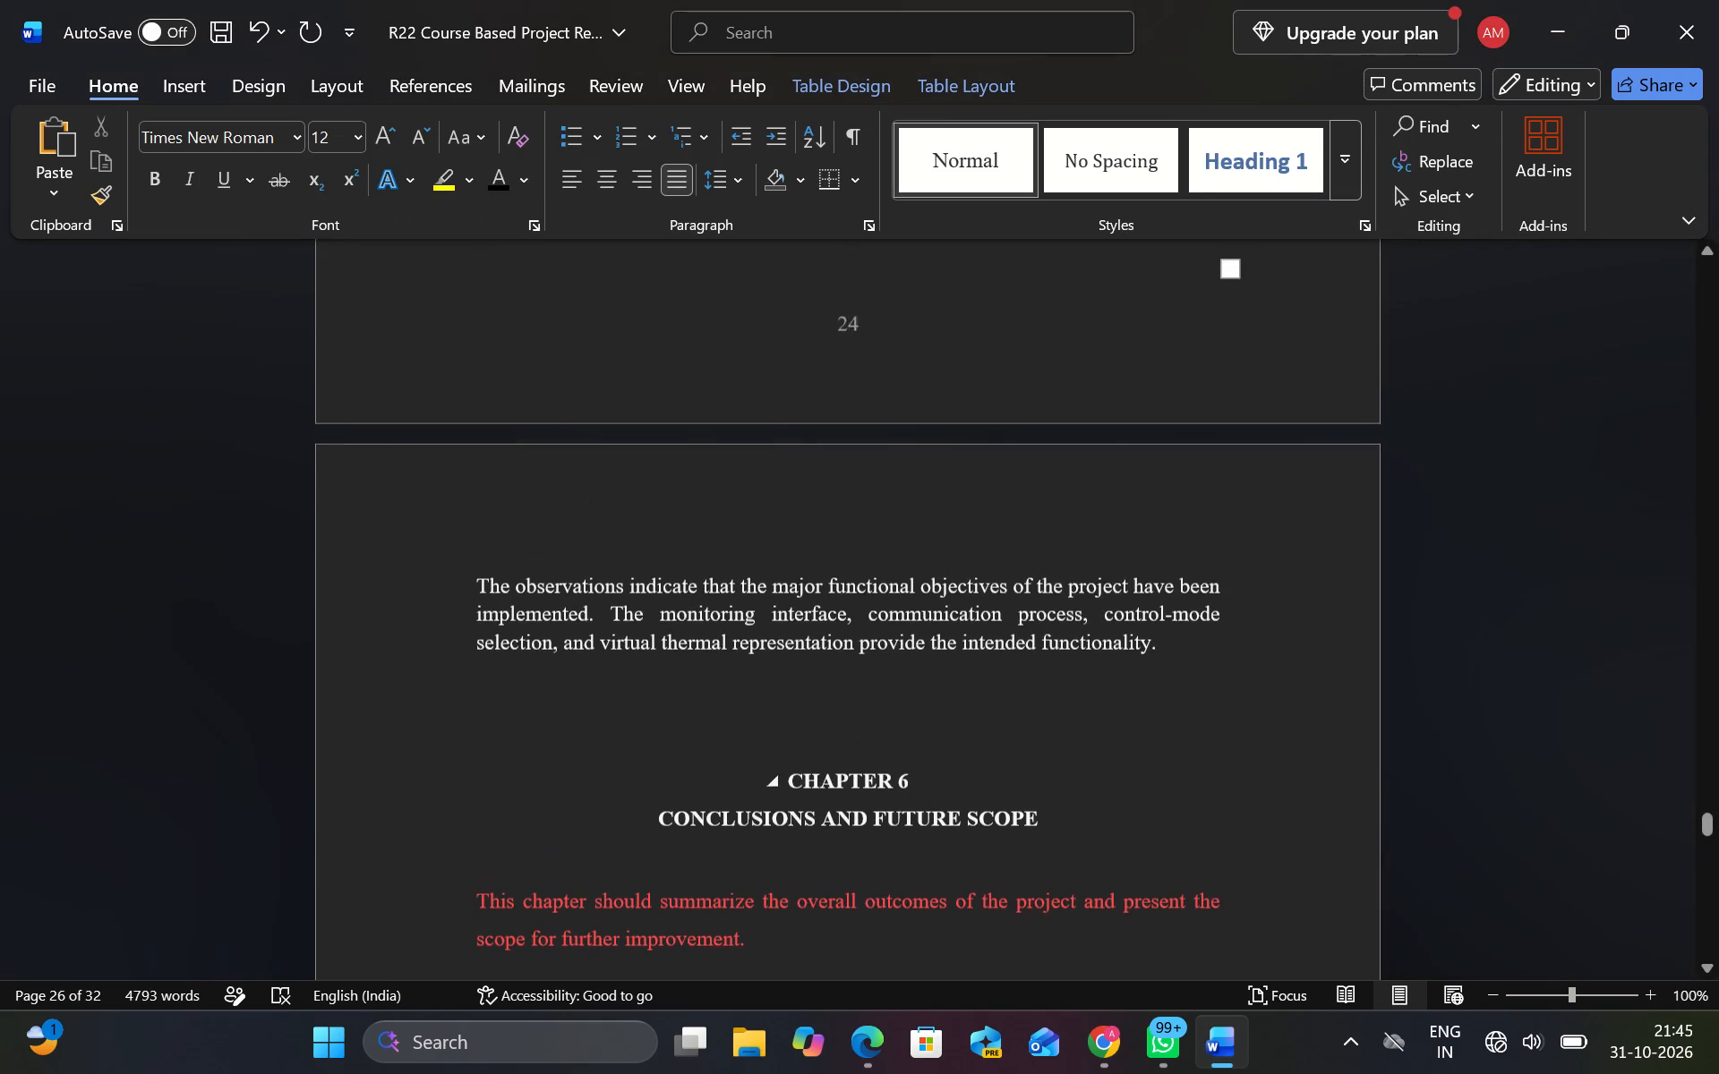
scroll(799, 804, "up", 4)
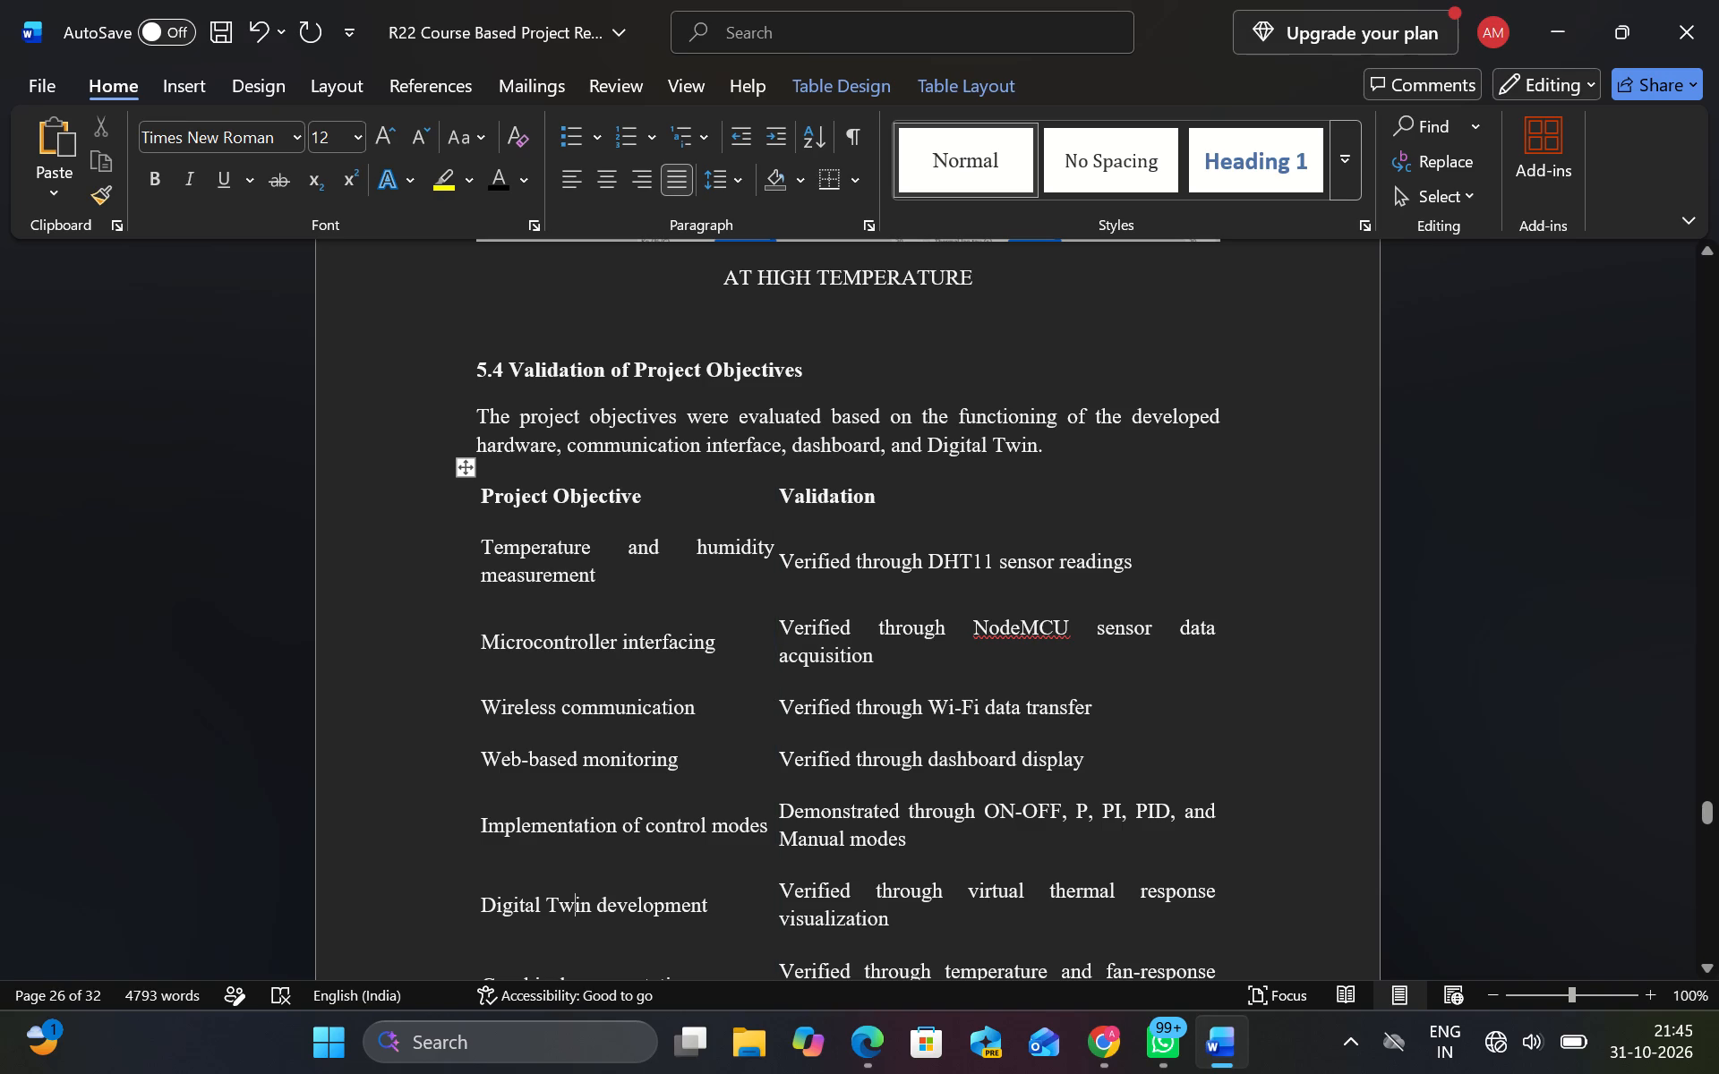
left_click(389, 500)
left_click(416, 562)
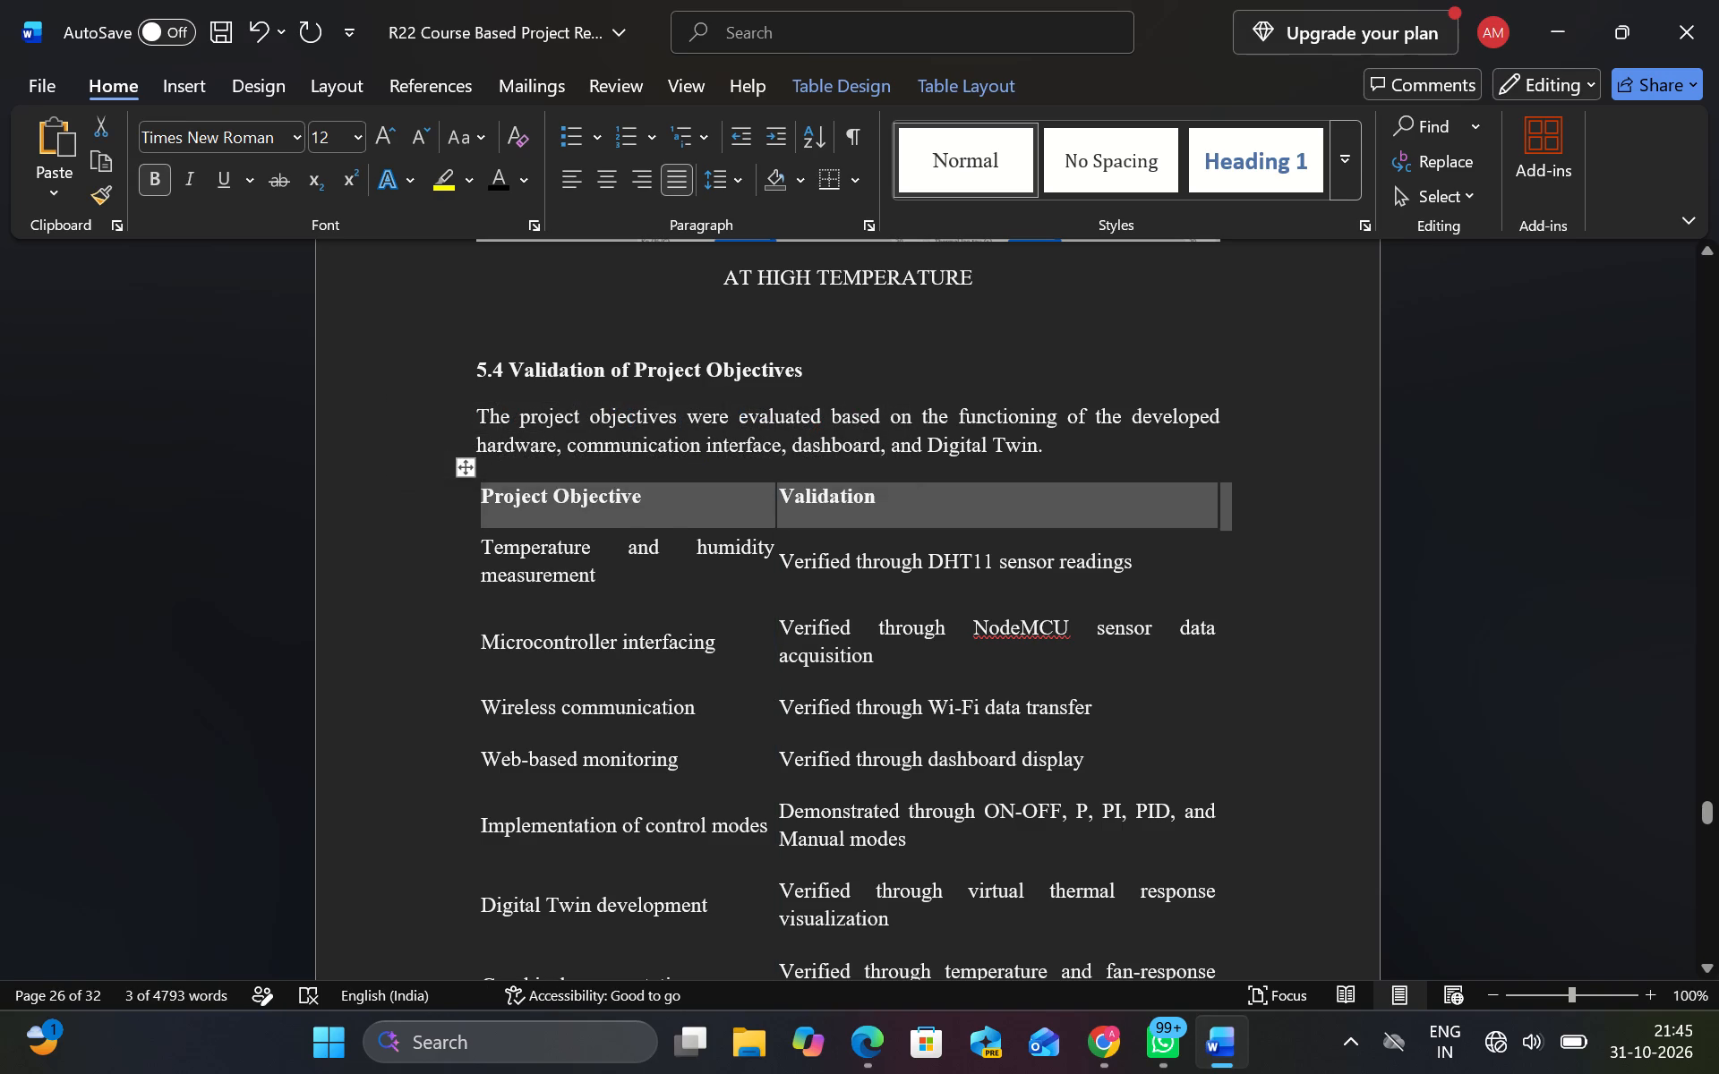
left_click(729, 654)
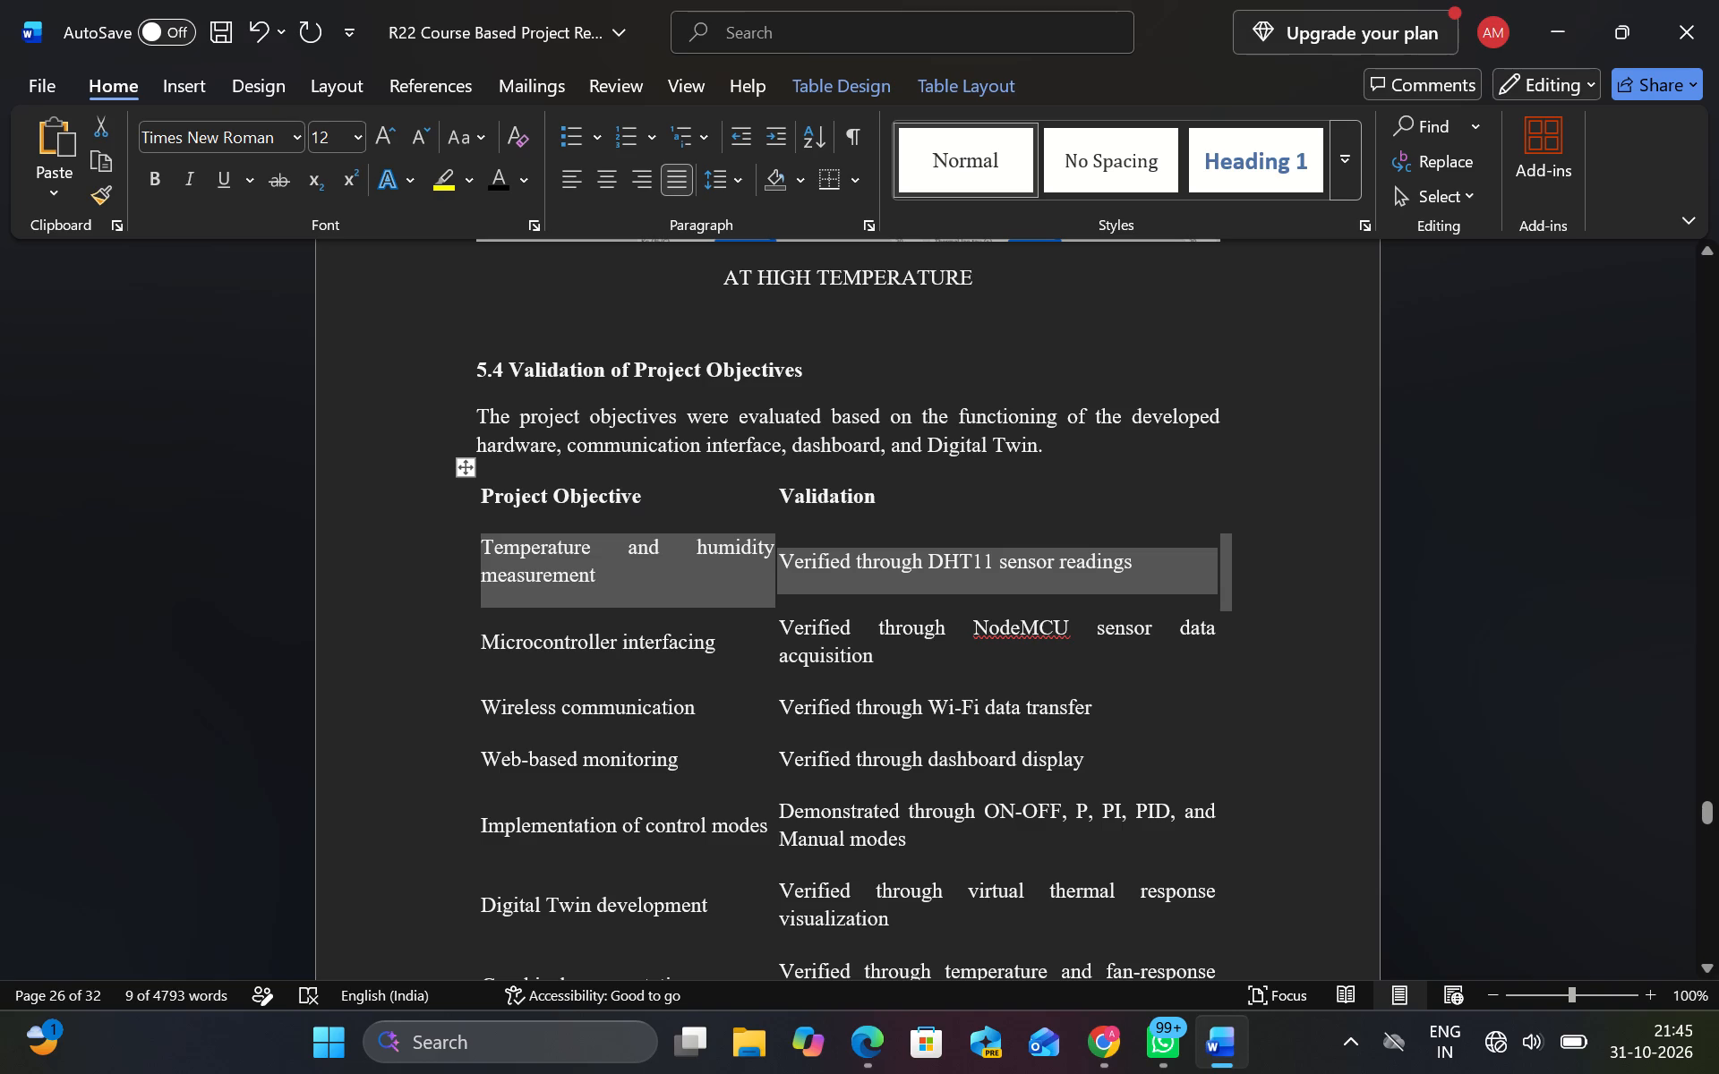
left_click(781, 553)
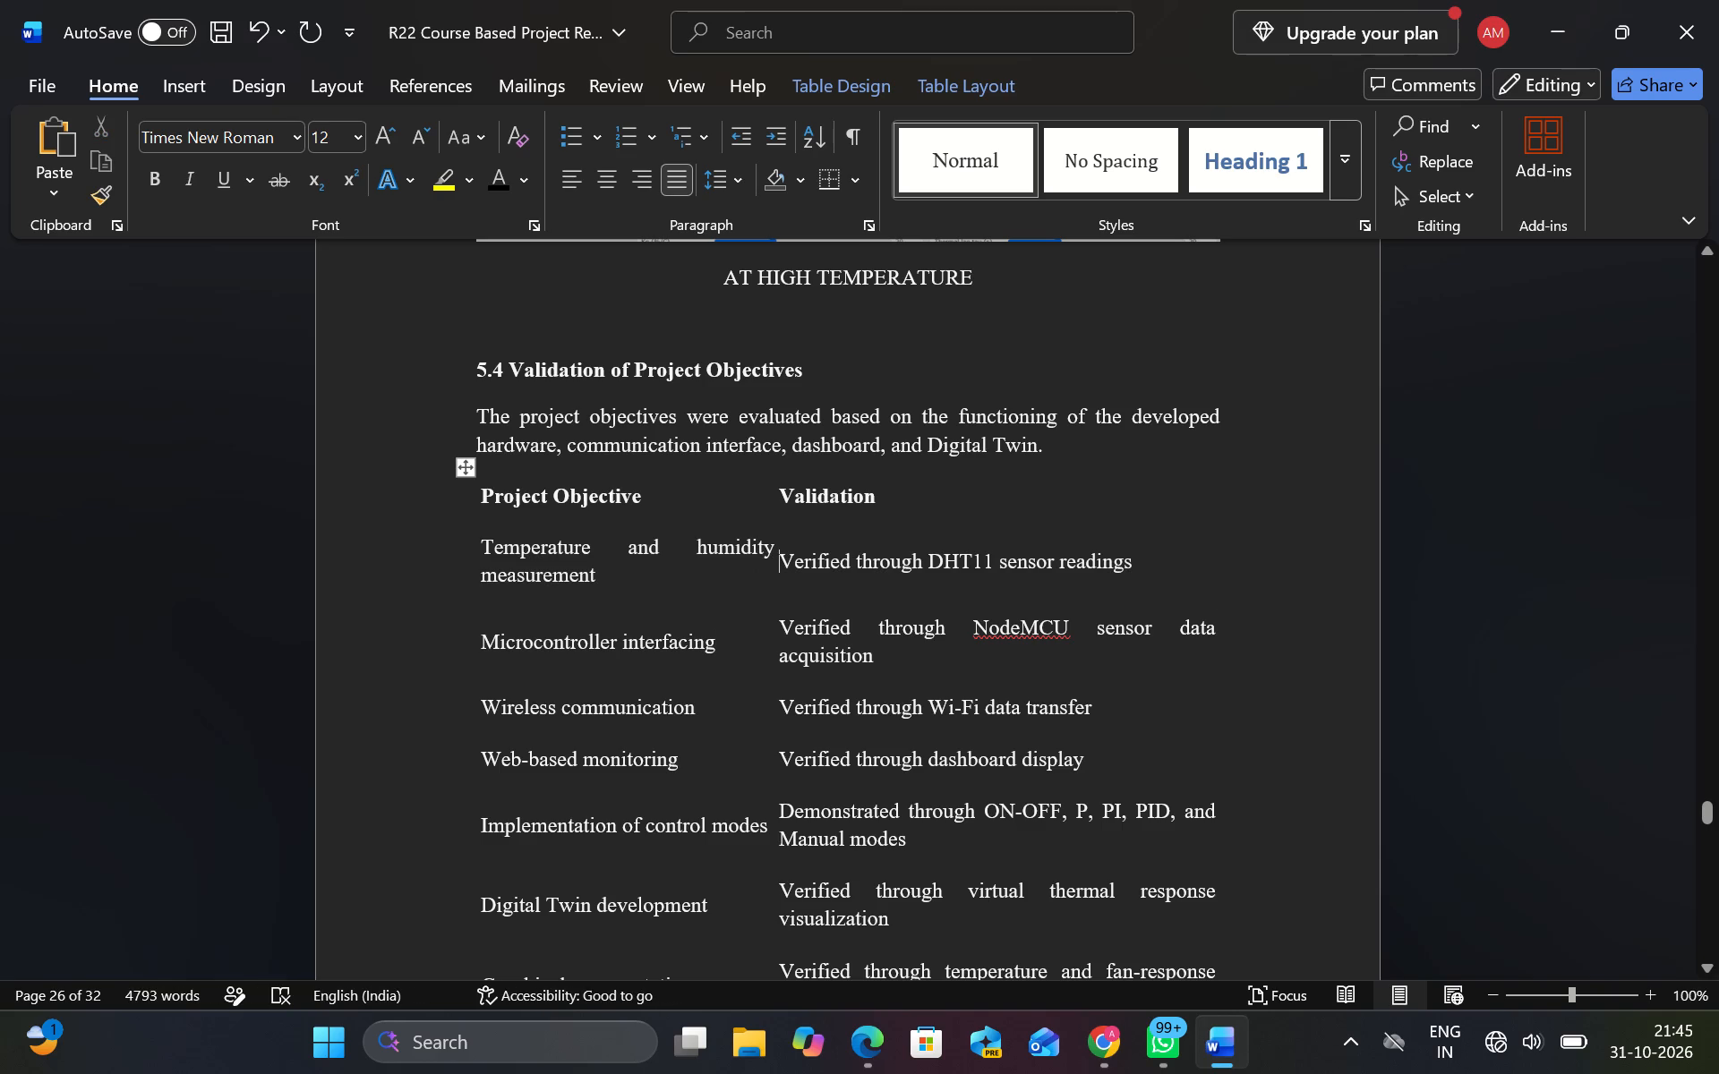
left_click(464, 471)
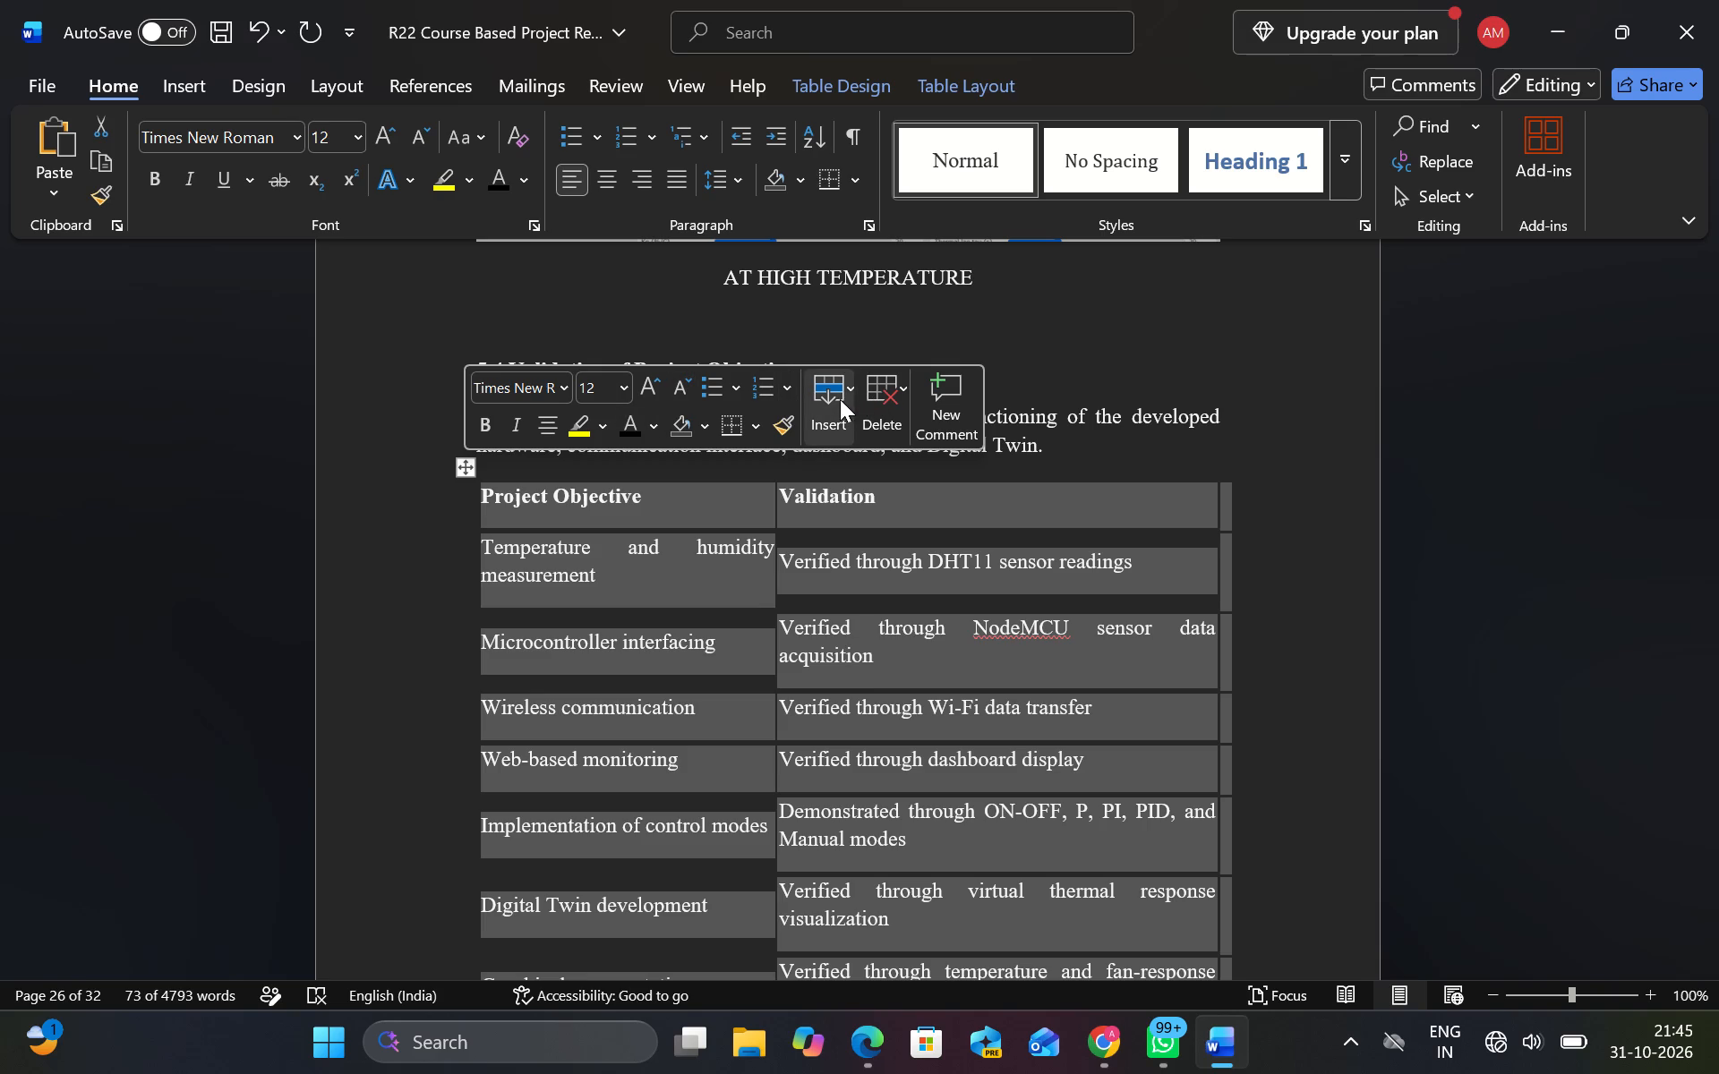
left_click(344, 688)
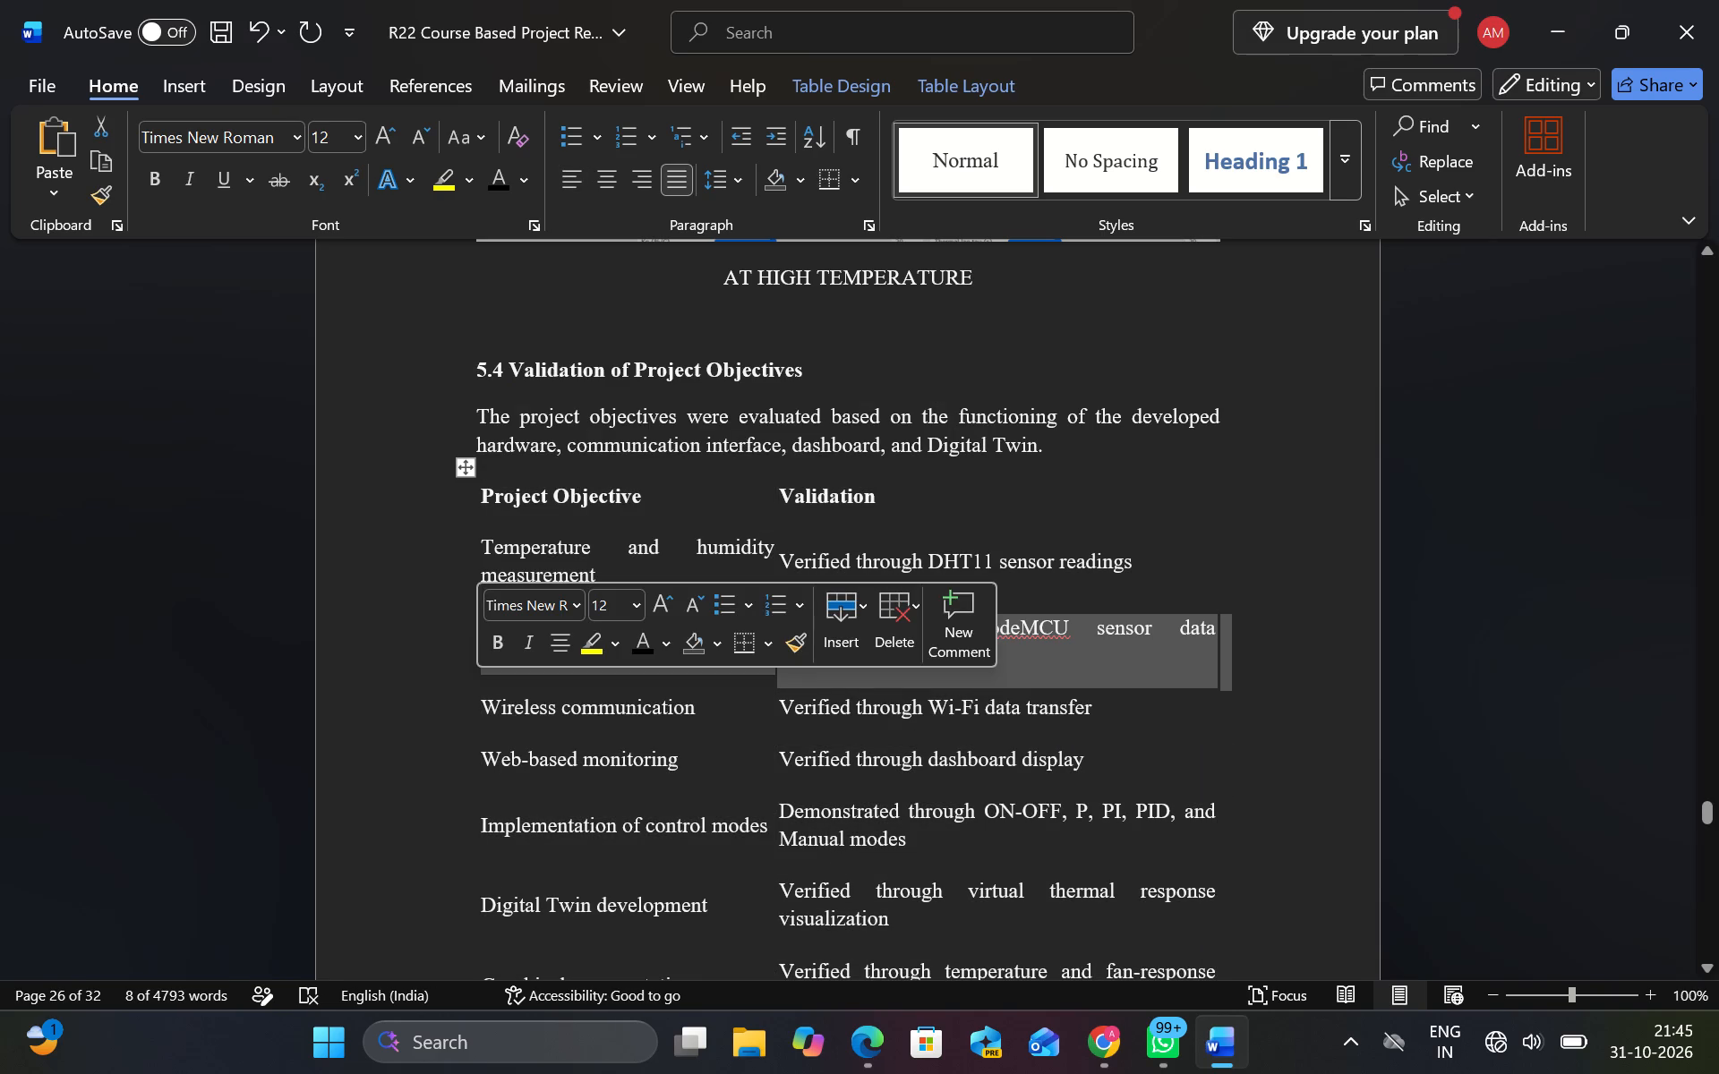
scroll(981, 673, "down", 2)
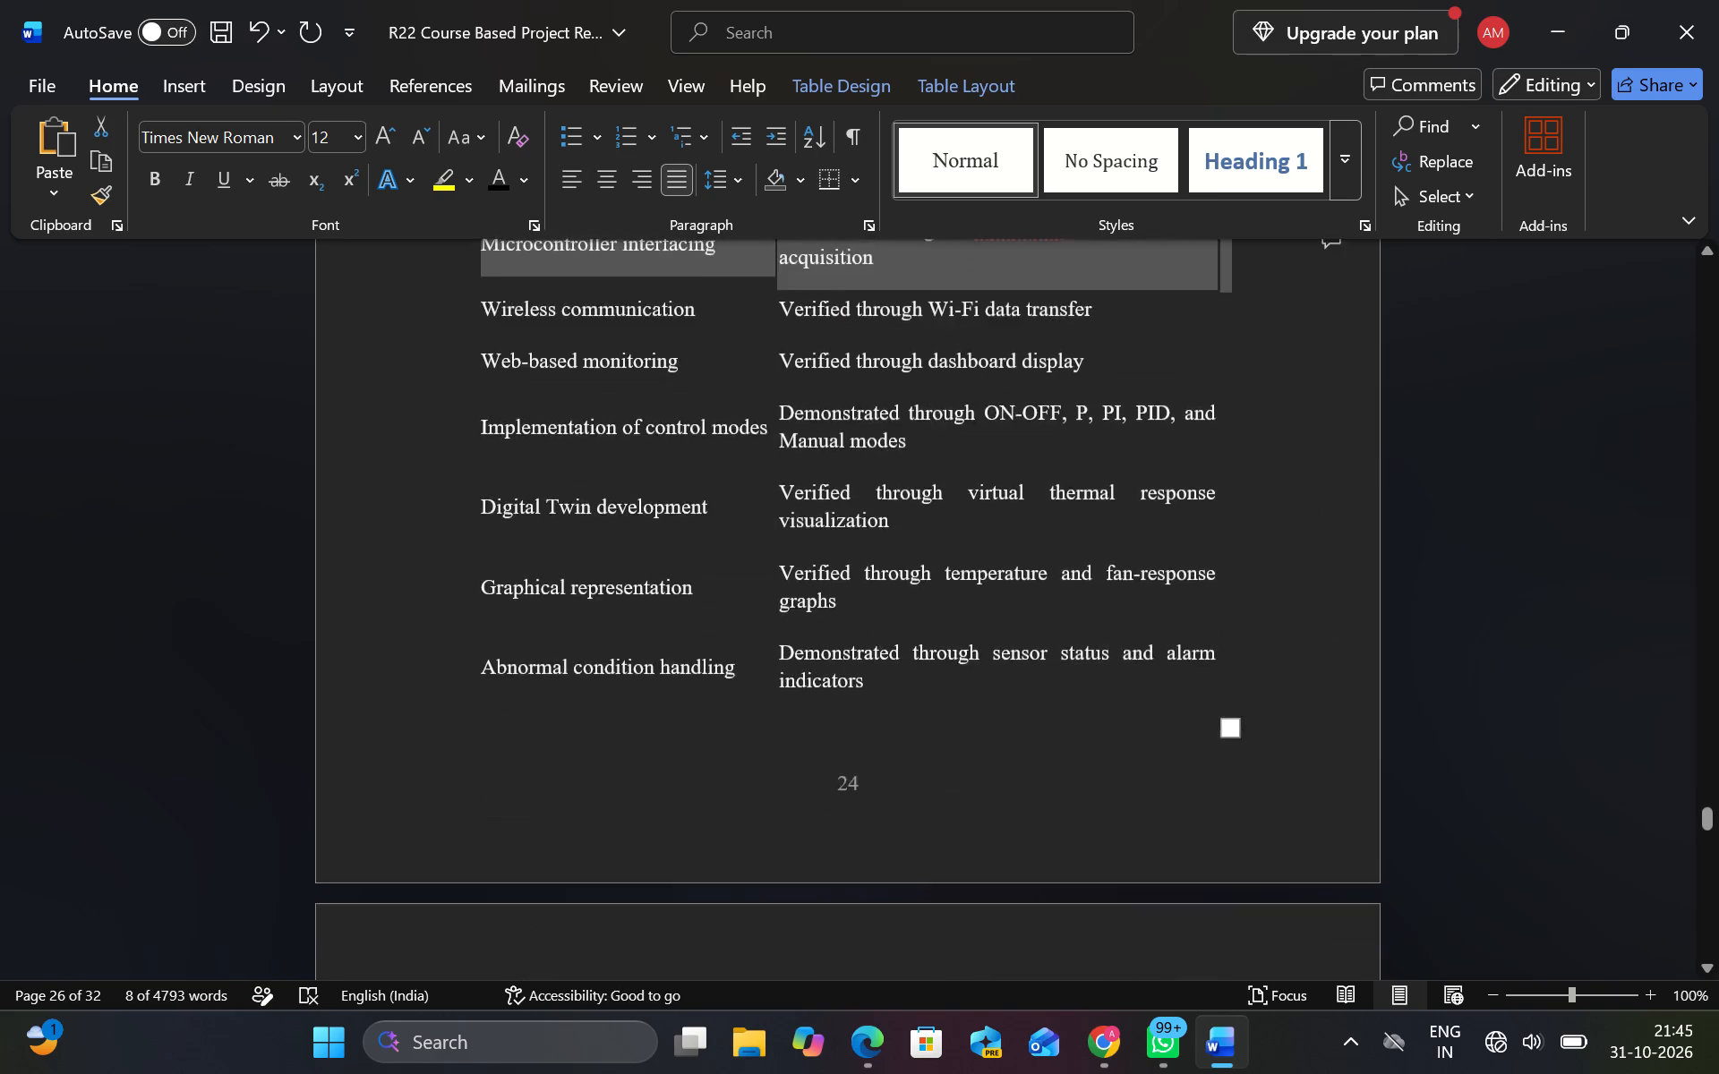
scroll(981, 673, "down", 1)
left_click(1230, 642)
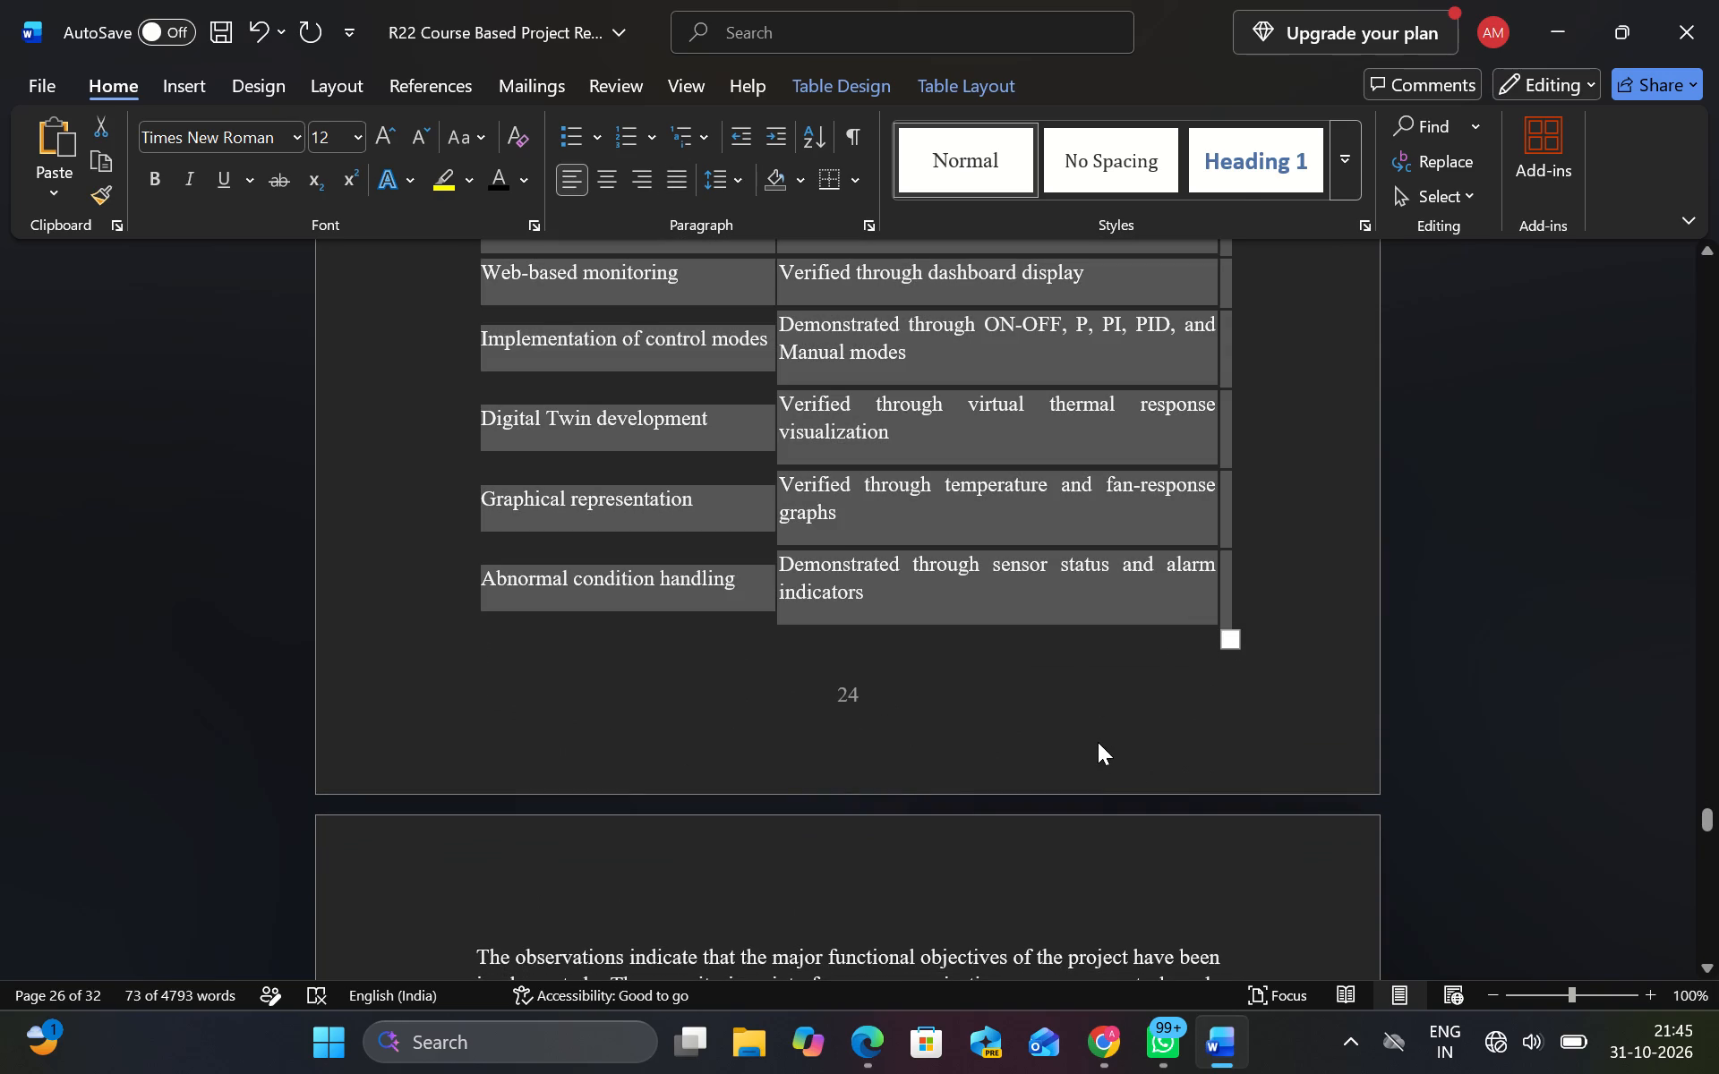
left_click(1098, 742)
Review the text and picture layout of Chapter 5 from section 5.4 back to the evaluation aspects, including the section 5.2 pictures.
scroll(1098, 742, "up", 2)
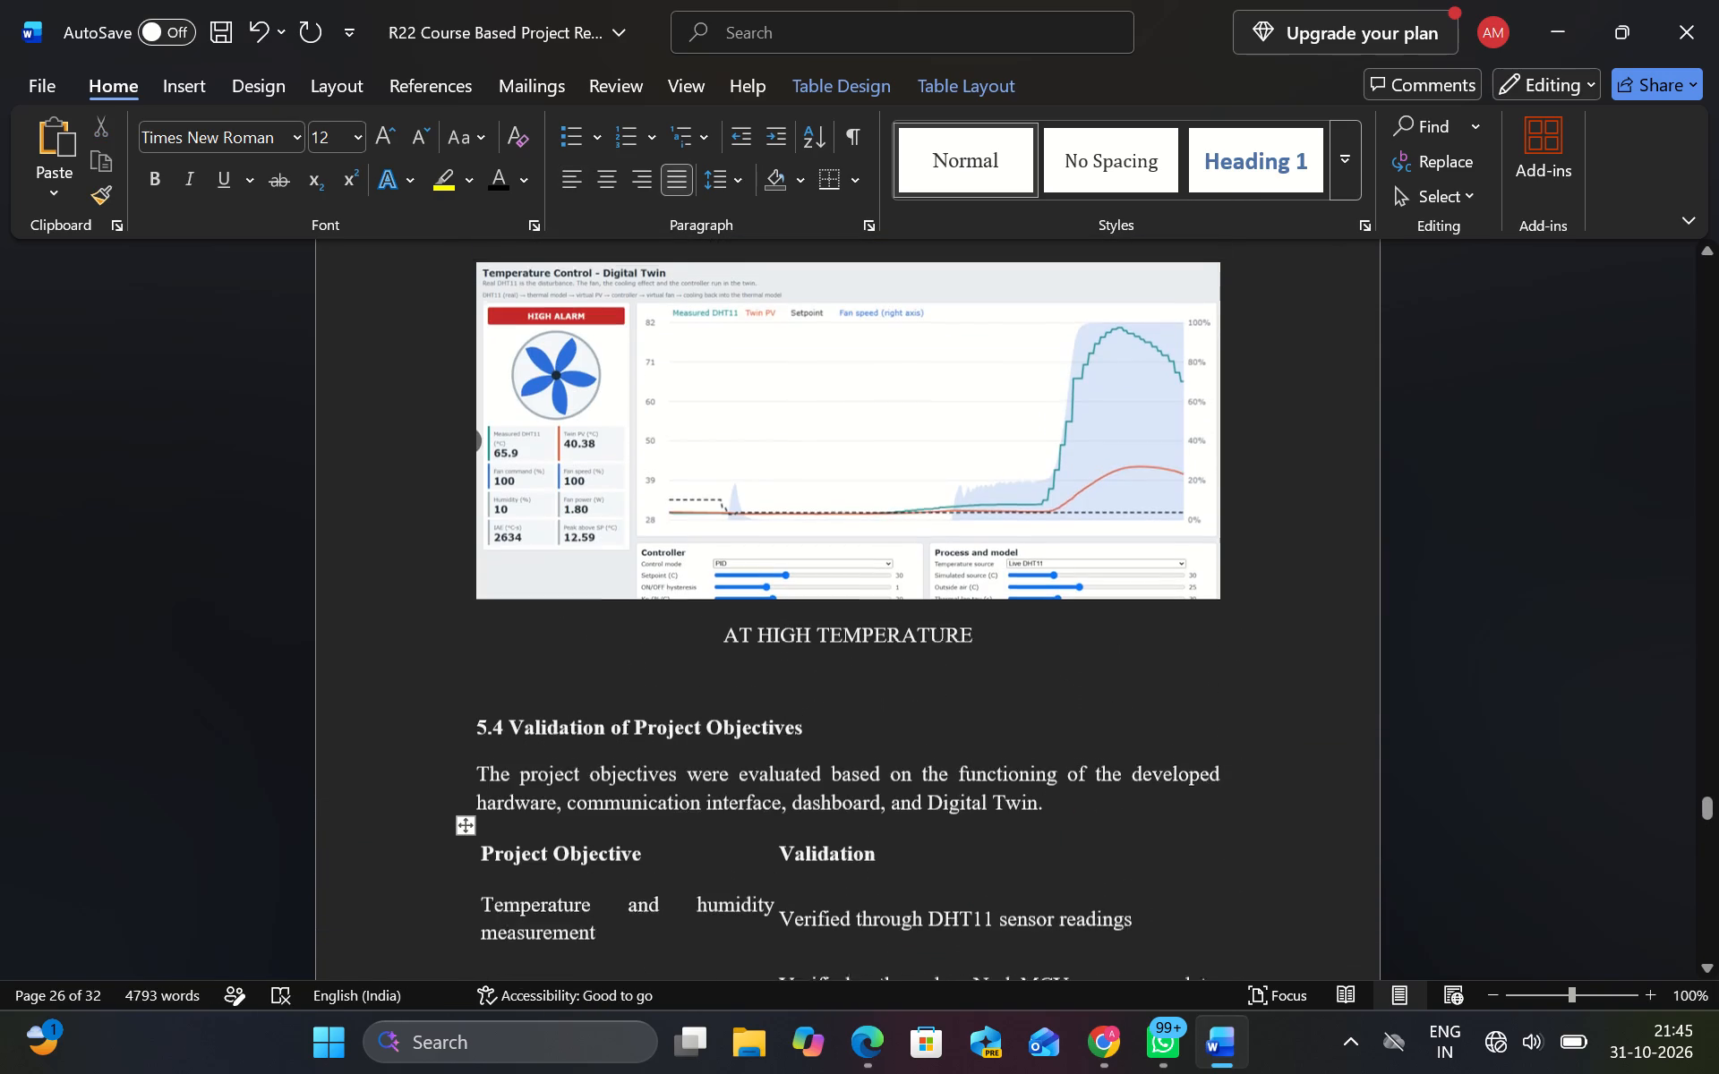
scroll(1098, 742, "left", 1)
scroll(1098, 742, "down", 3)
scroll(1098, 742, "up", 1)
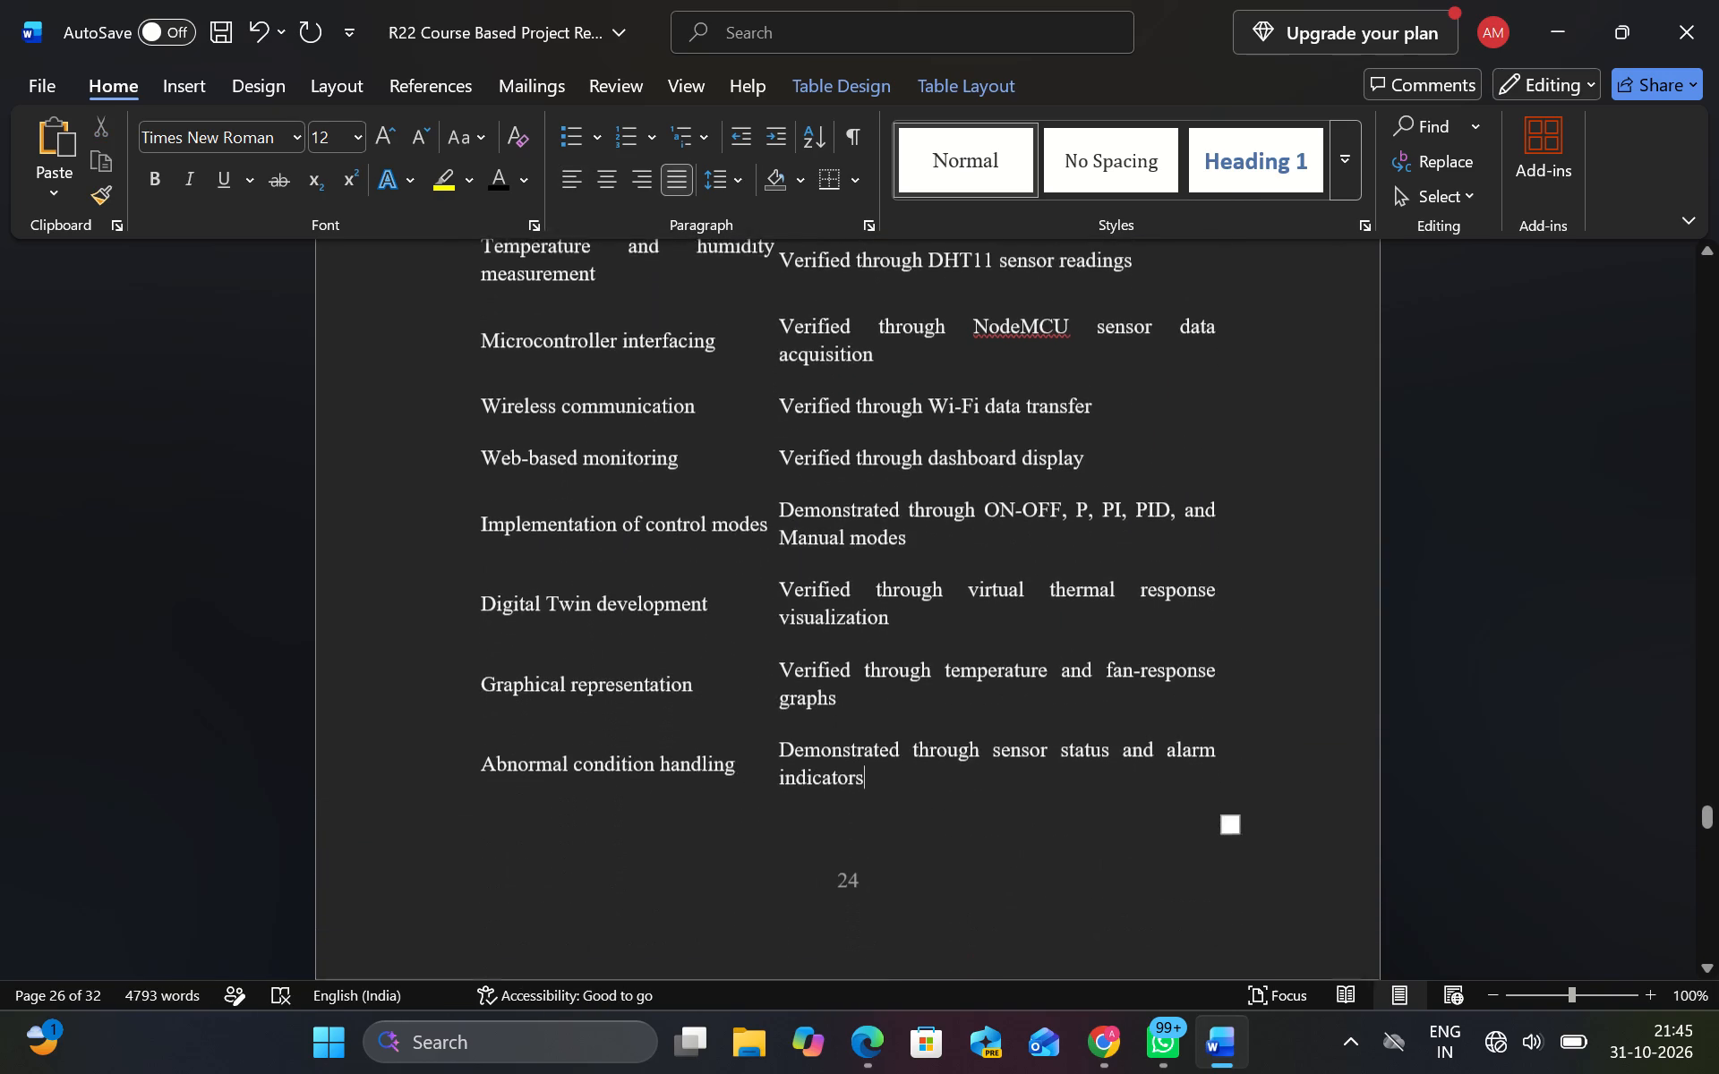
scroll(1098, 742, "up", 1)
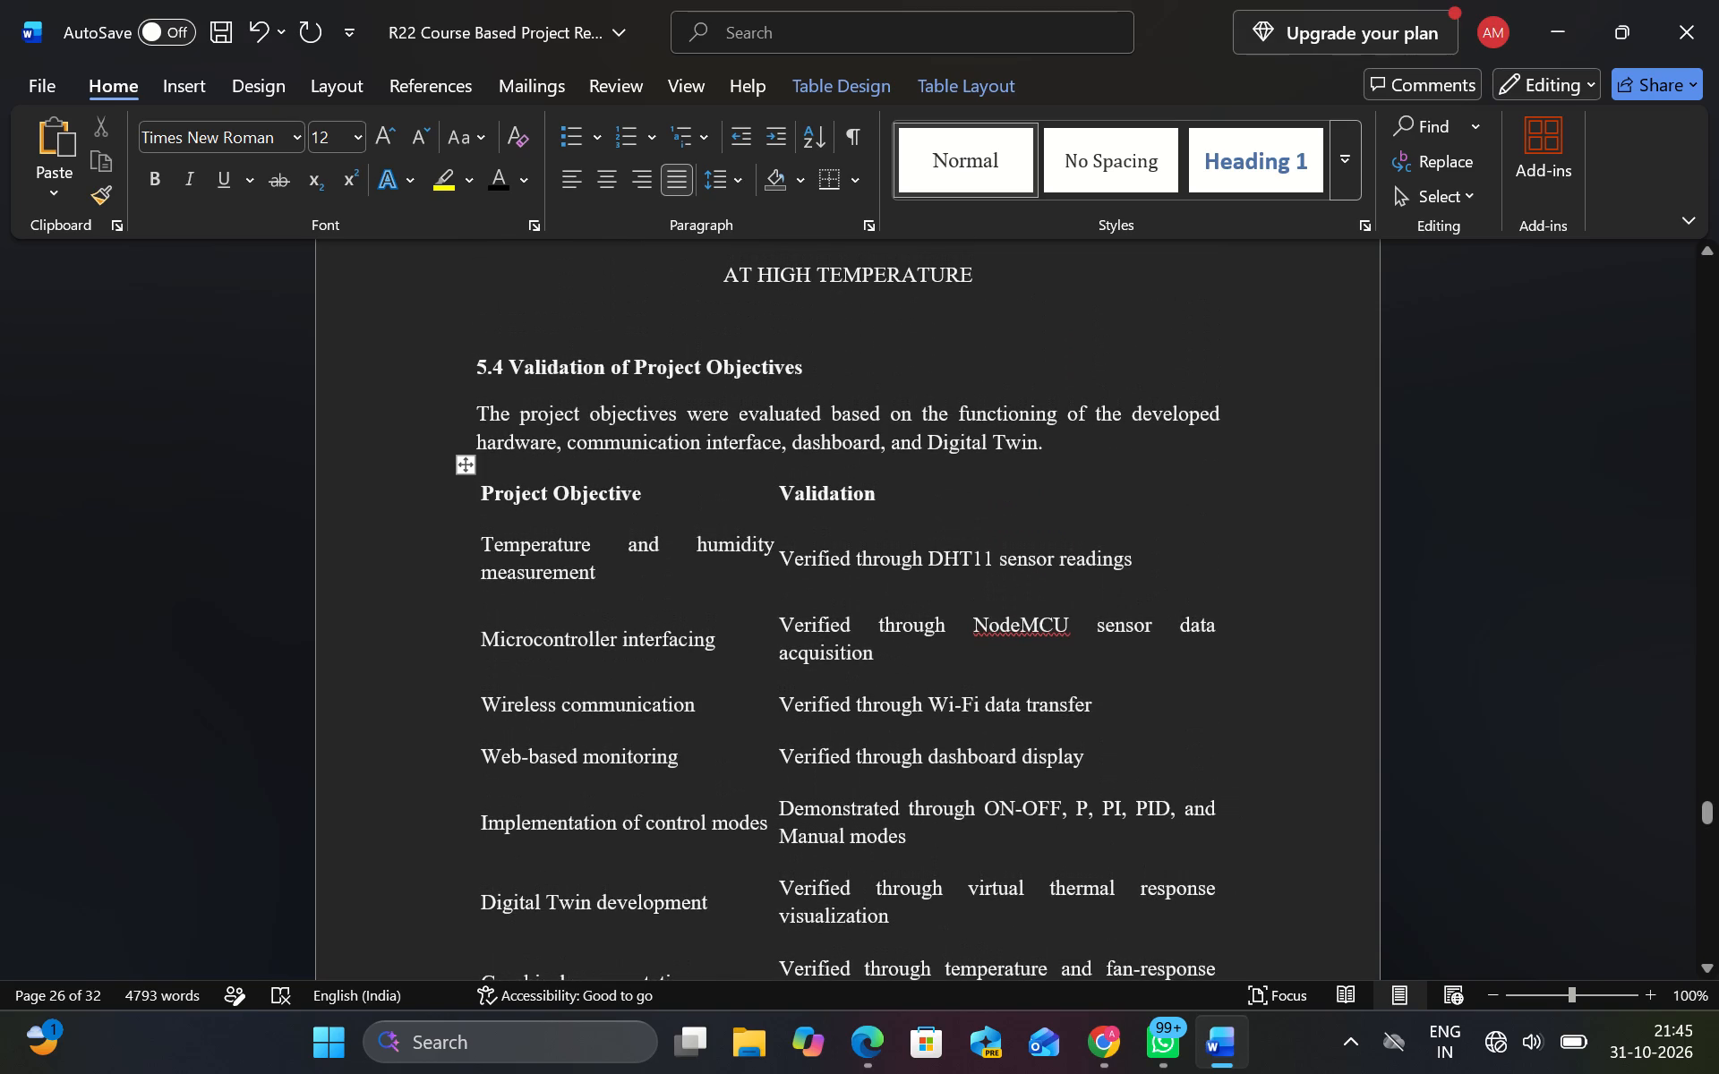
scroll(1098, 742, "up", 2)
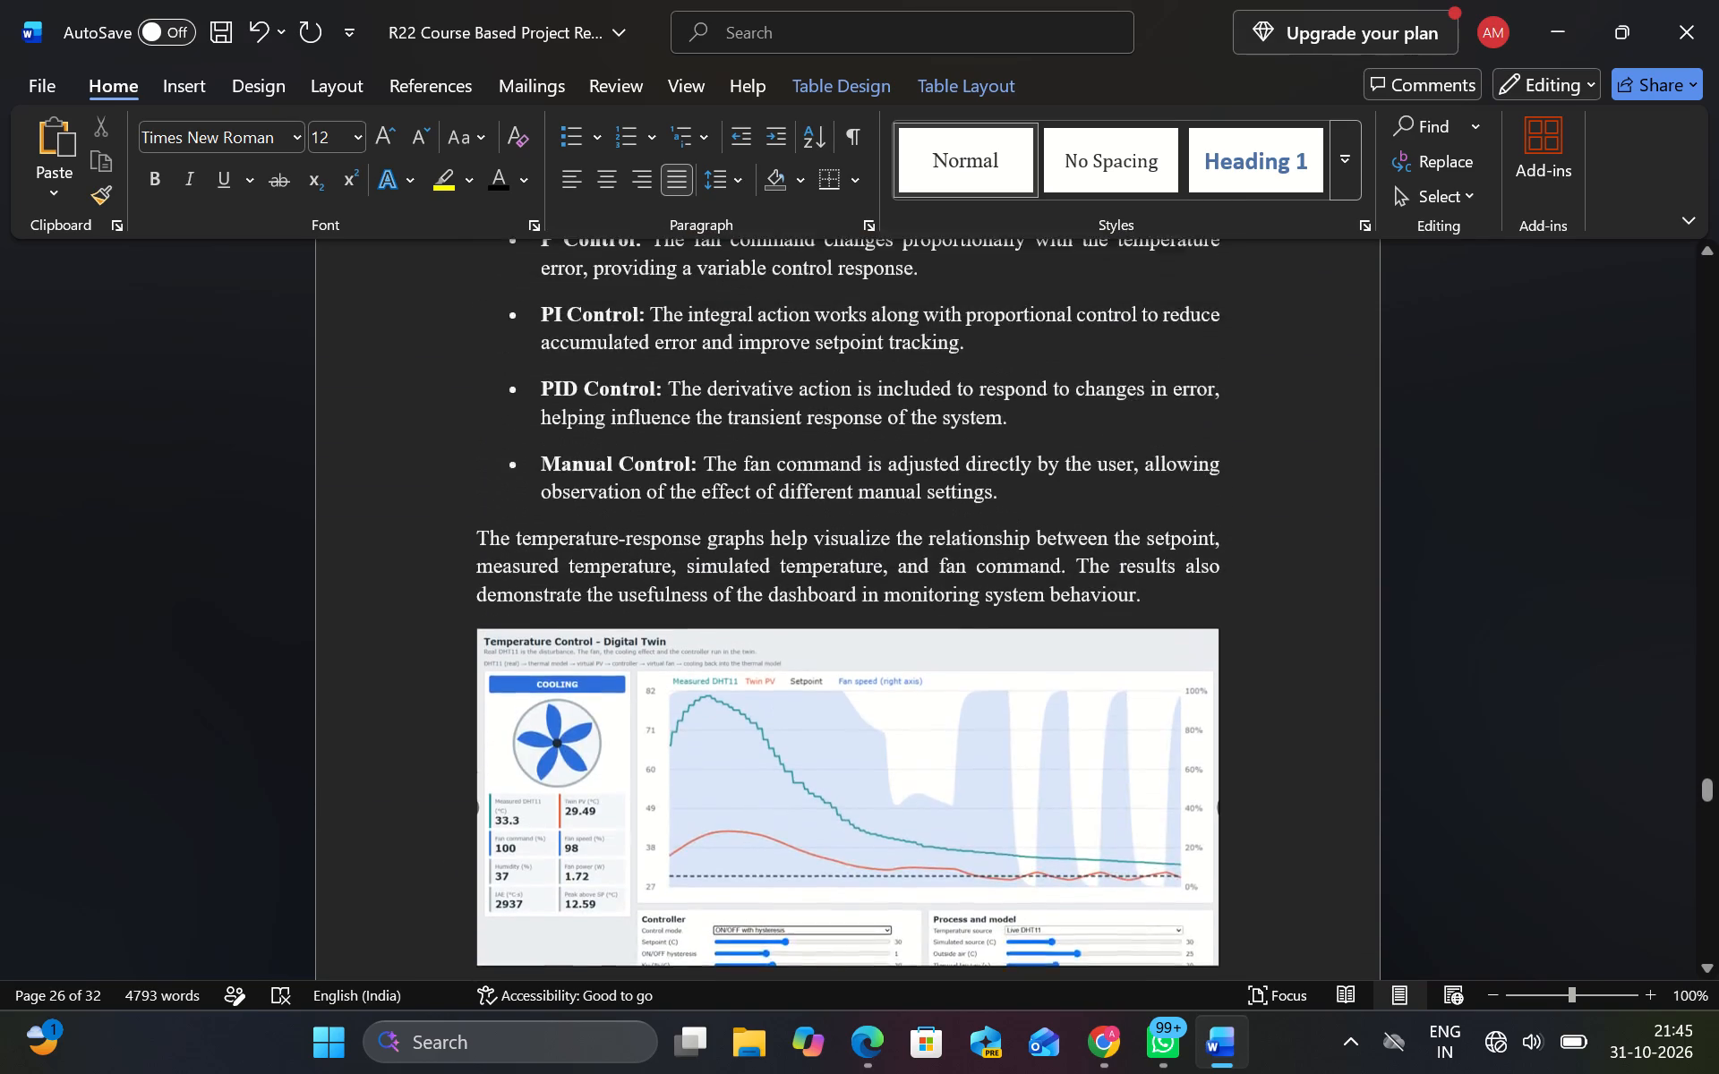
scroll(1098, 742, "up", 1)
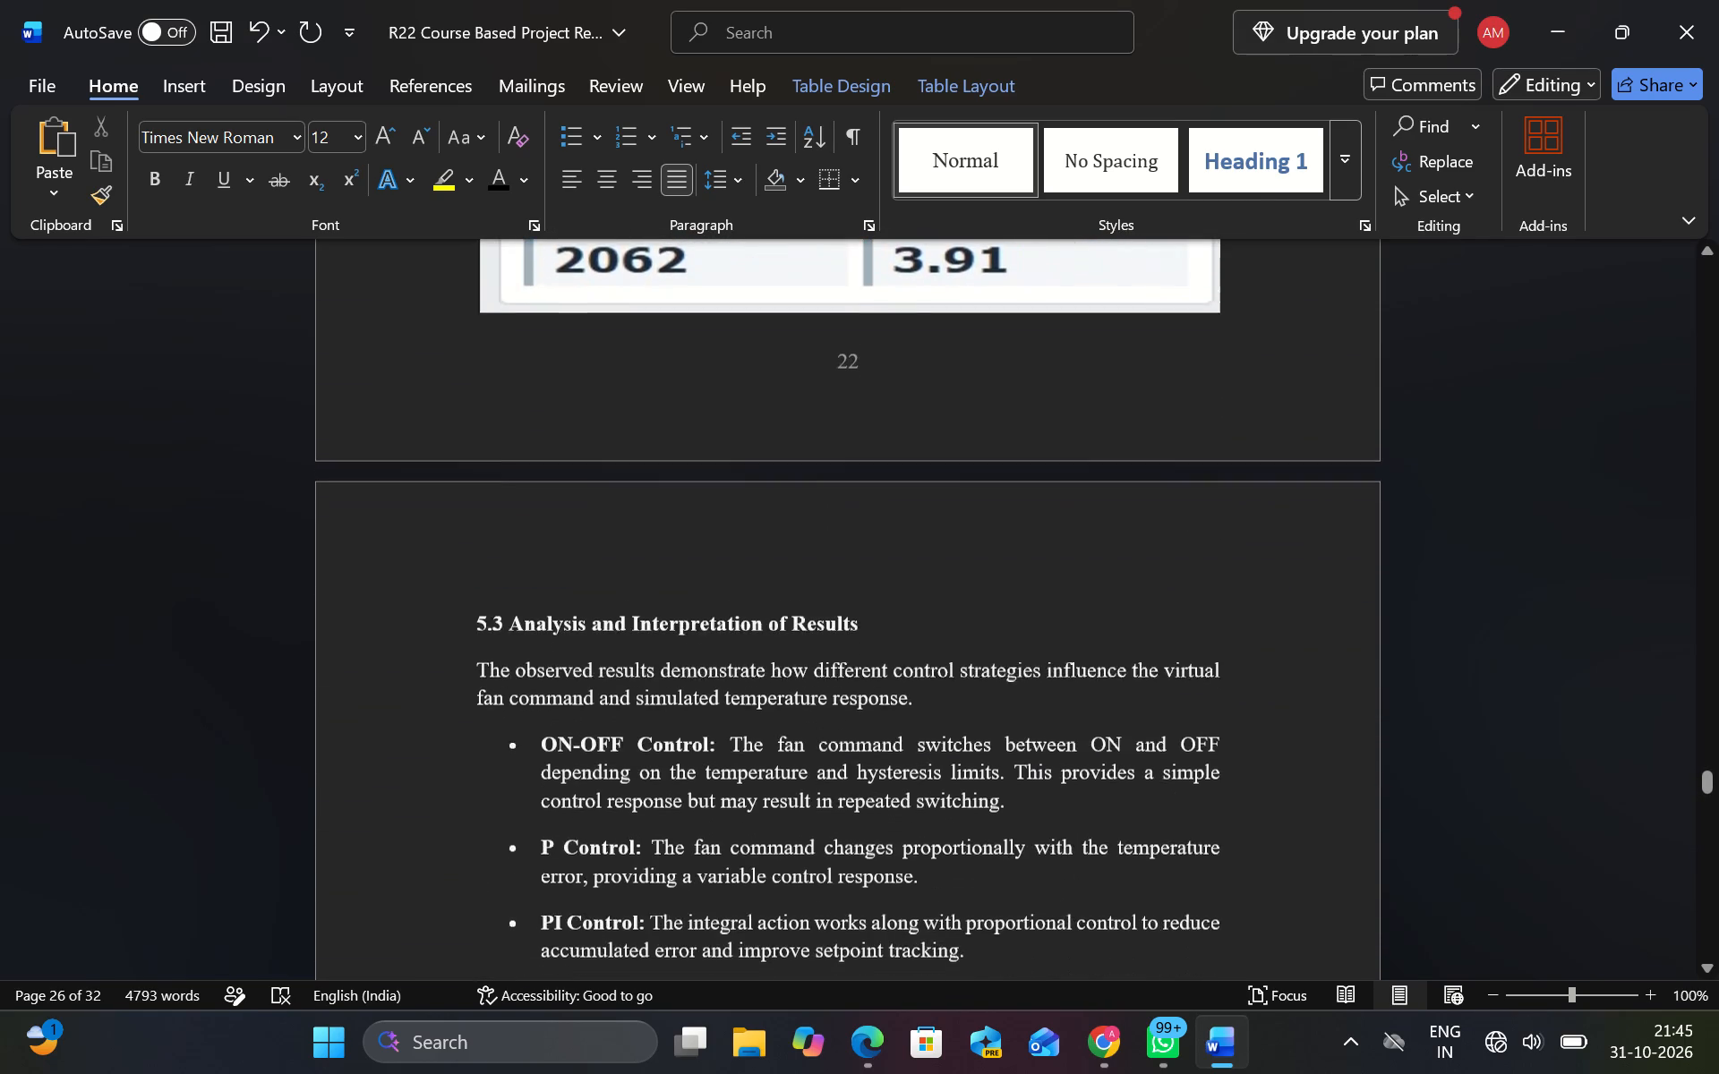
scroll(1098, 742, "up", 2)
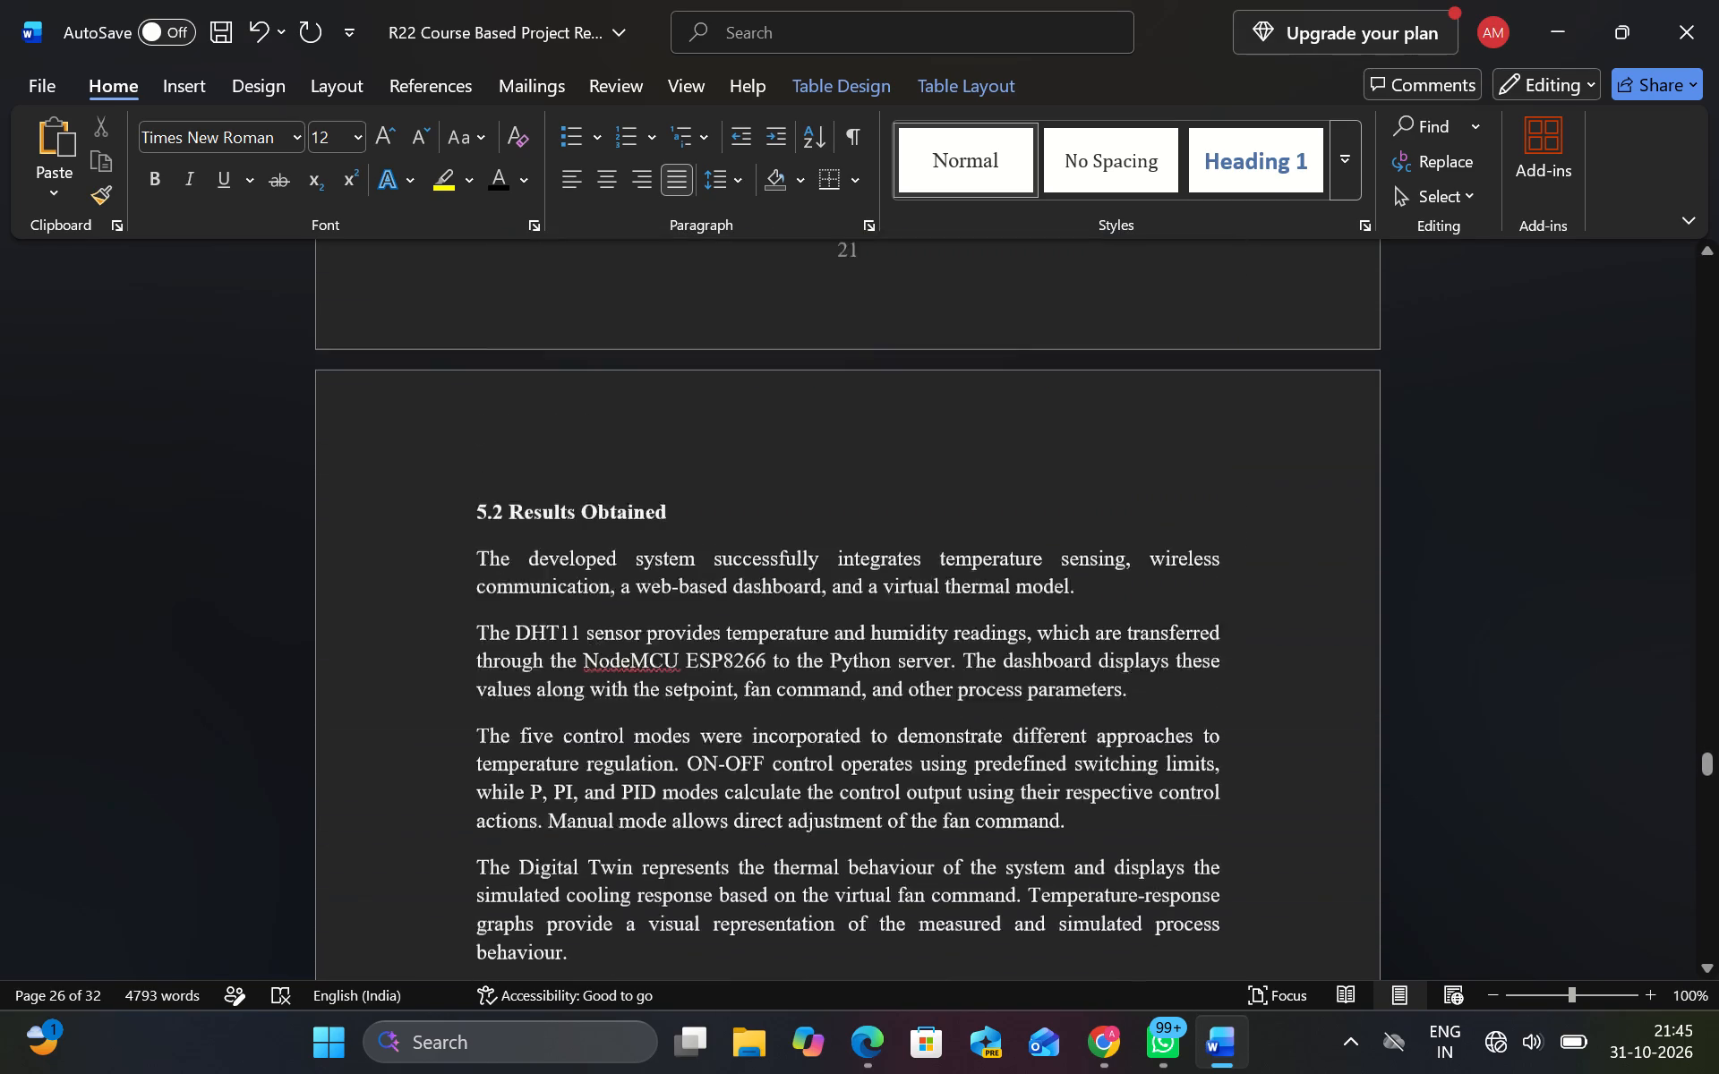
scroll(1098, 742, "up", 1)
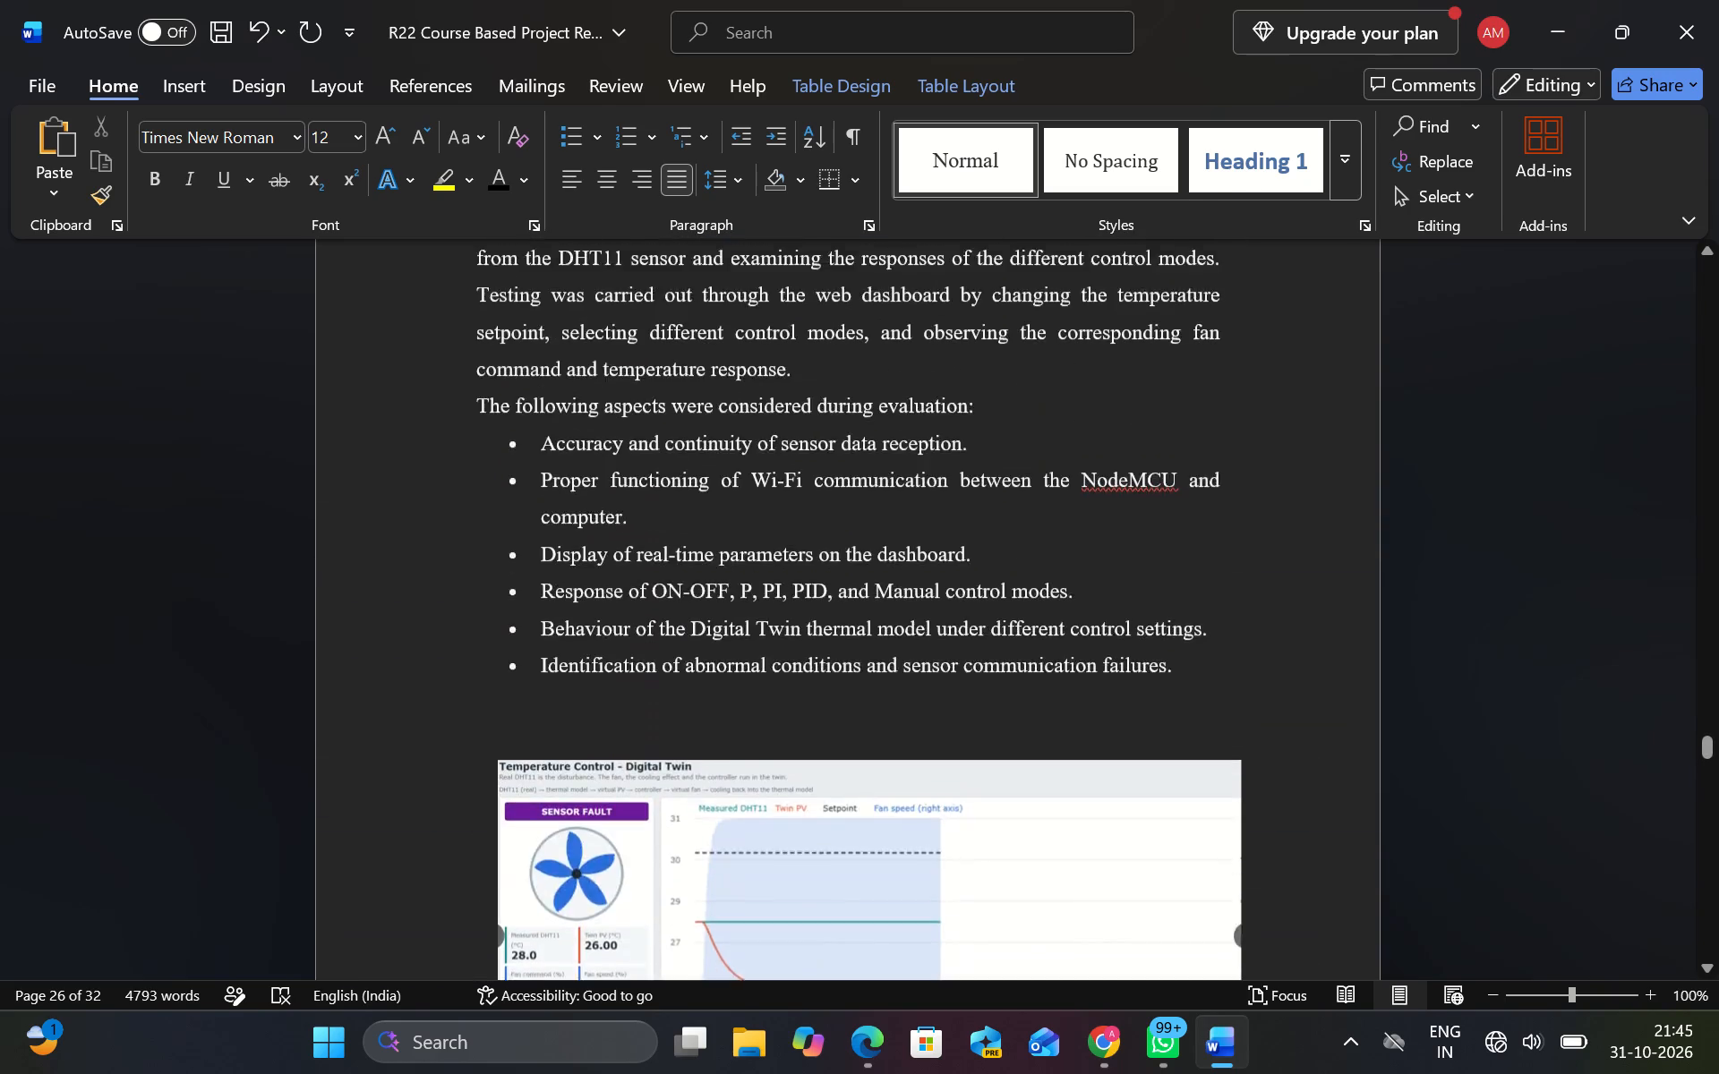
scroll(1098, 742, "up", 1)
scroll(1098, 742, "down", 1)
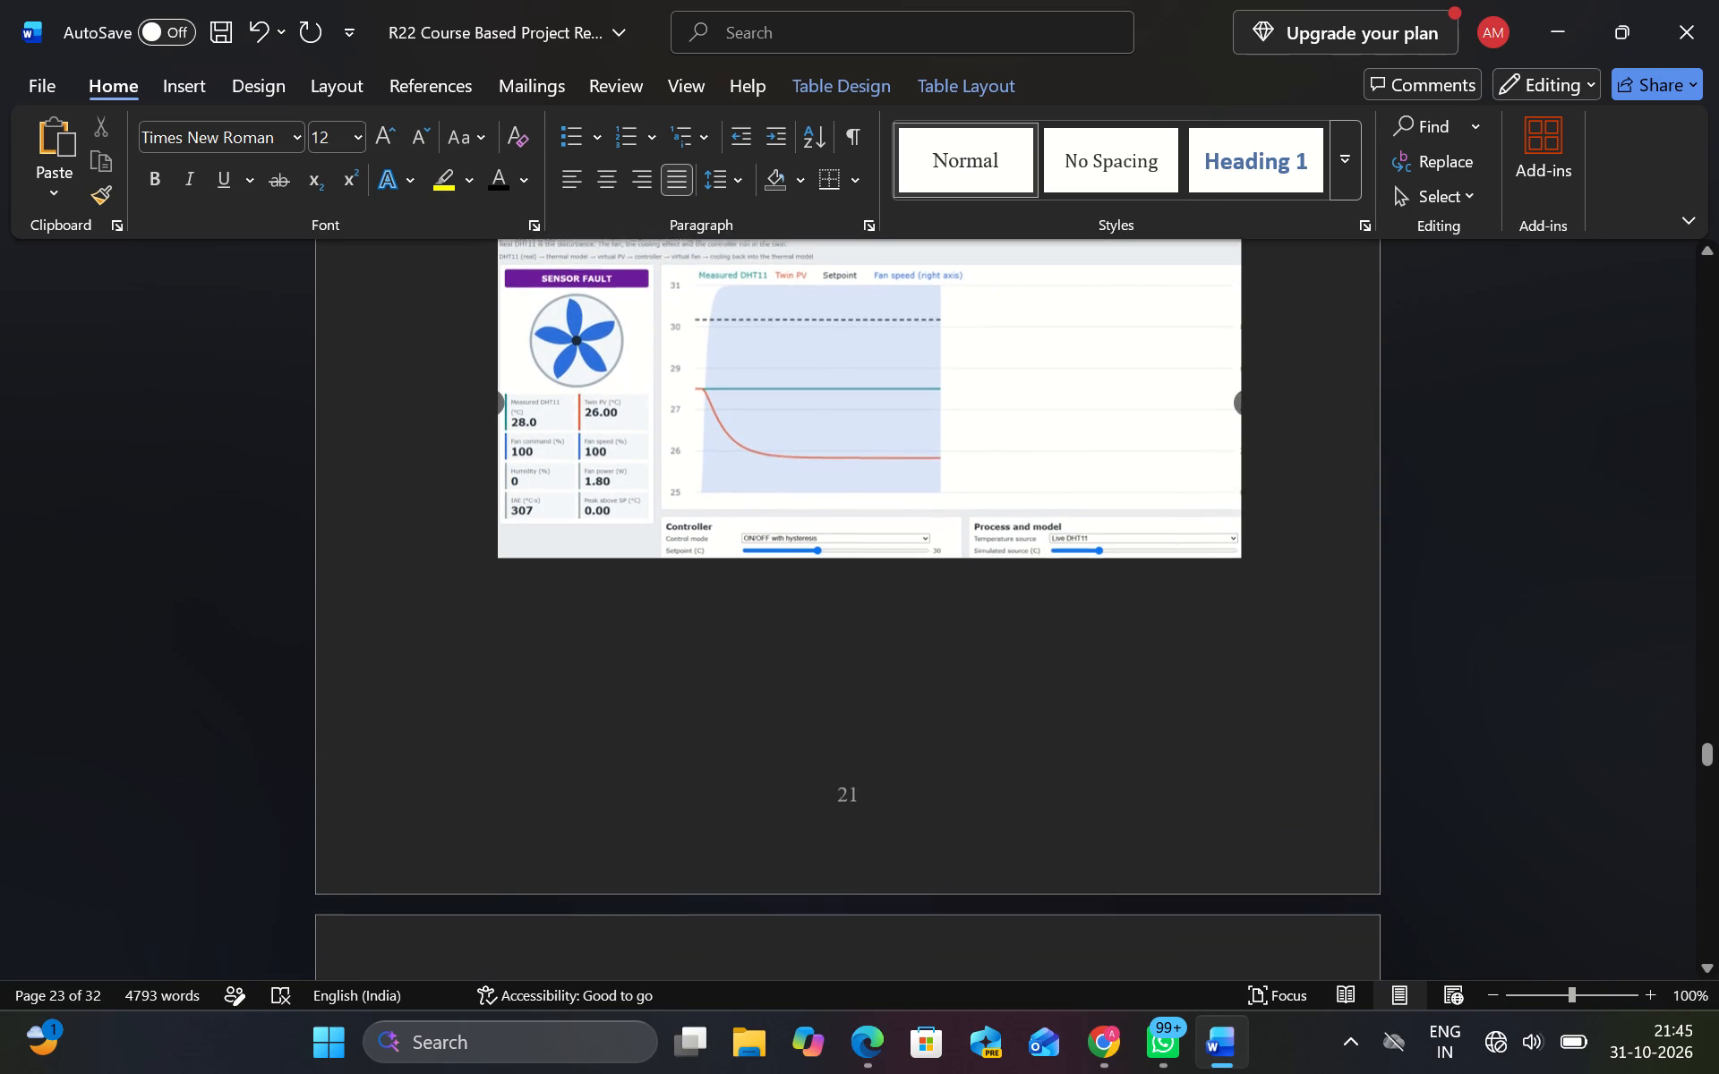
scroll(1098, 742, "down", 3)
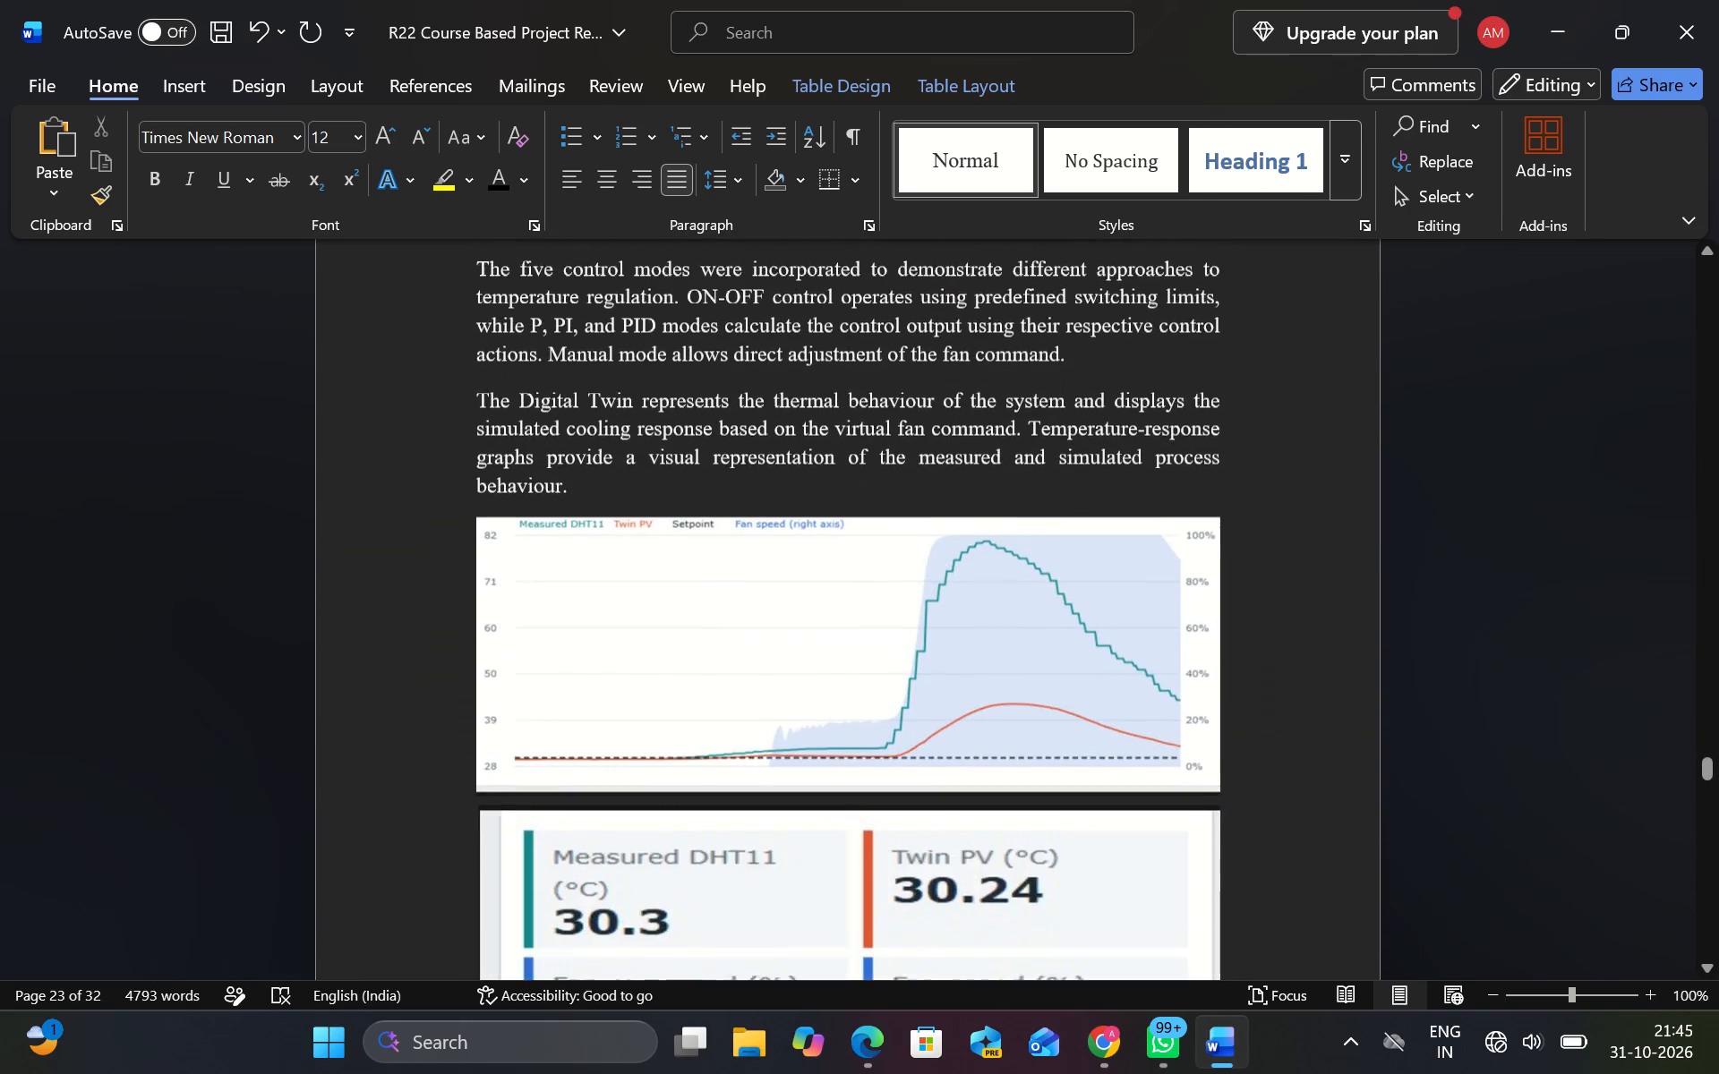
scroll(1098, 742, "down", 2)
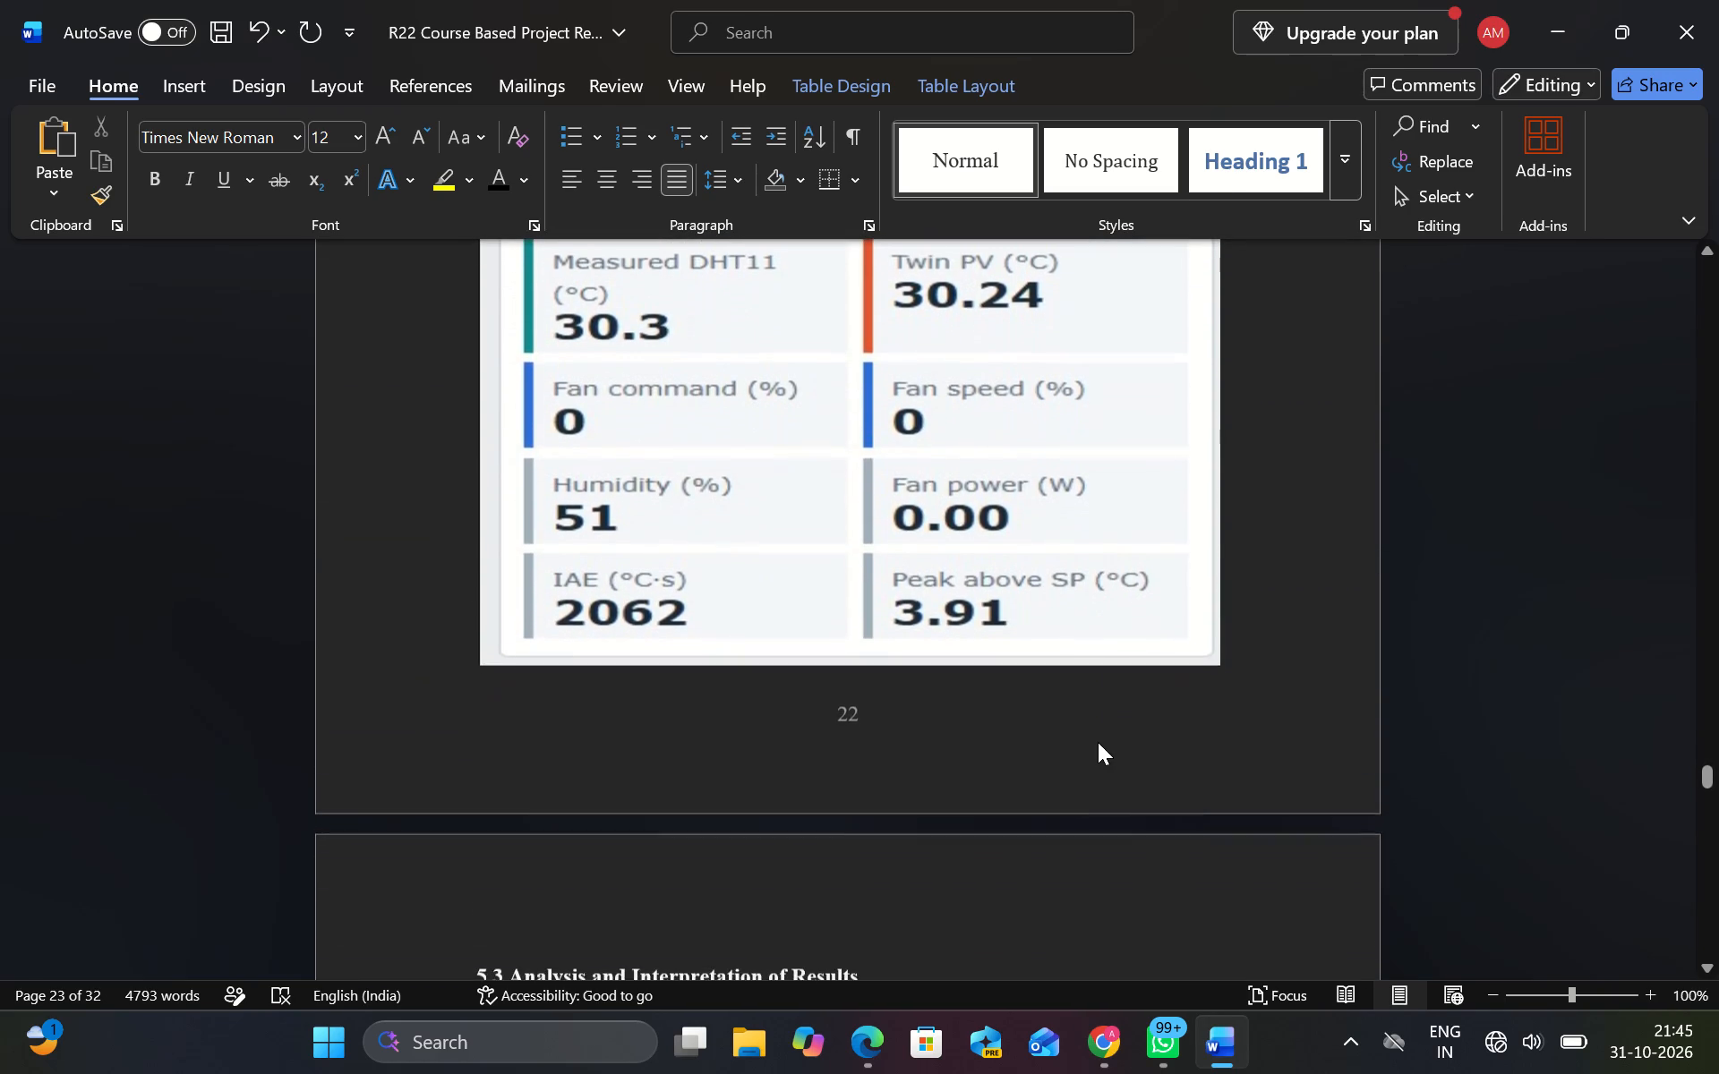
scroll(1098, 742, "down", 2)
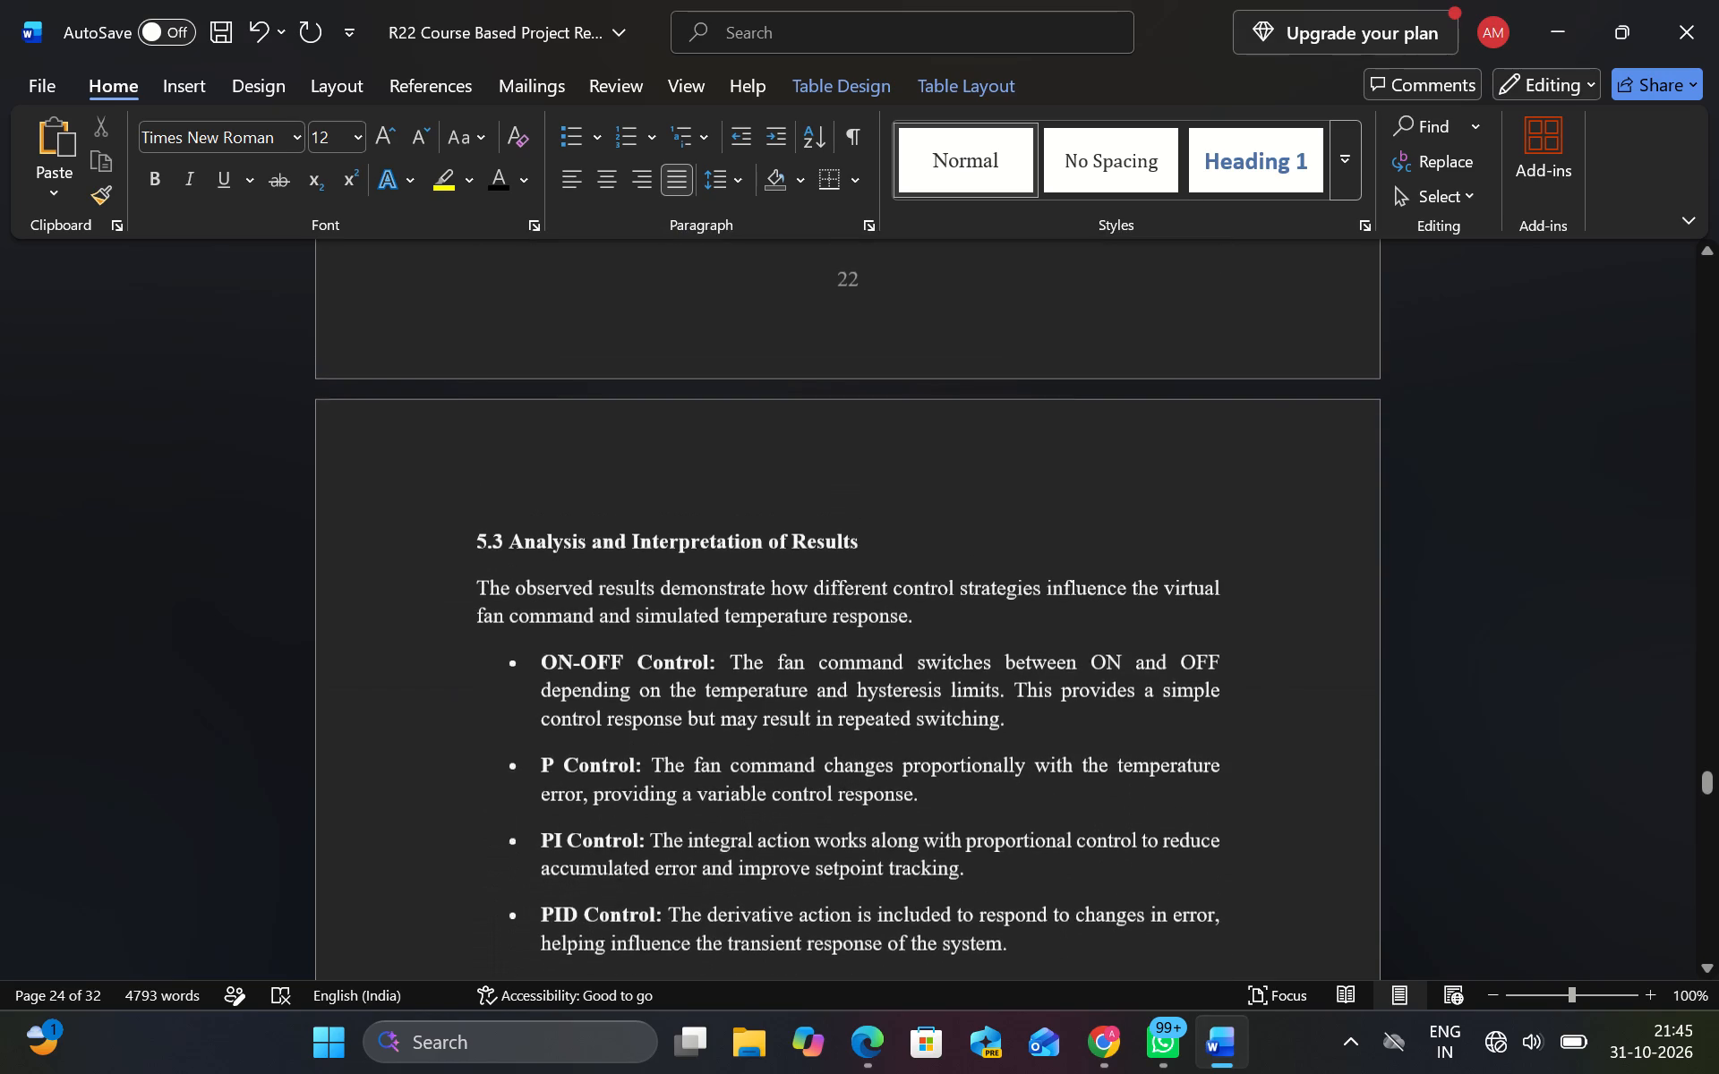
scroll(1098, 742, "up", 2)
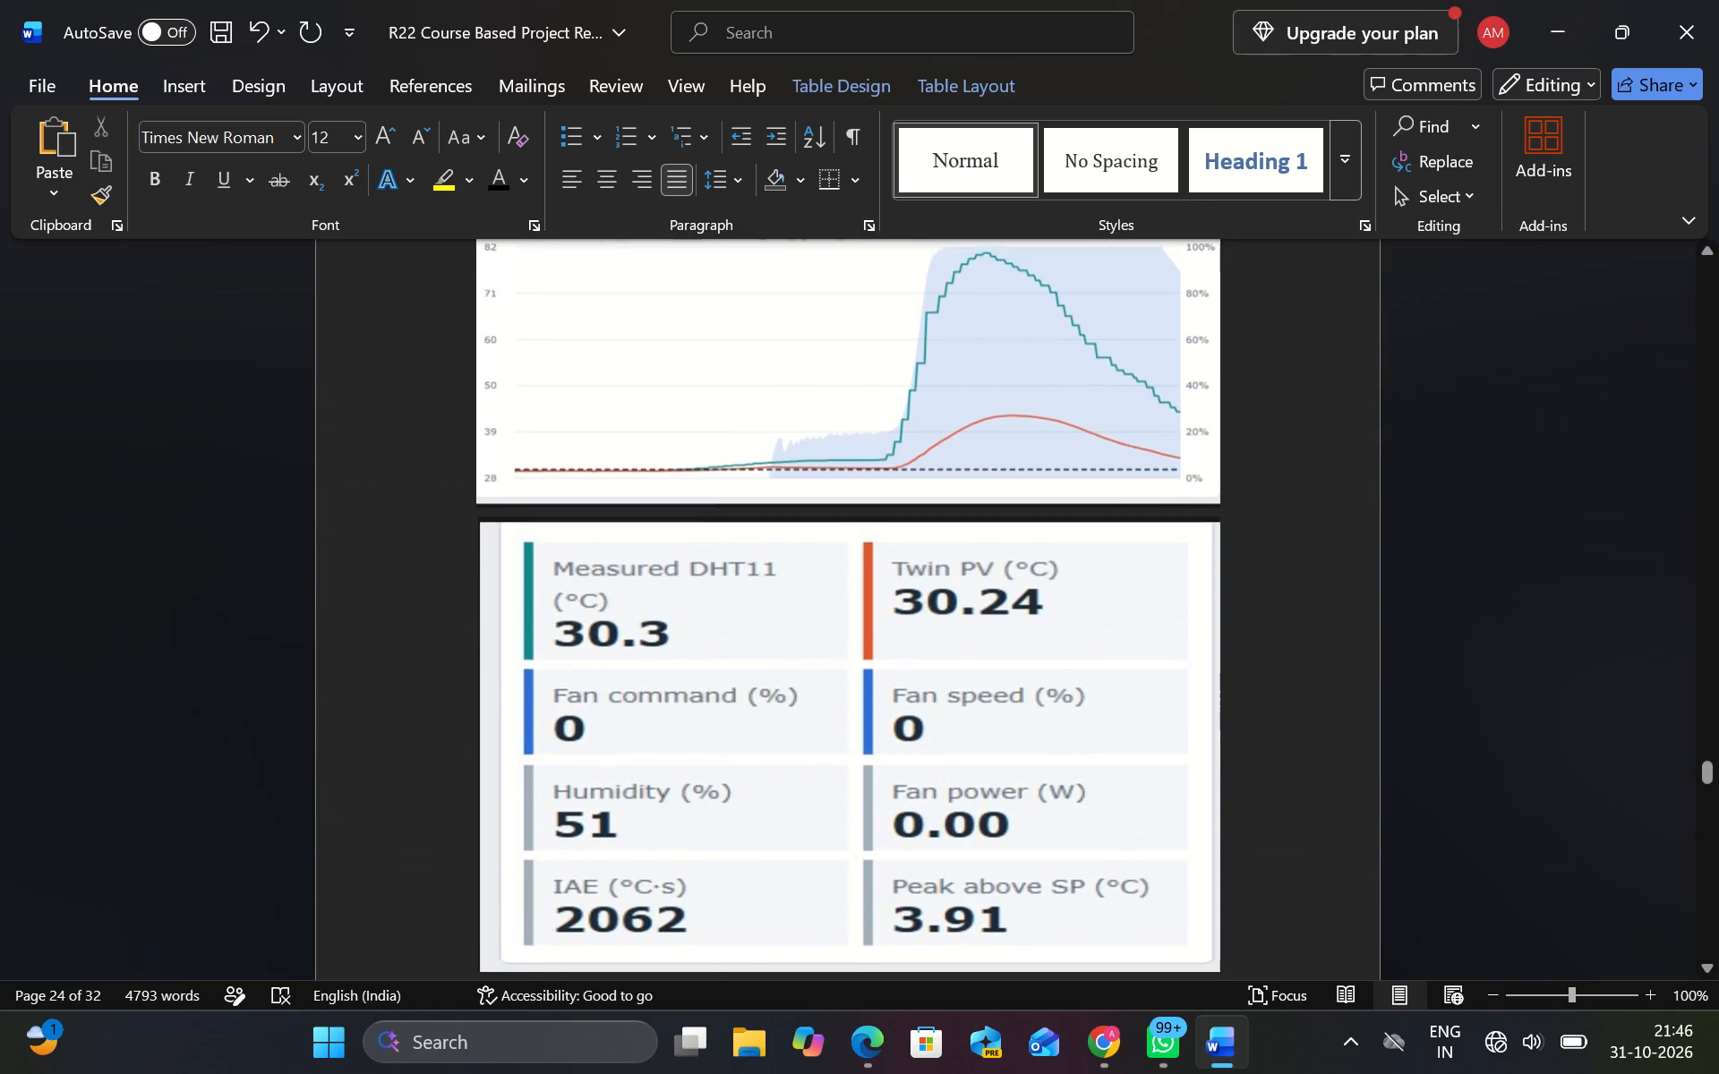
Move the dashboard readings picture in section 5.2 slightly up, closer to the temperature-response graph above it.
left_click(1098, 742)
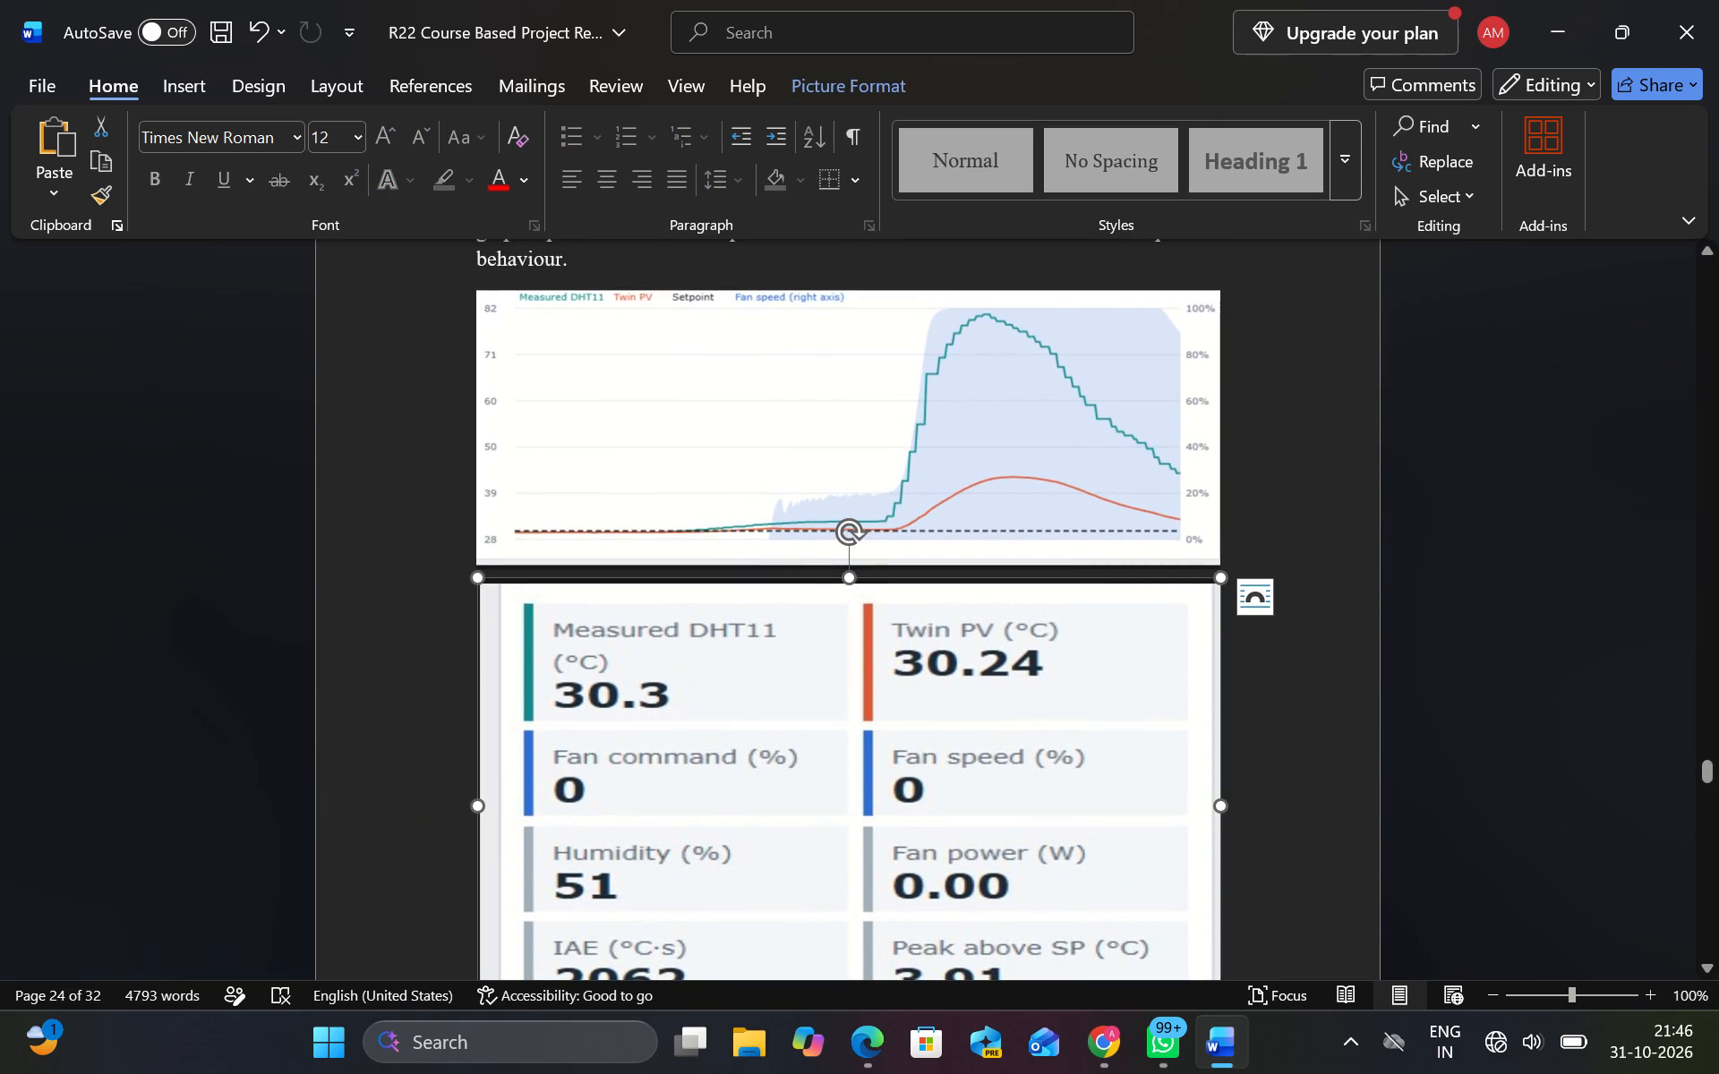
scroll(1263, 718, "down", 1)
left_click(1262, 786)
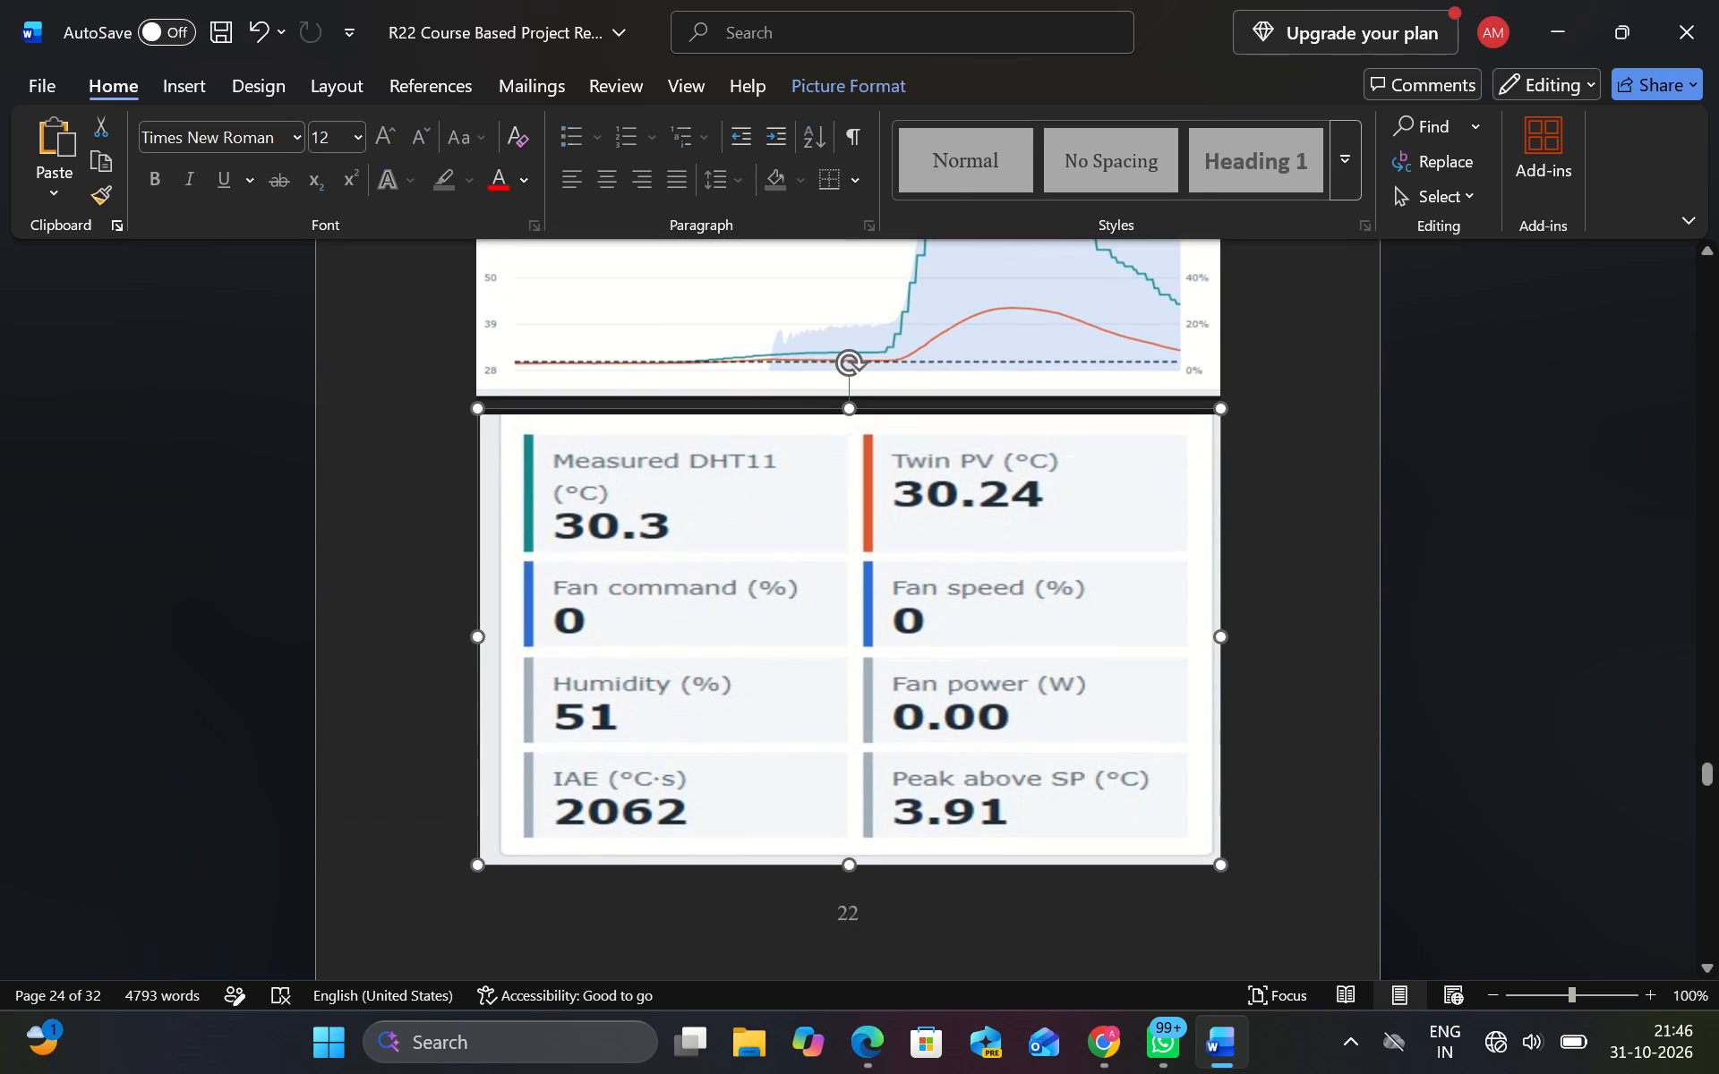
scroll(1126, 832, "down", 2)
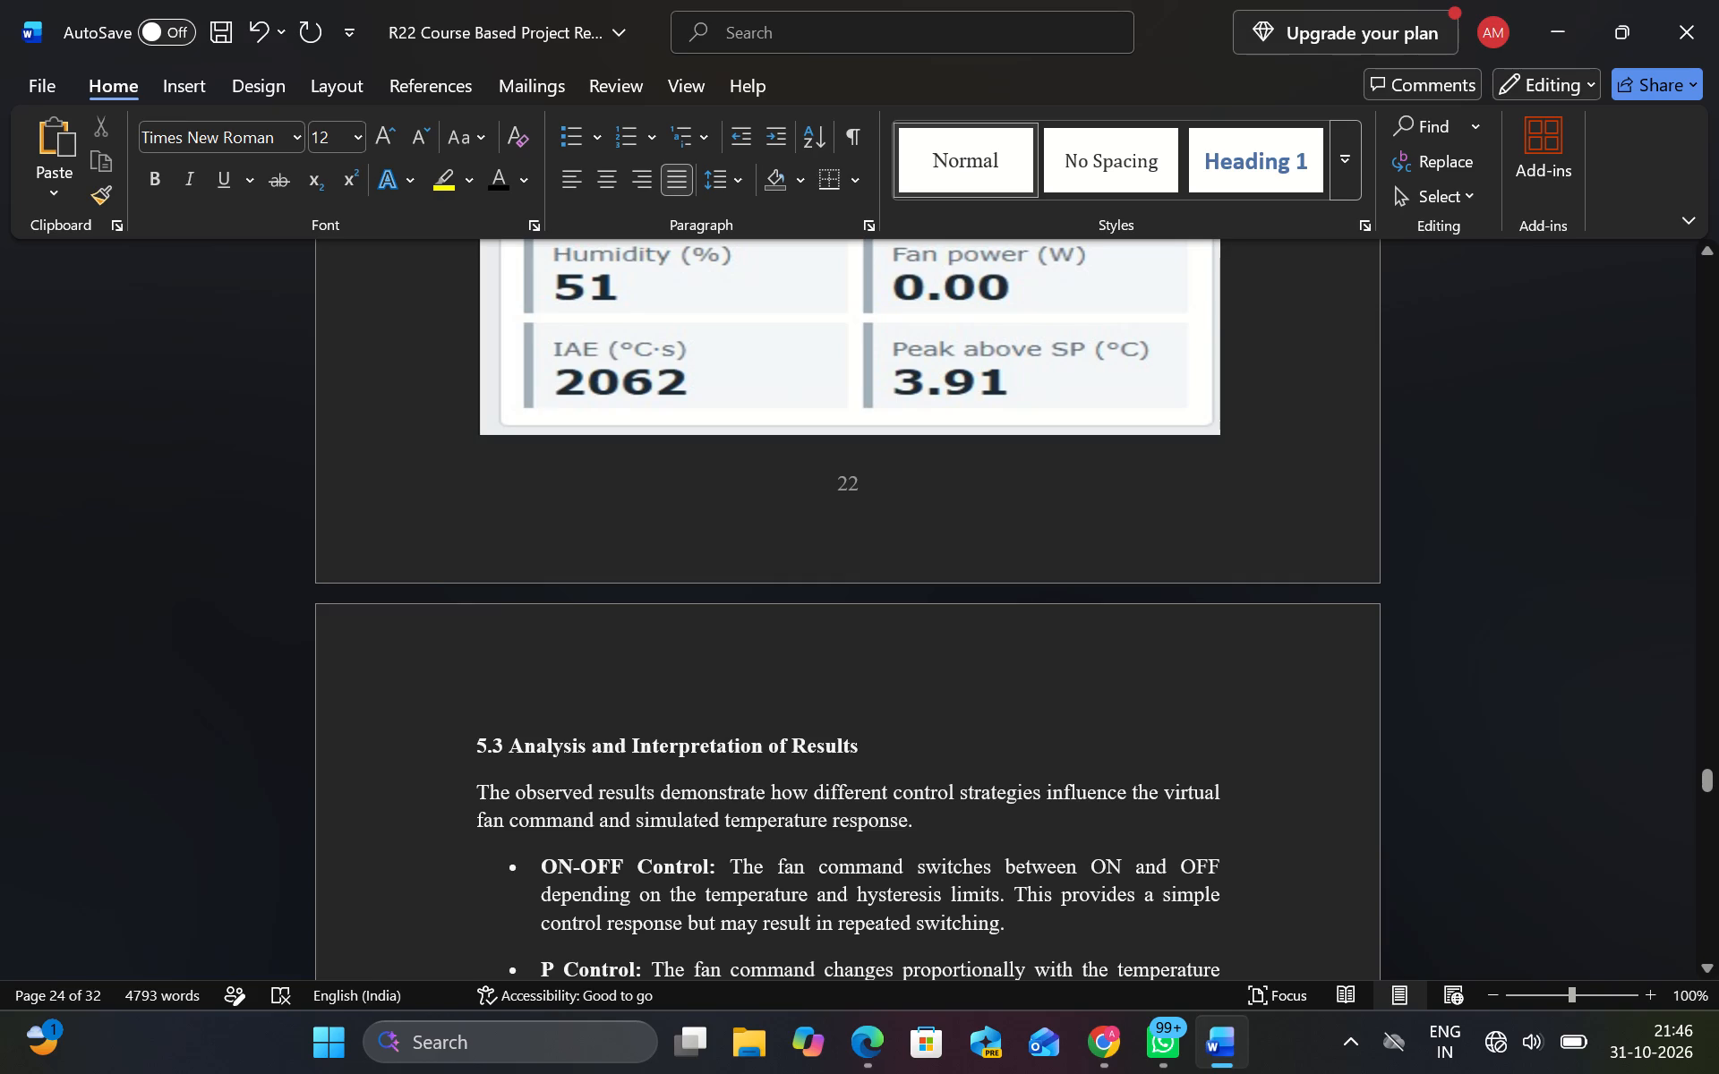
left_click(887, 456)
scroll(887, 456, "up", 1)
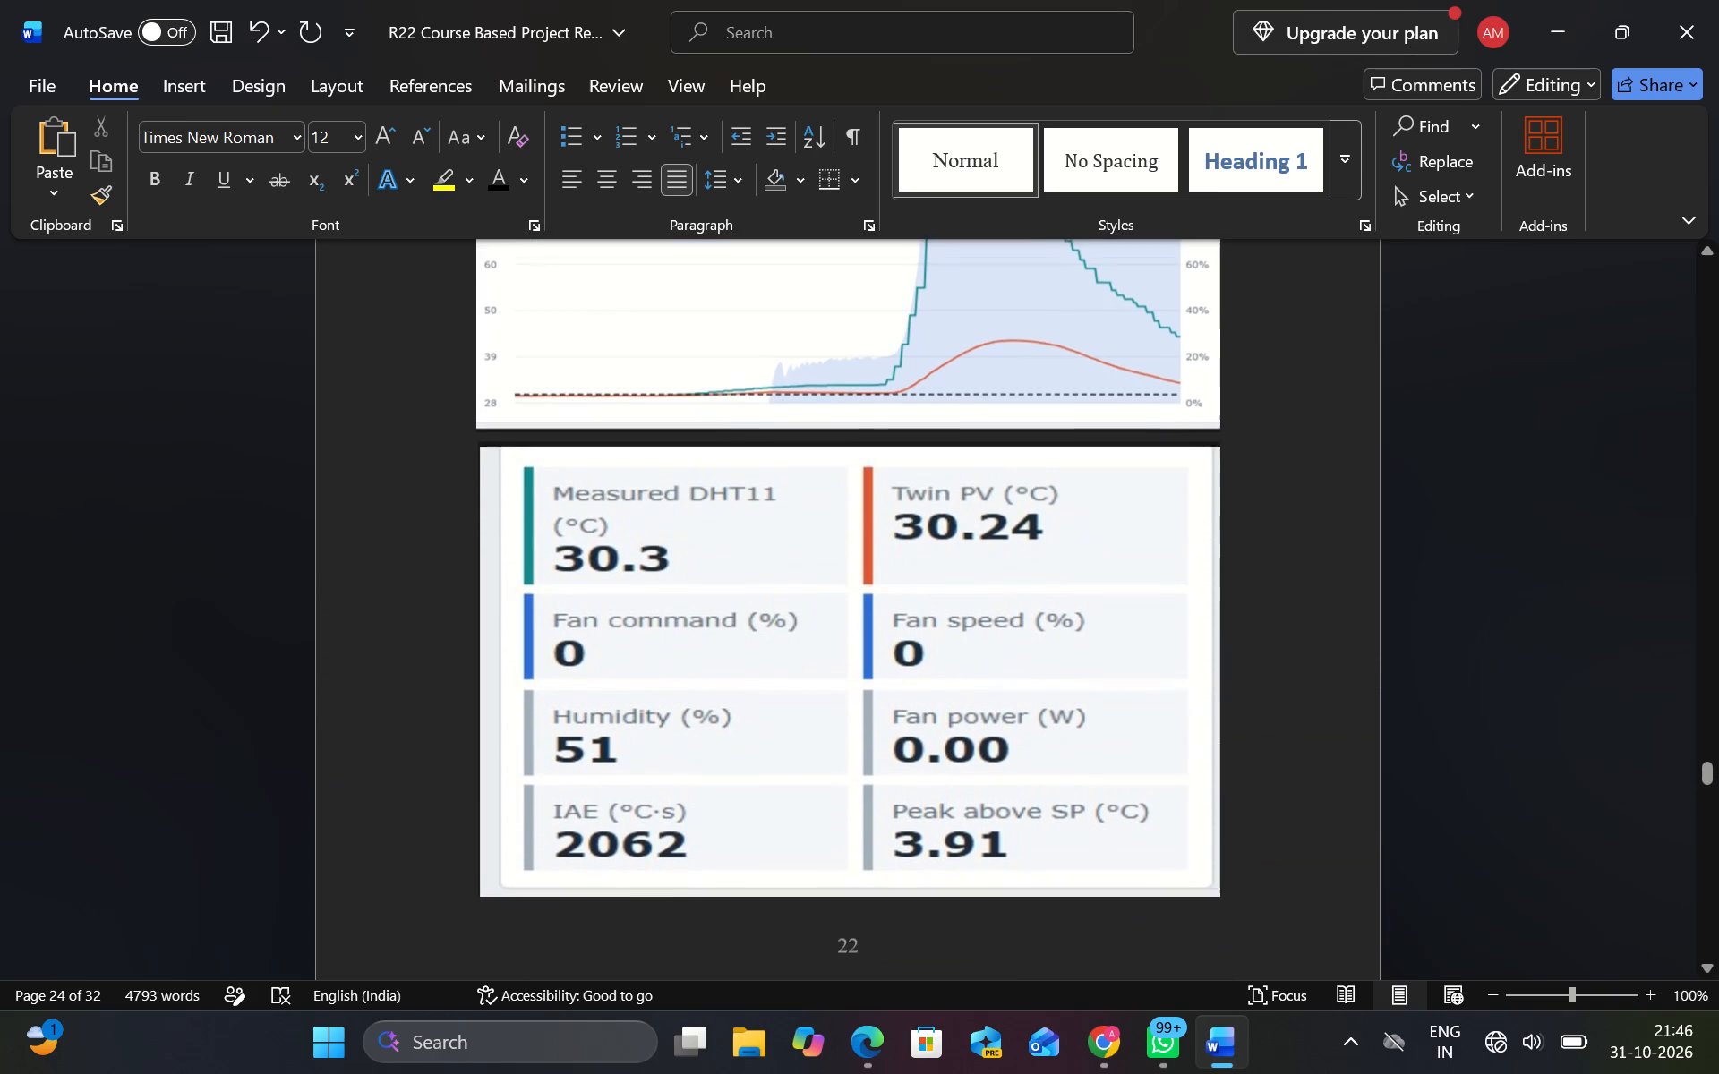
left_click_drag(828, 534, 828, 513)
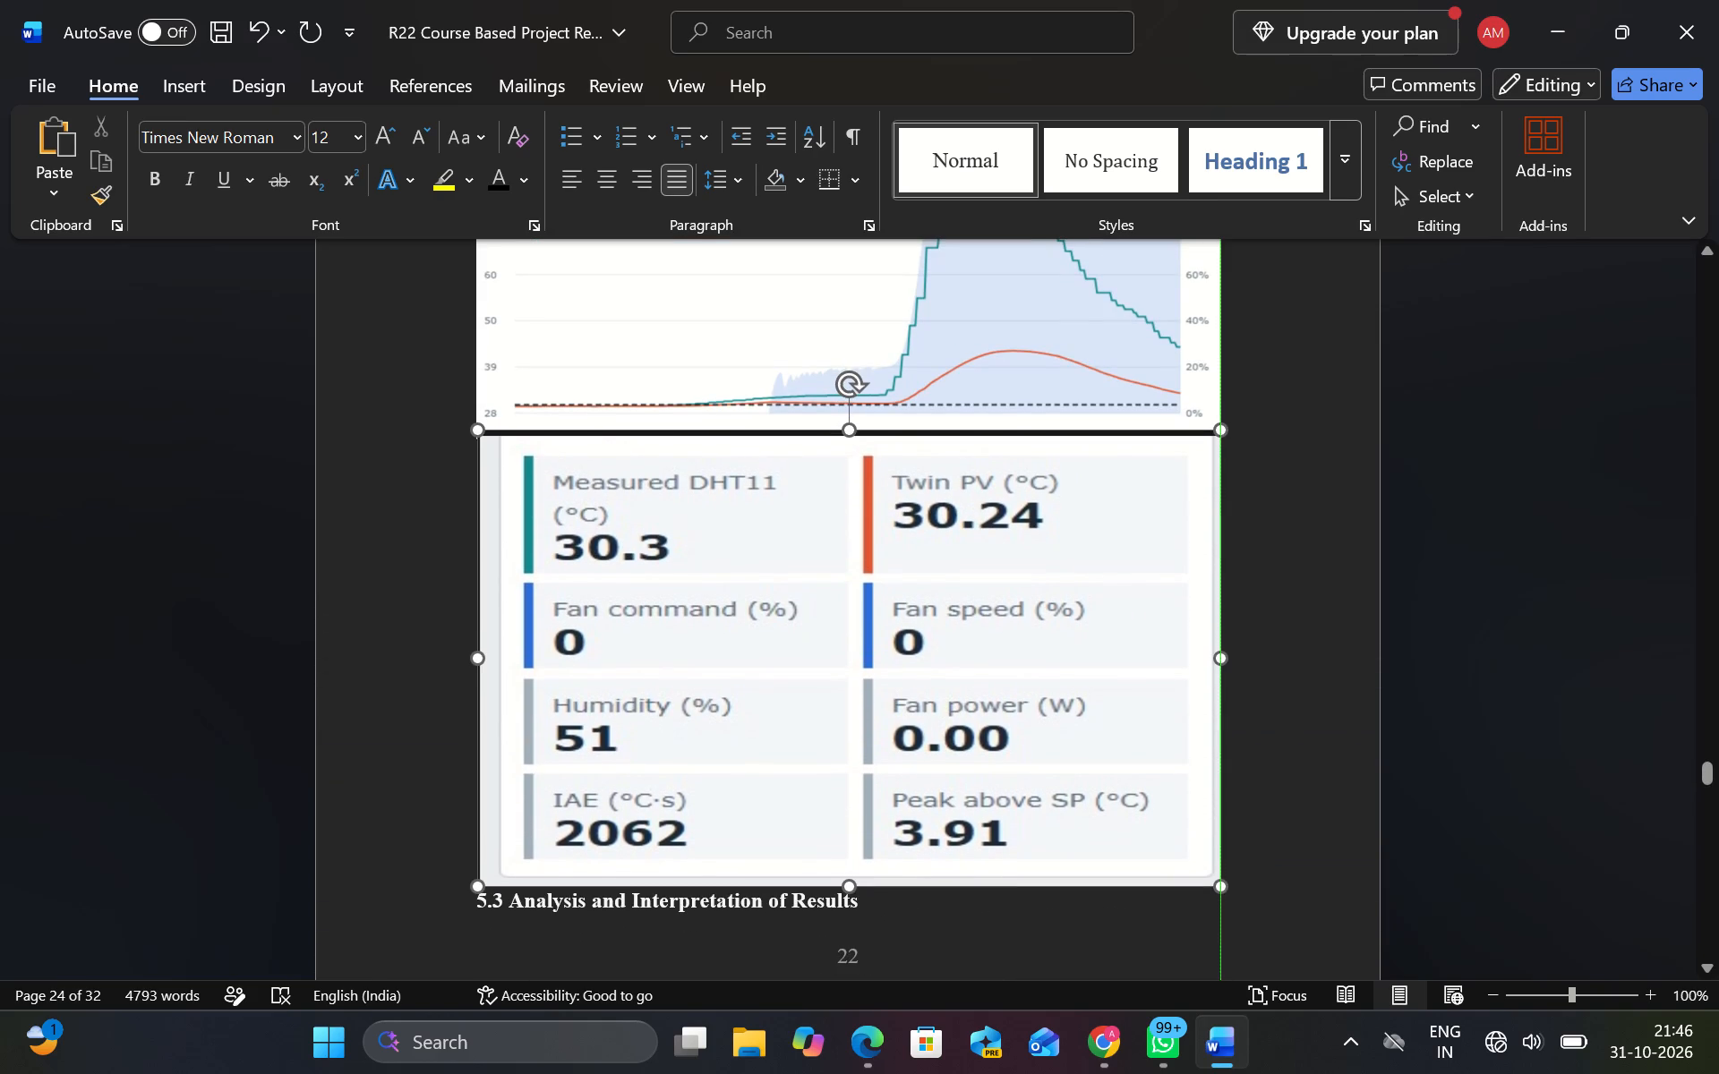
left_click_drag(828, 513, 822, 526)
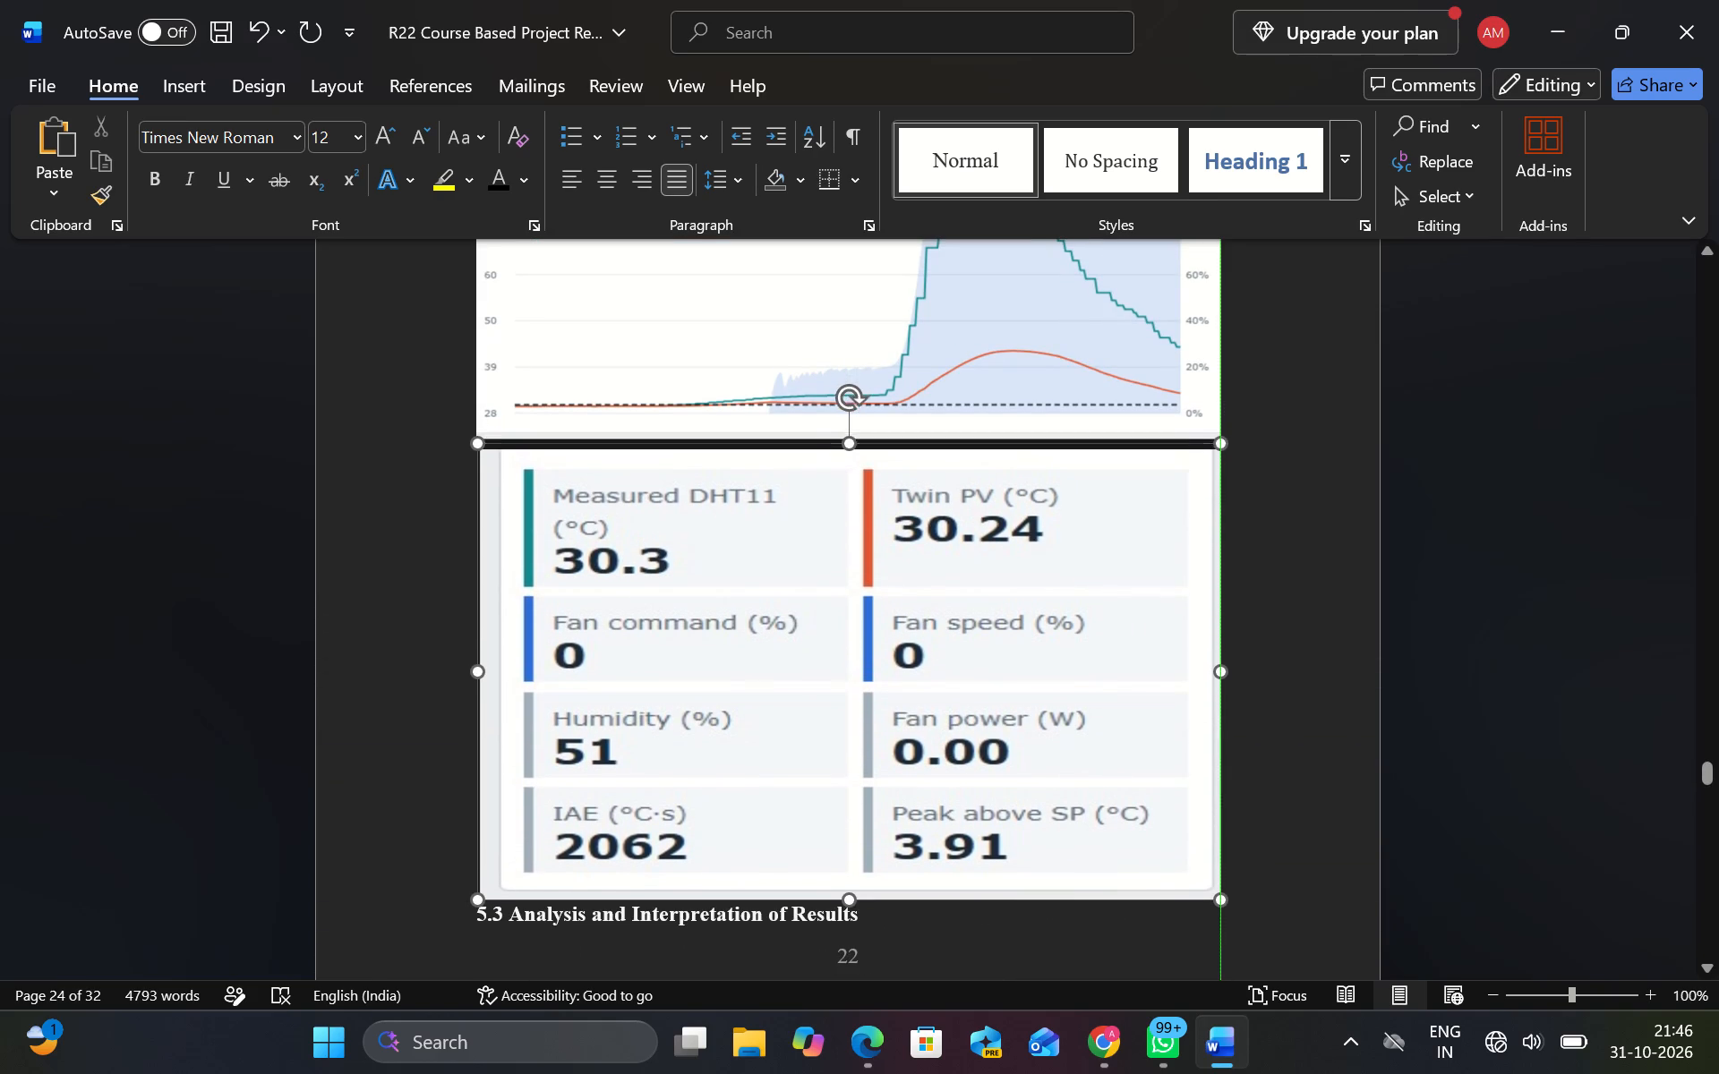
left_click_drag(822, 526, 817, 522)
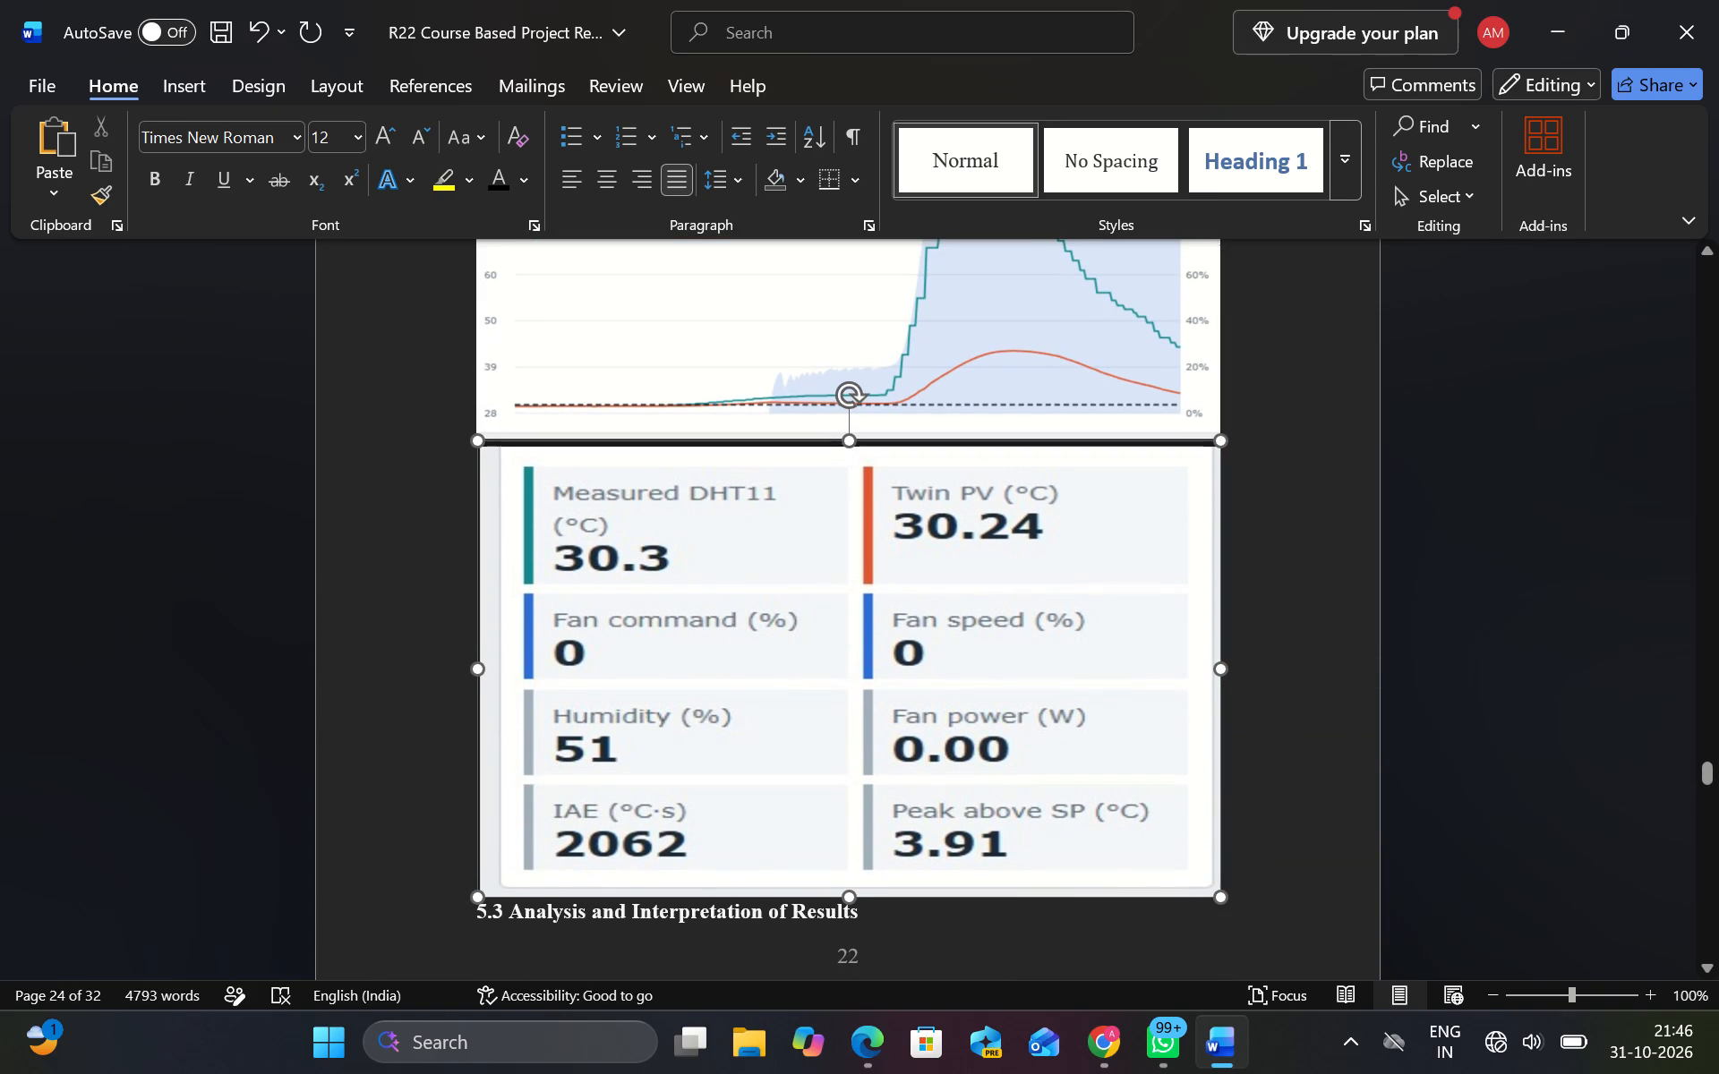
scroll(804, 830, "down", 1)
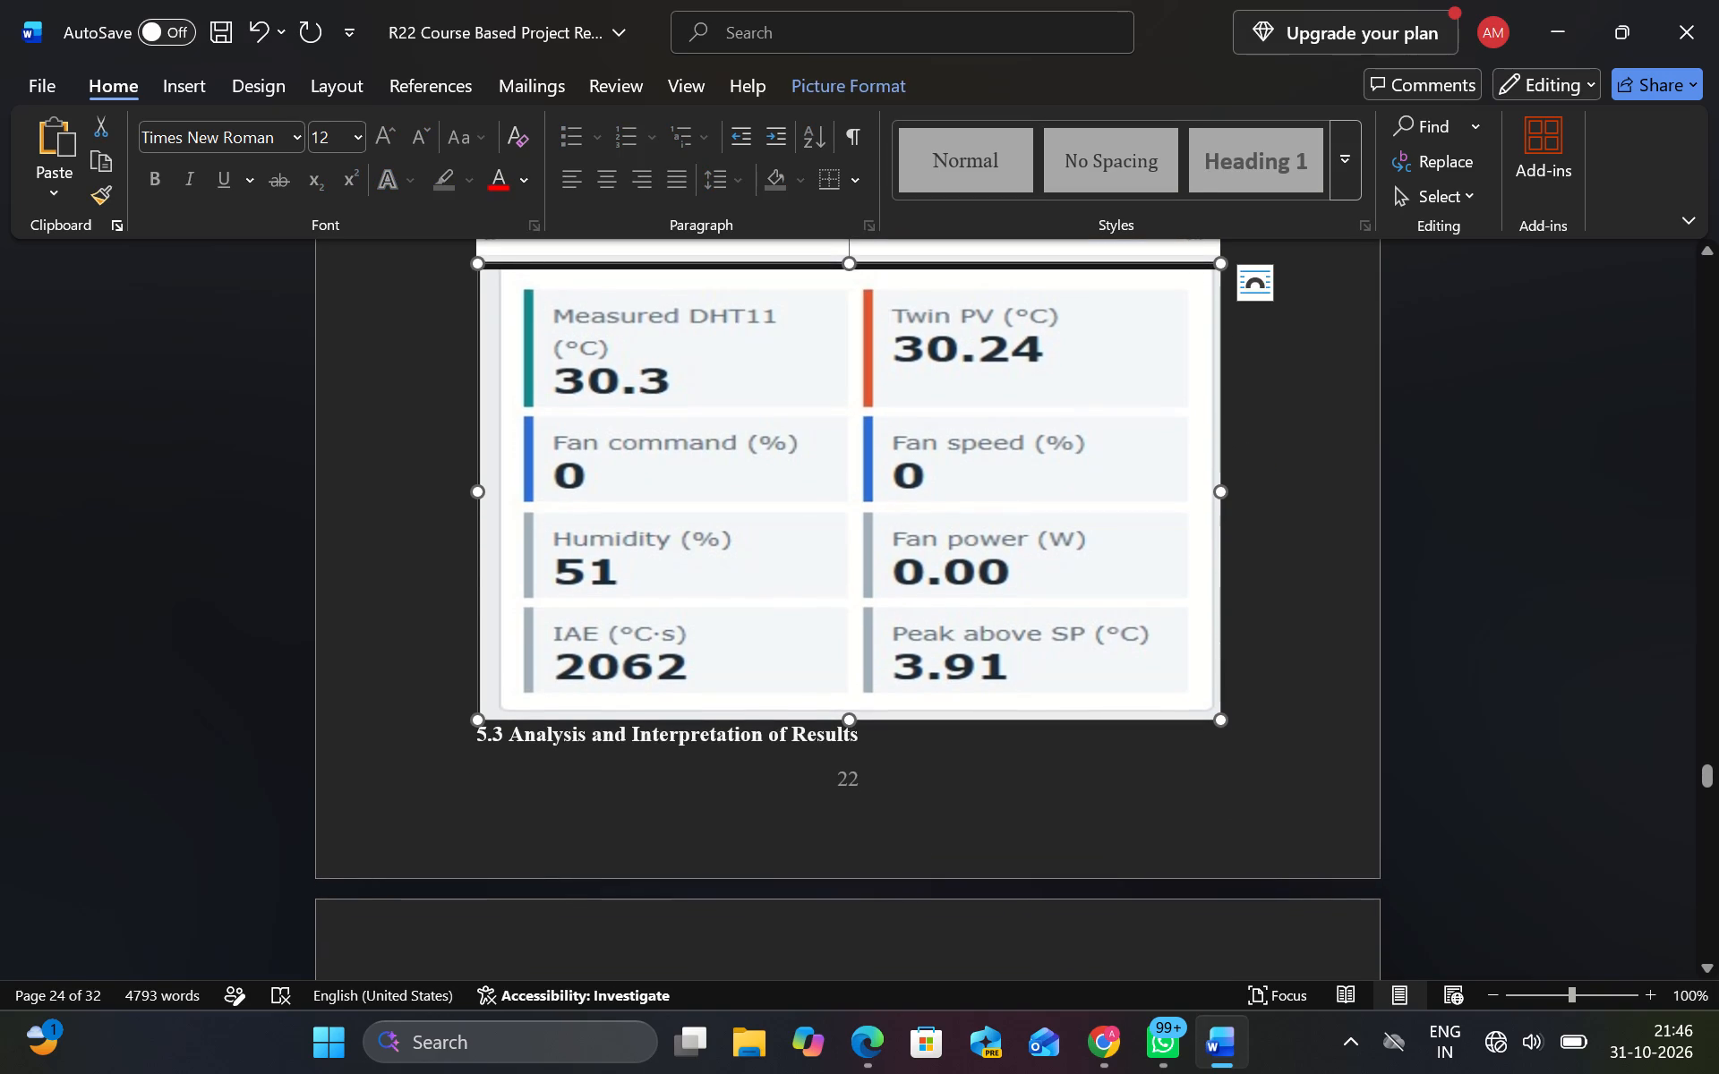
Insert an empty line before the 5.3 Analysis and Interpretation of Results heading, moving the heading onto the next page.
left_click(472, 742)
key("Return")
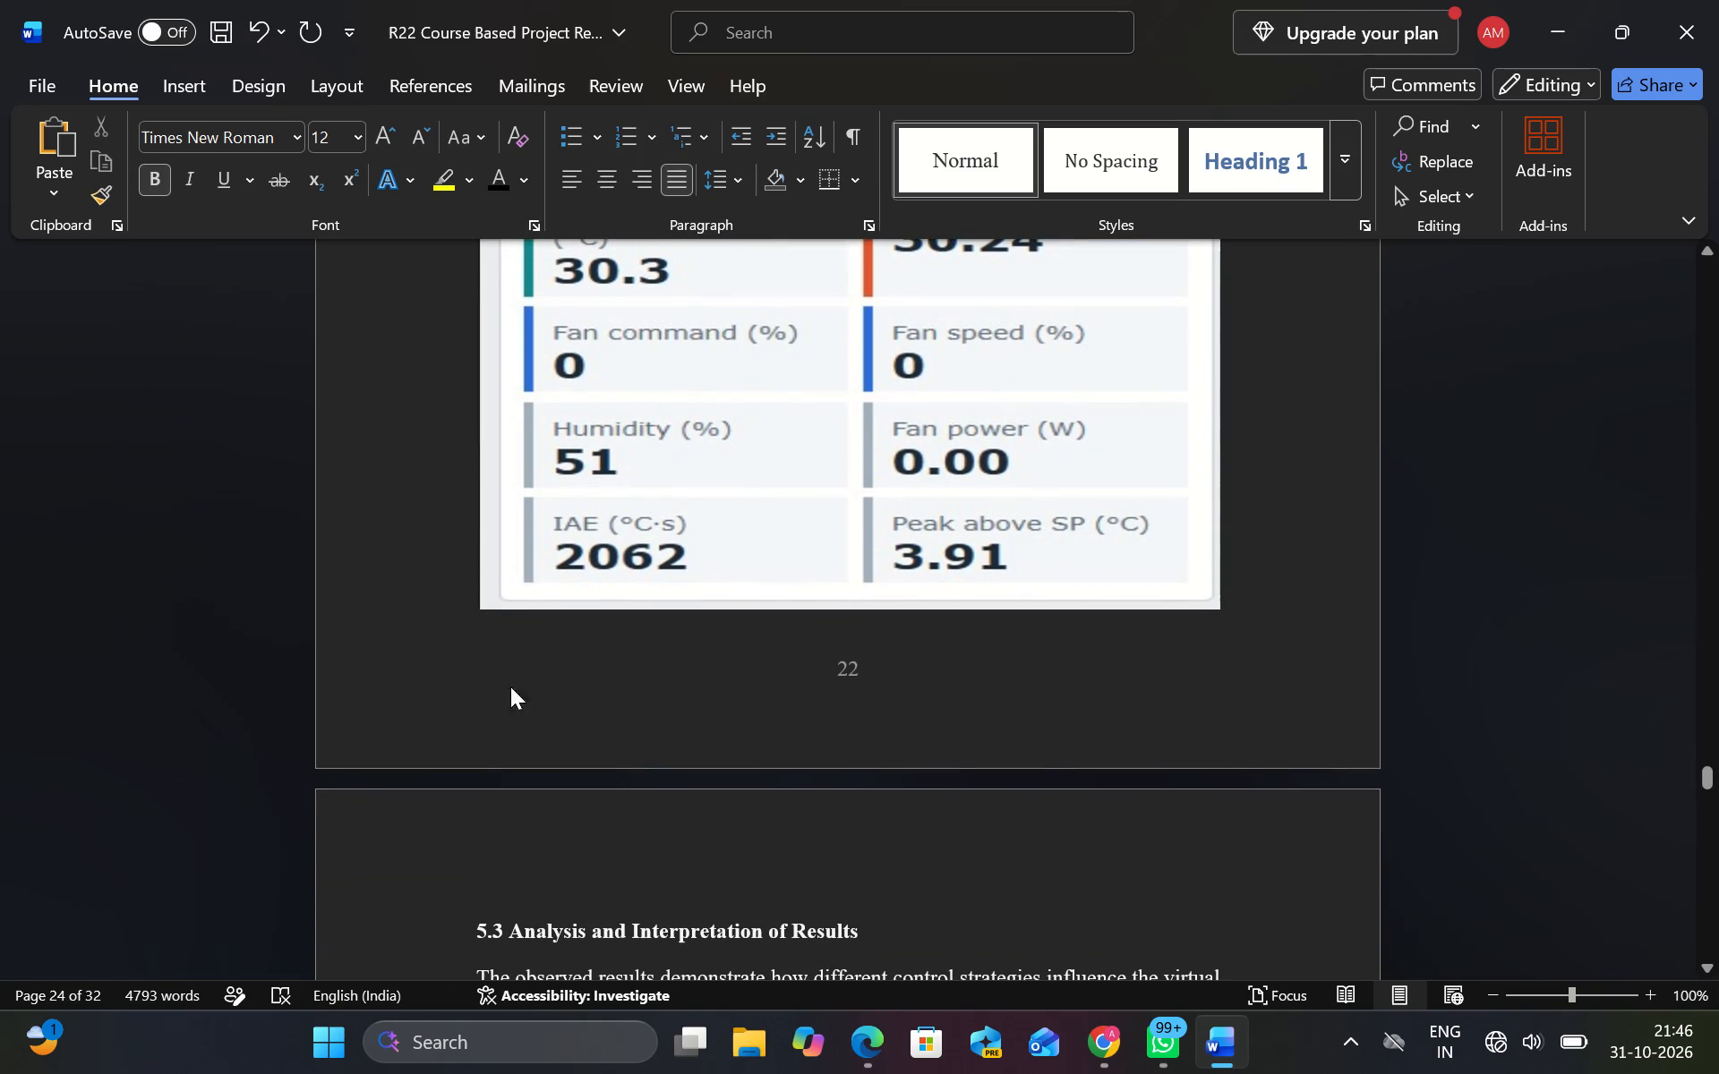
Add the centred caption "RESULT" on the empty line below the dashboard readings picture in section 5.2.
left_click(604, 636)
scroll(604, 636, "up", 1)
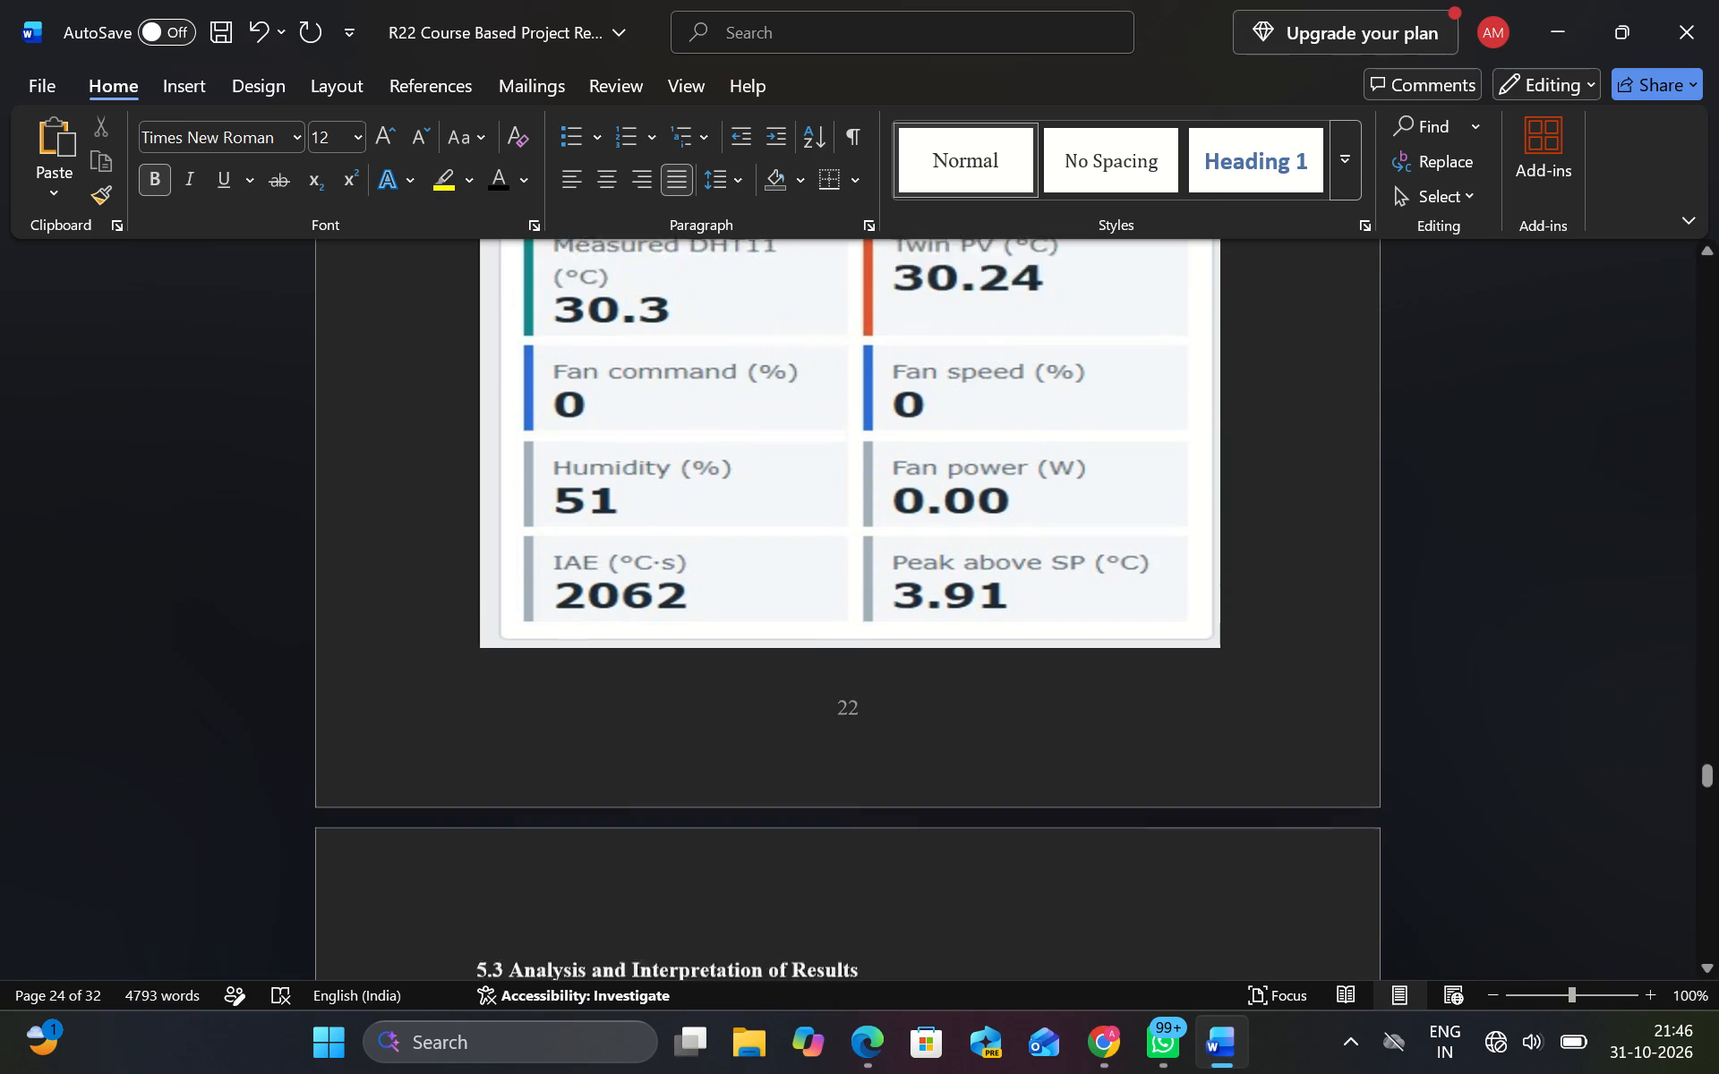
scroll(604, 636, "up", 3)
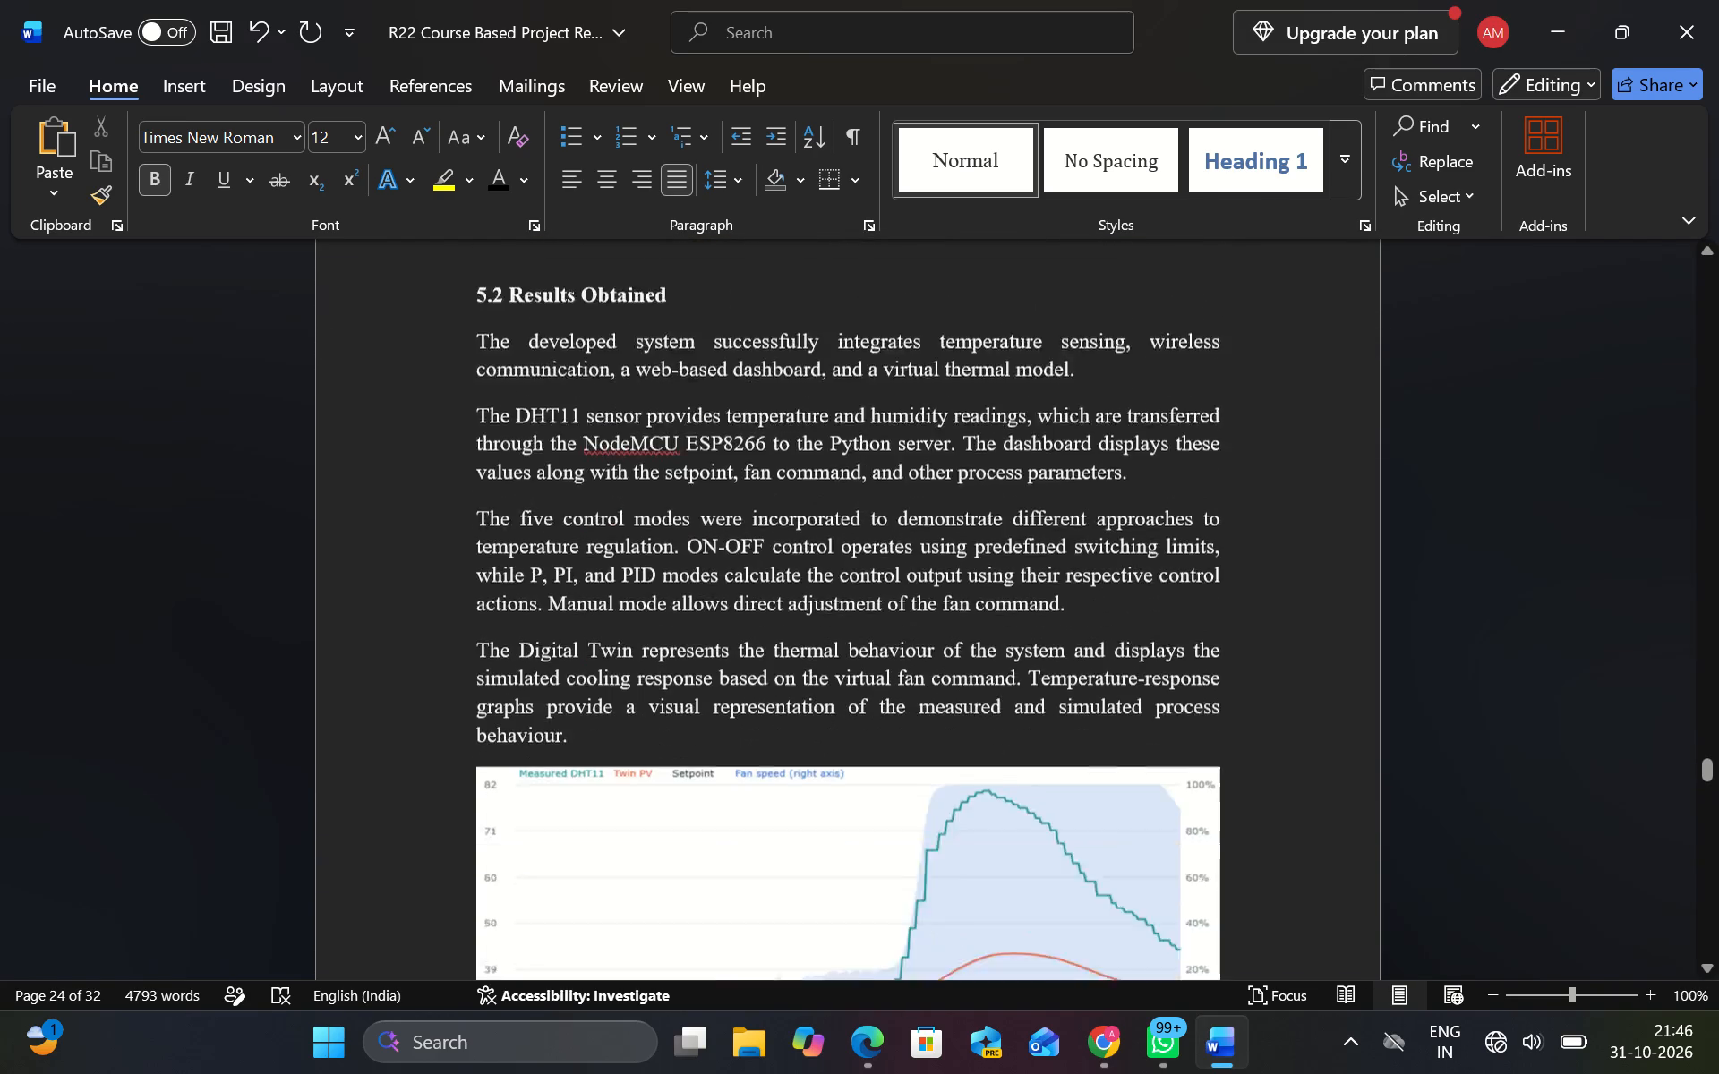
scroll(604, 636, "down", 1)
scroll(604, 636, "up", 2)
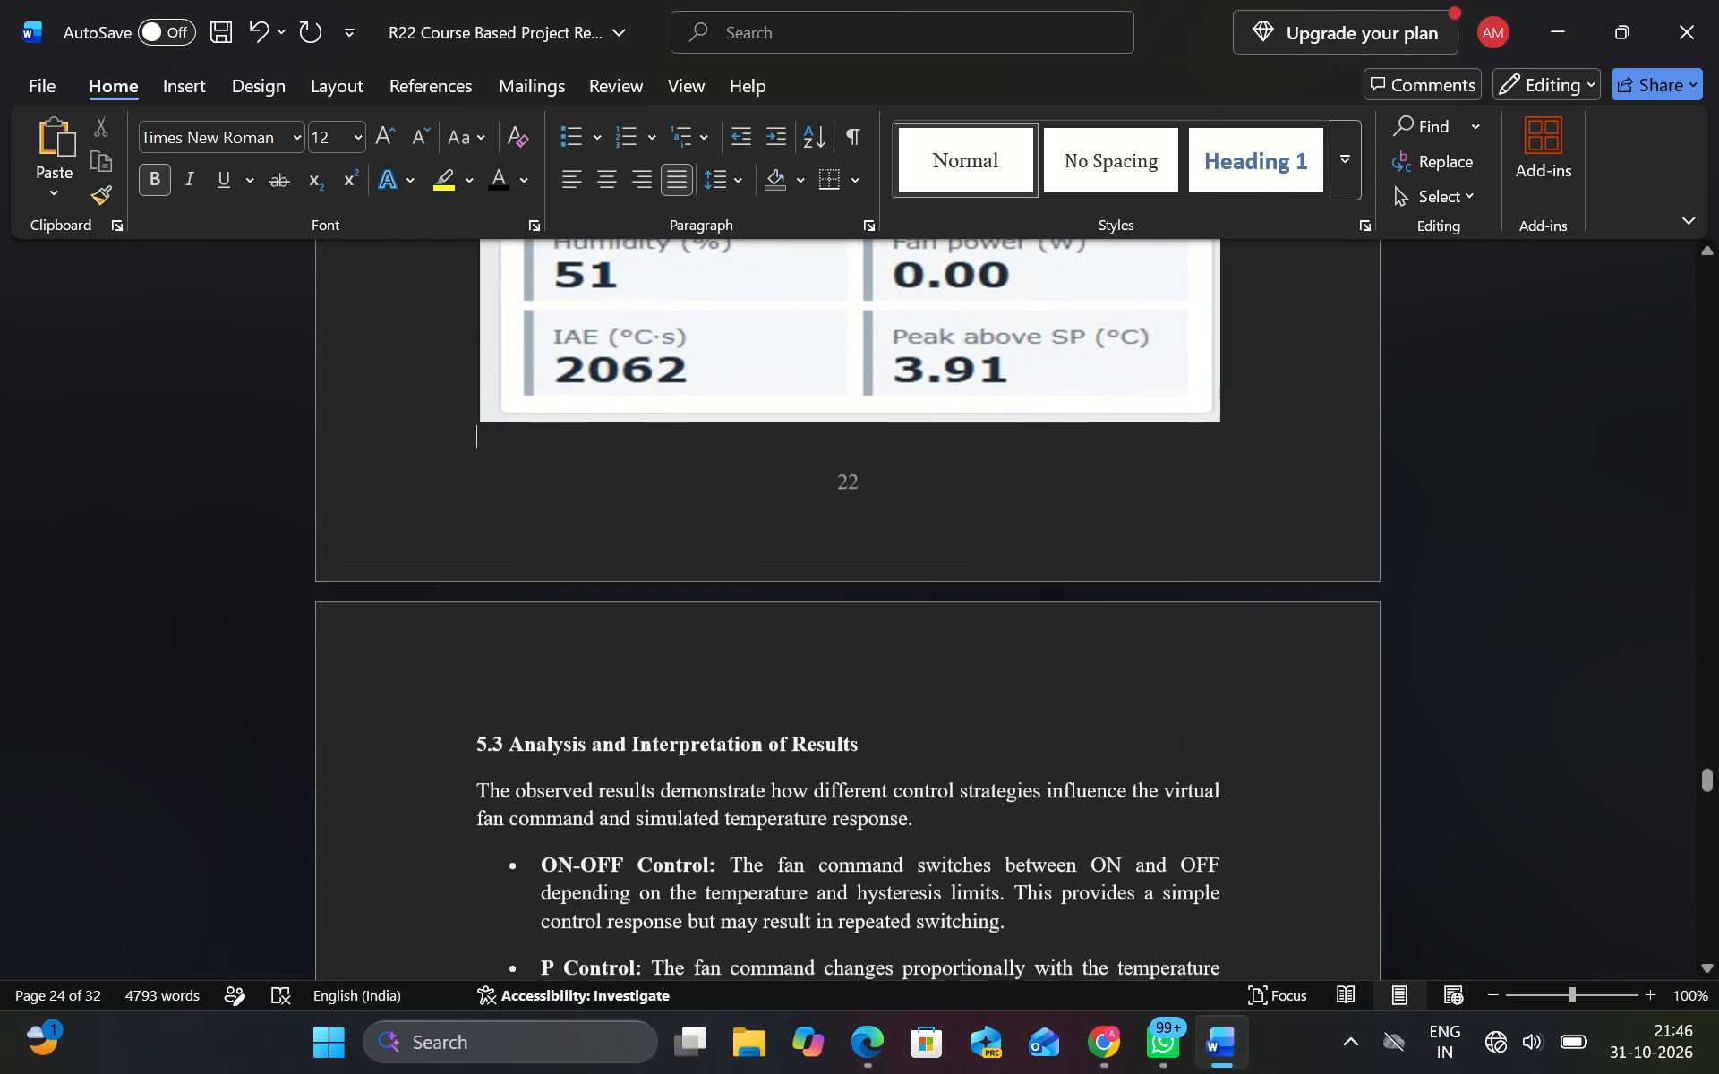
scroll(604, 636, "up", 1)
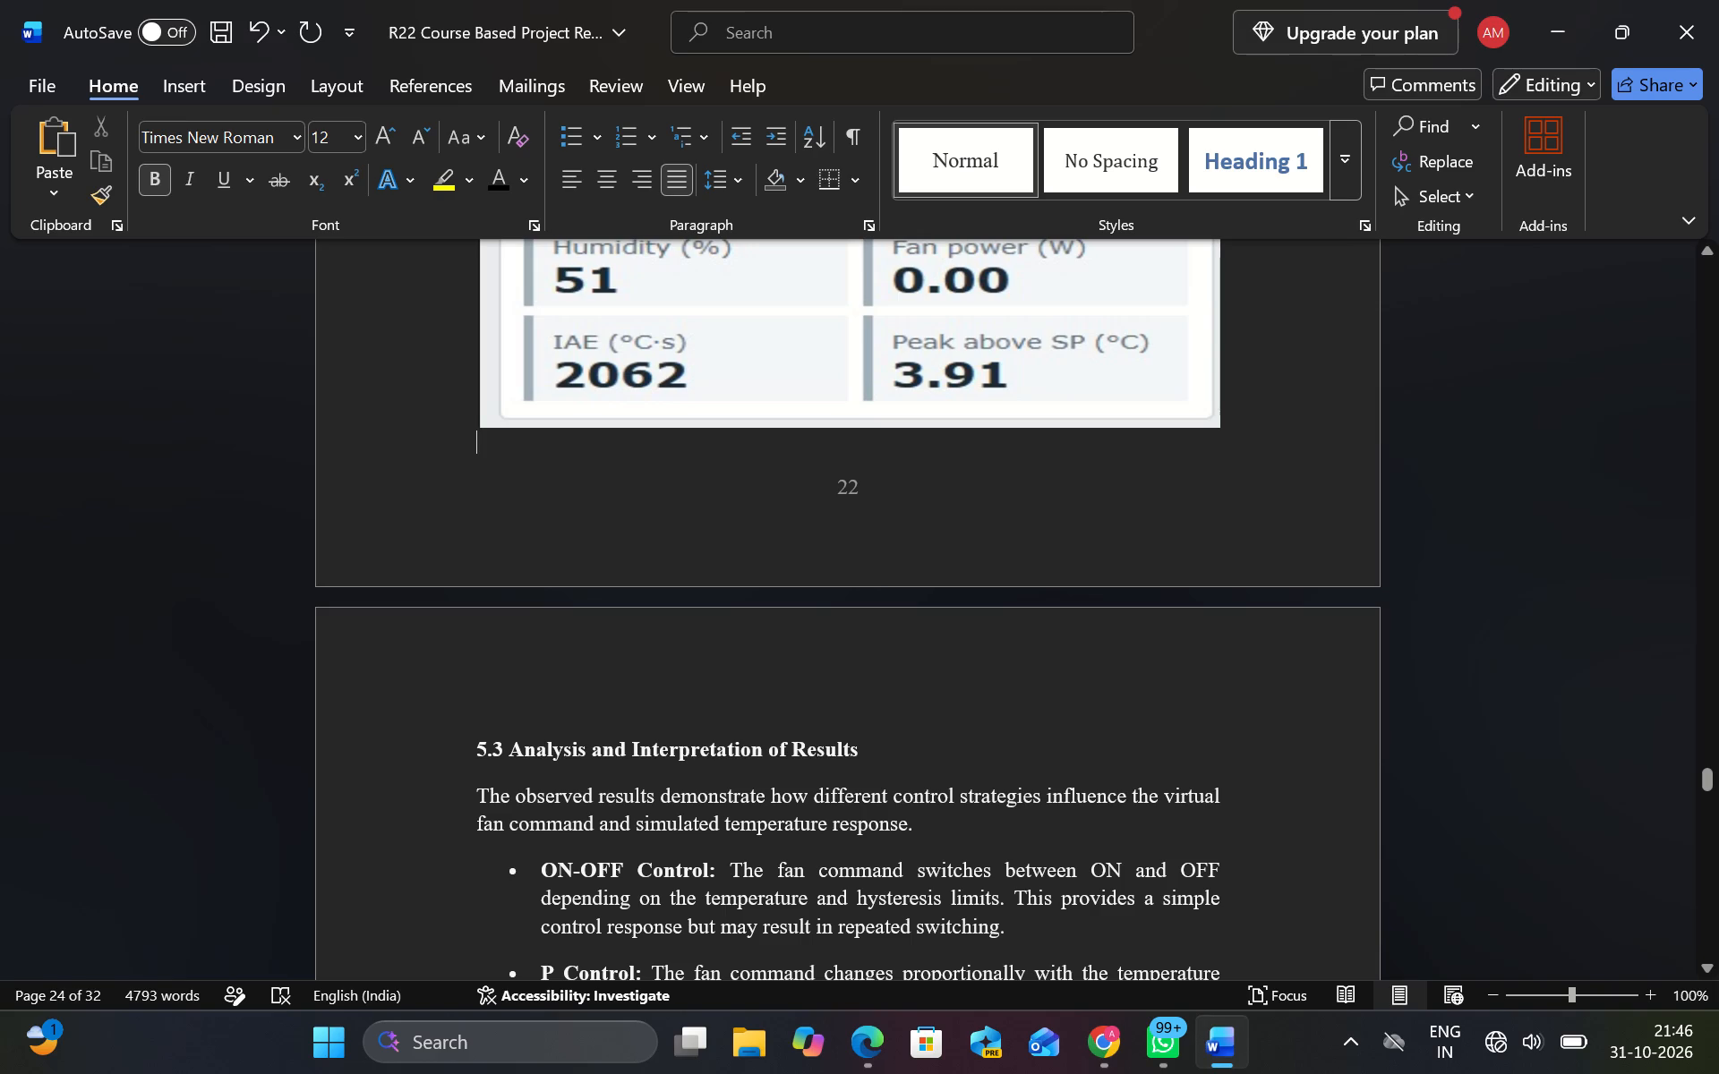
type("RESULT")
left_click_drag(474, 443, 565, 437)
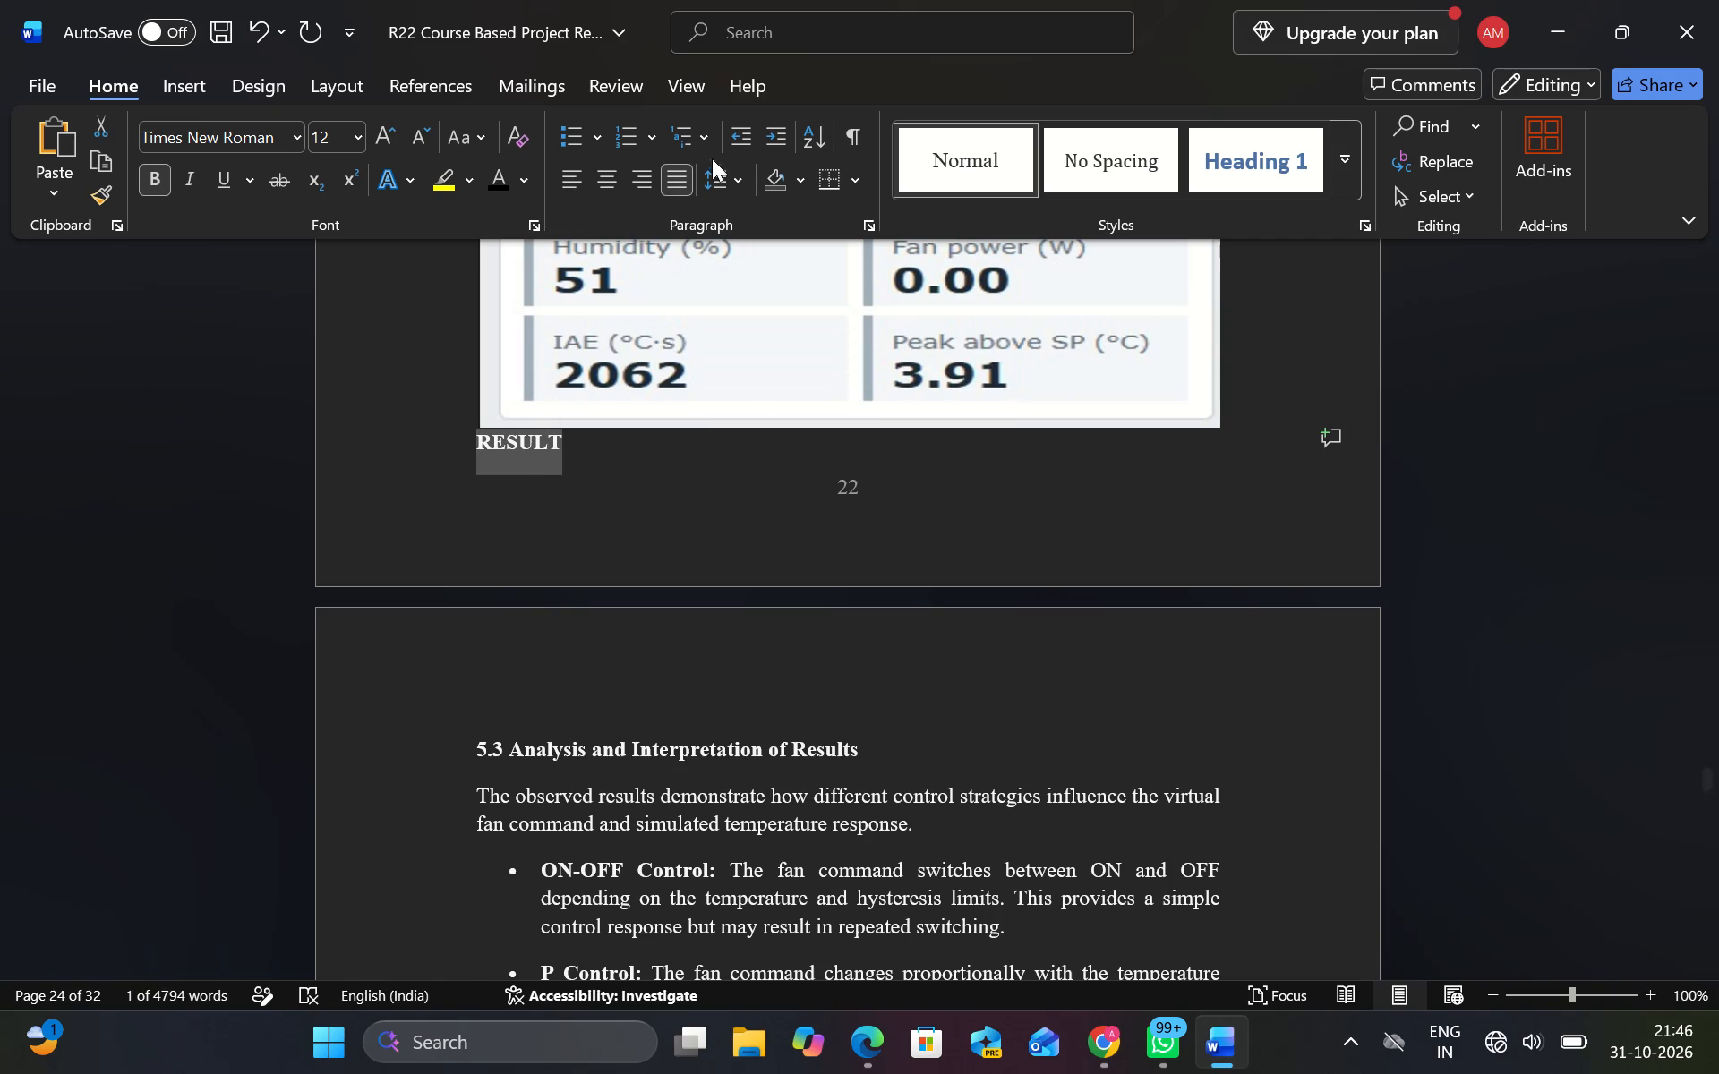
left_click(613, 172)
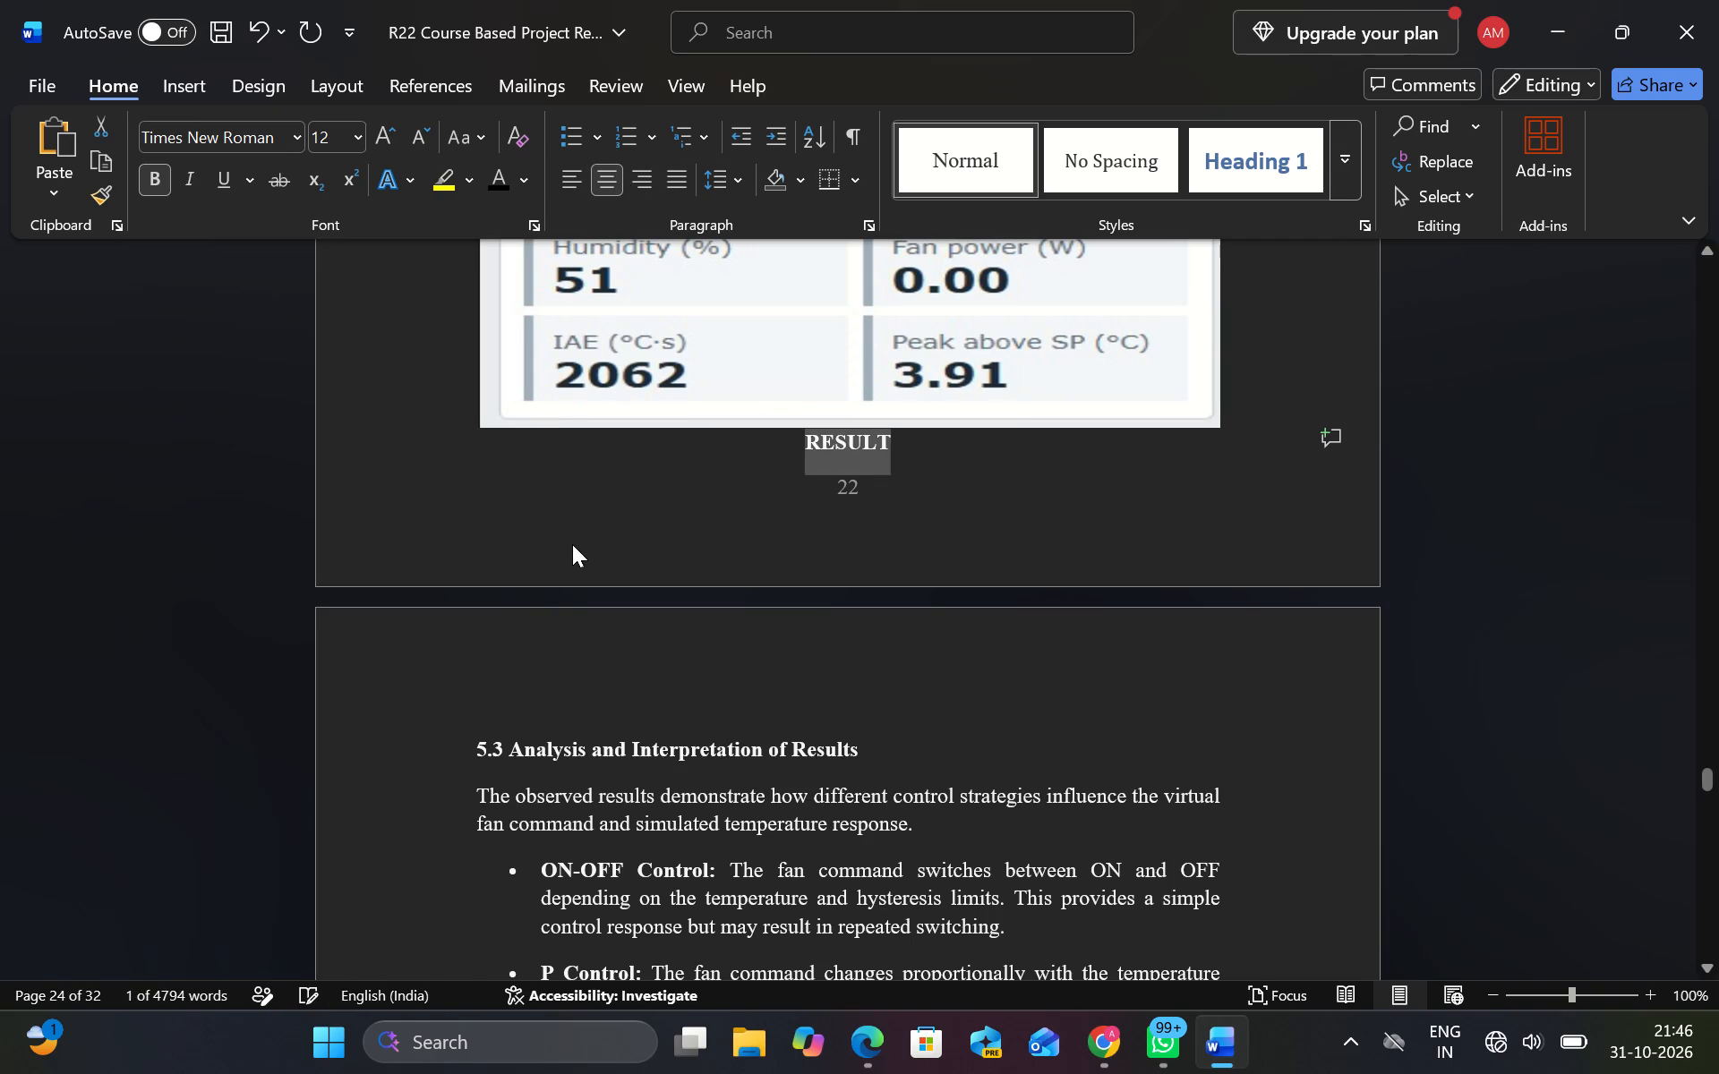
left_click(572, 544)
Review the layout from section 5.3 through the section 5.4 objectives table to the start of Chapter 6.
scroll(572, 544, "down", 2)
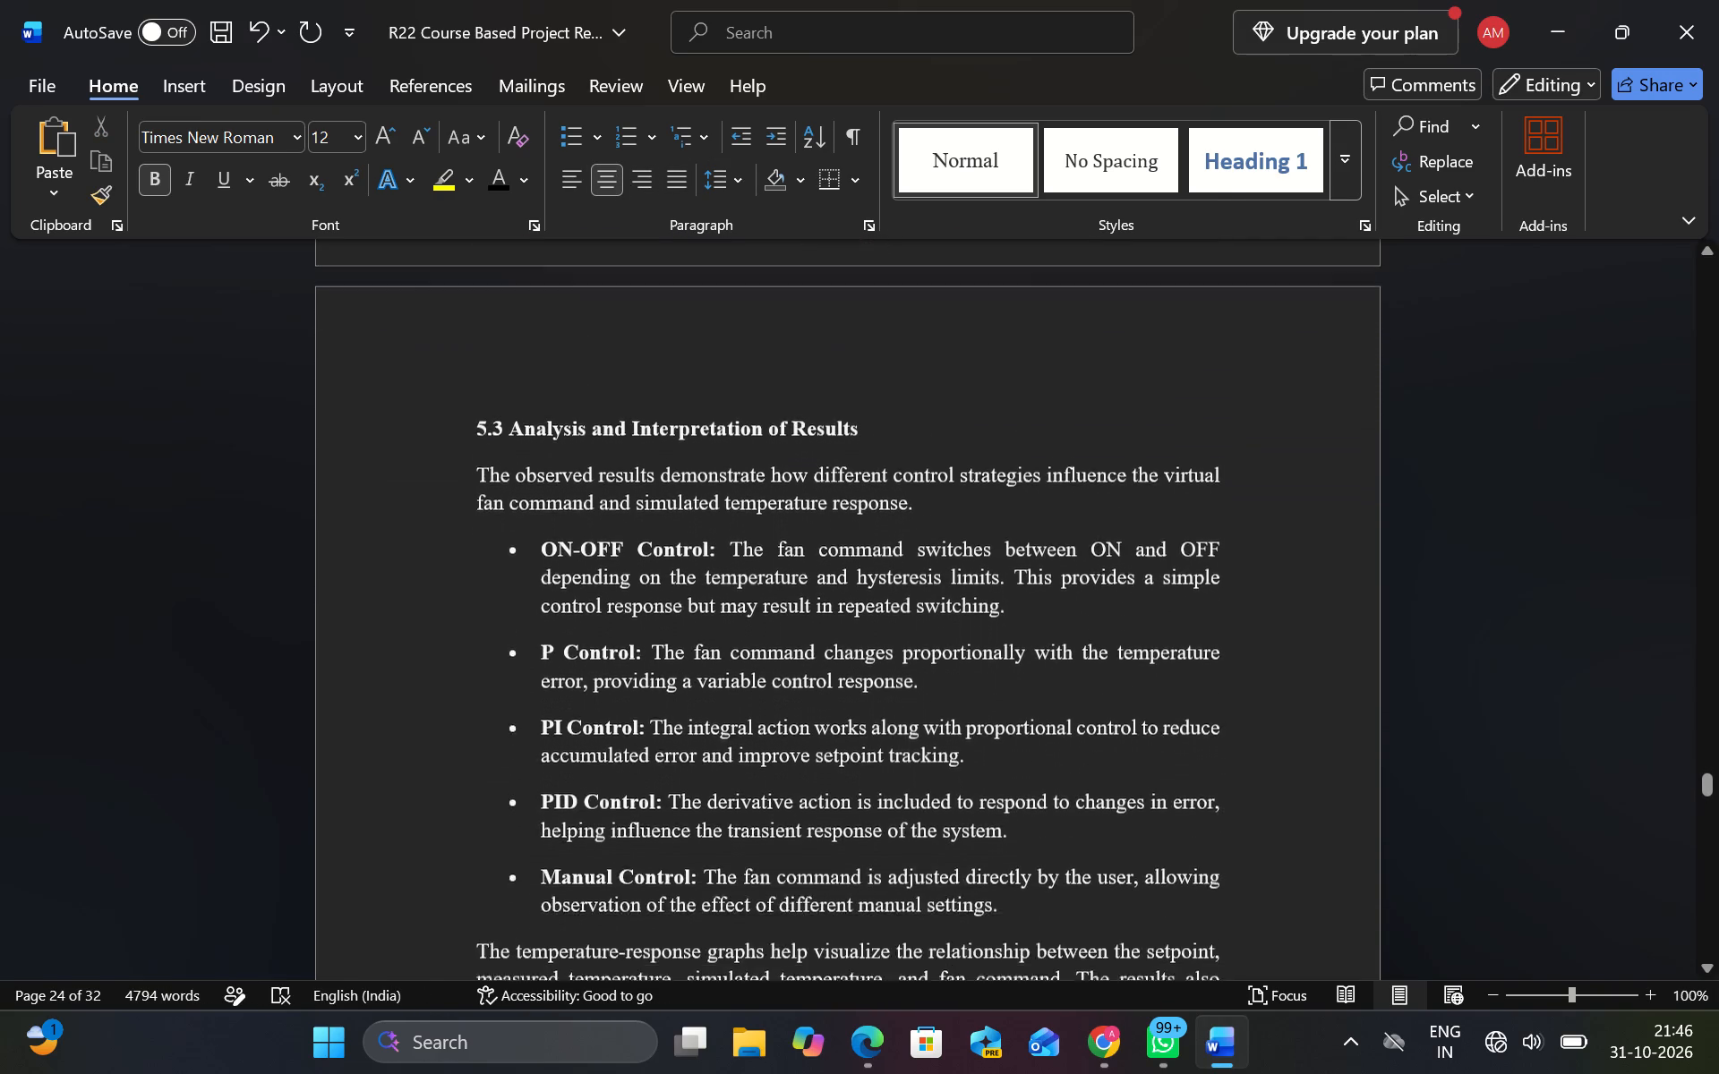
scroll(572, 544, "down", 4)
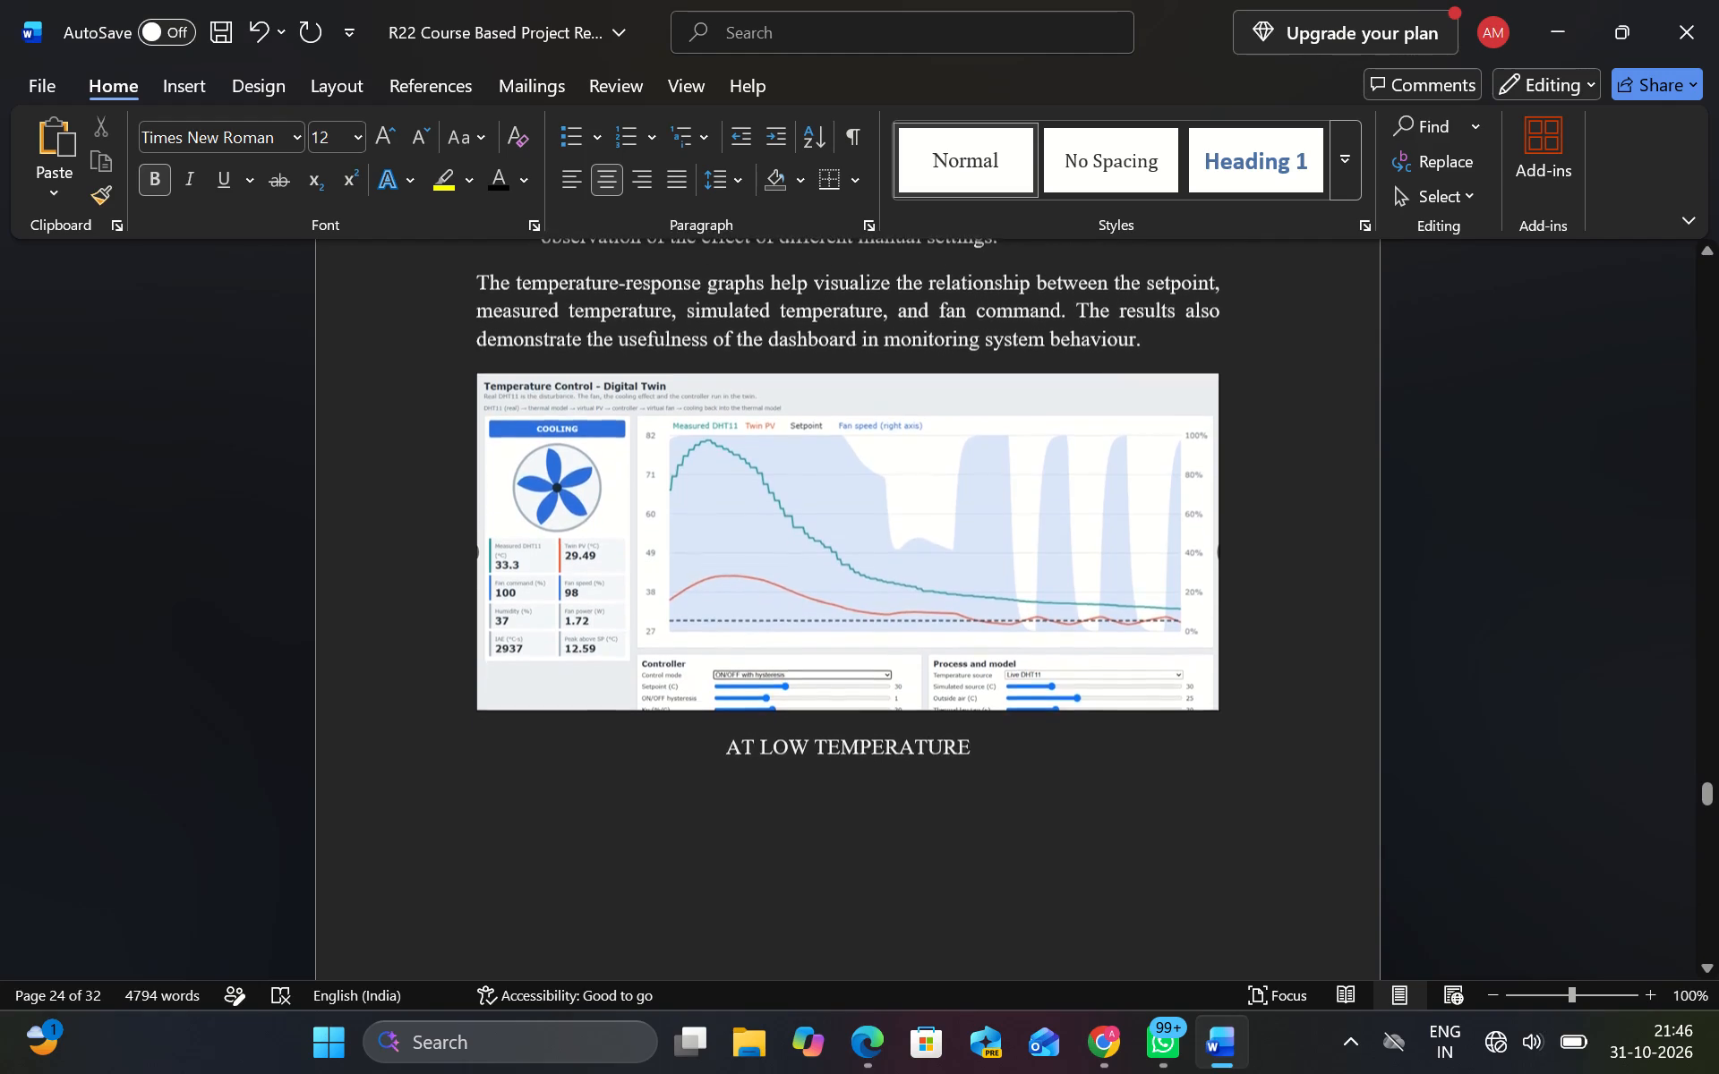
scroll(572, 544, "down", 2)
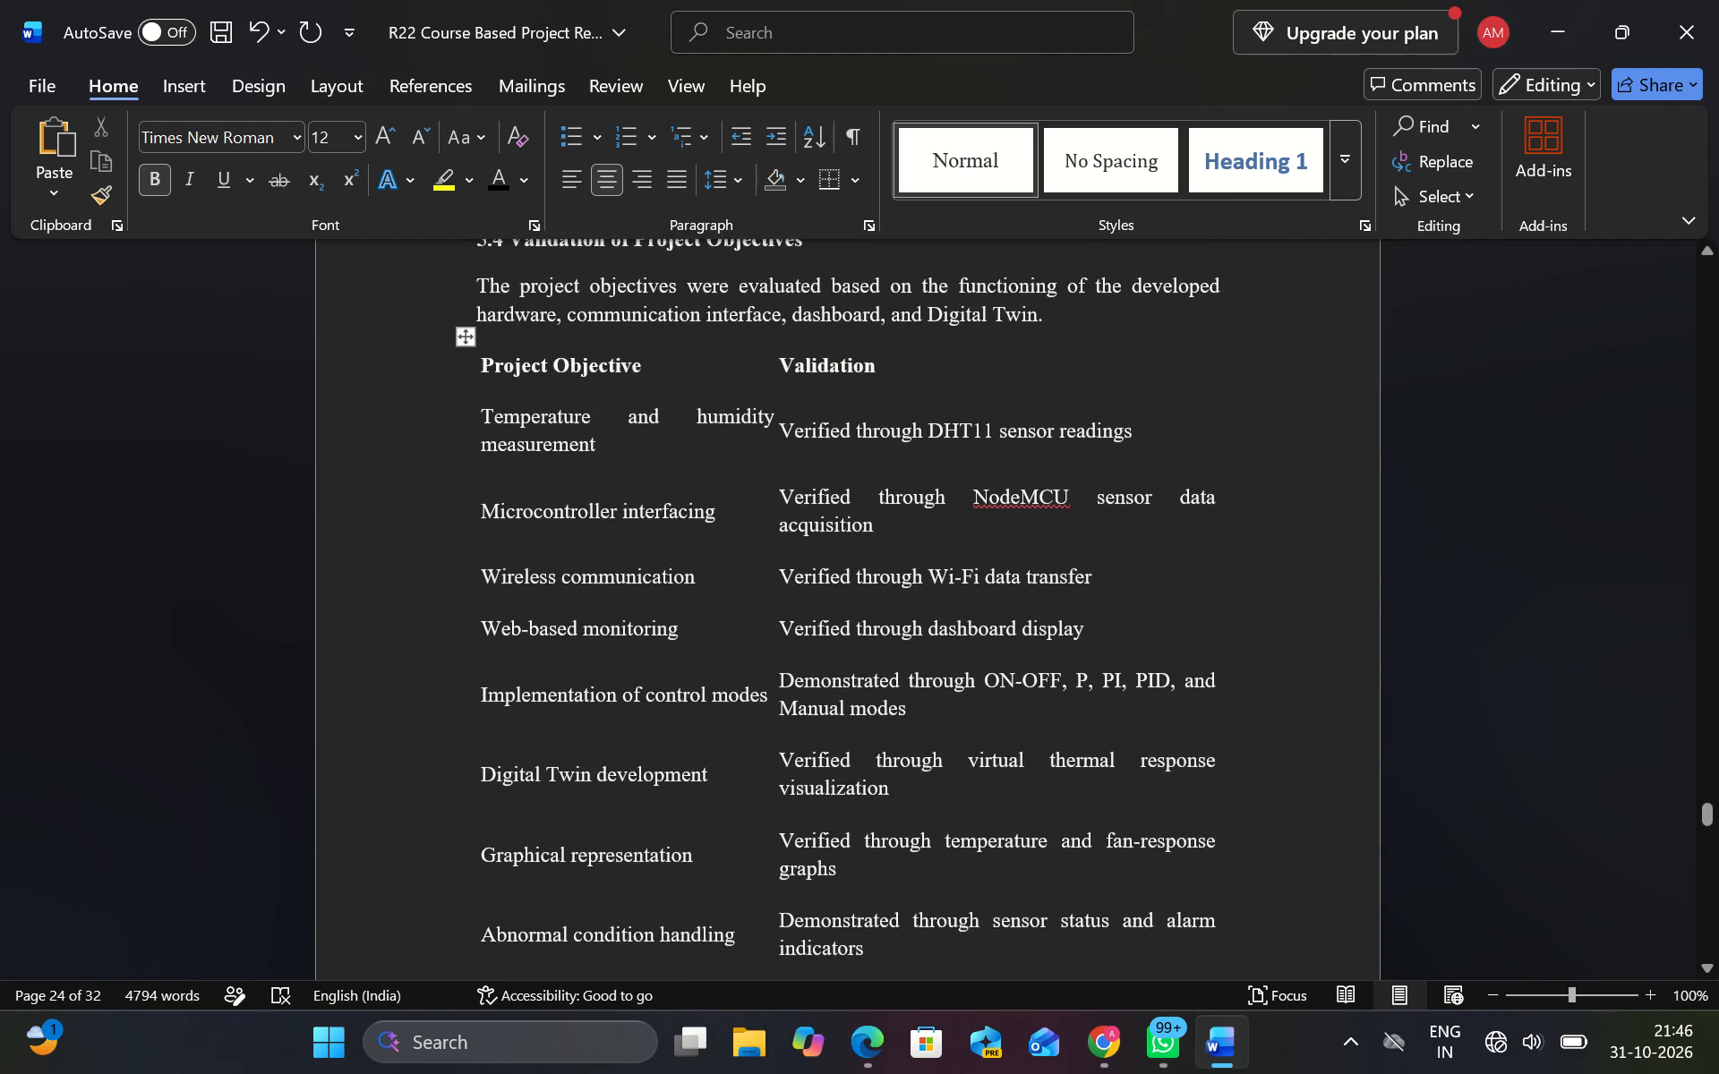
scroll(572, 544, "up", 1)
scroll(572, 544, "down", 2)
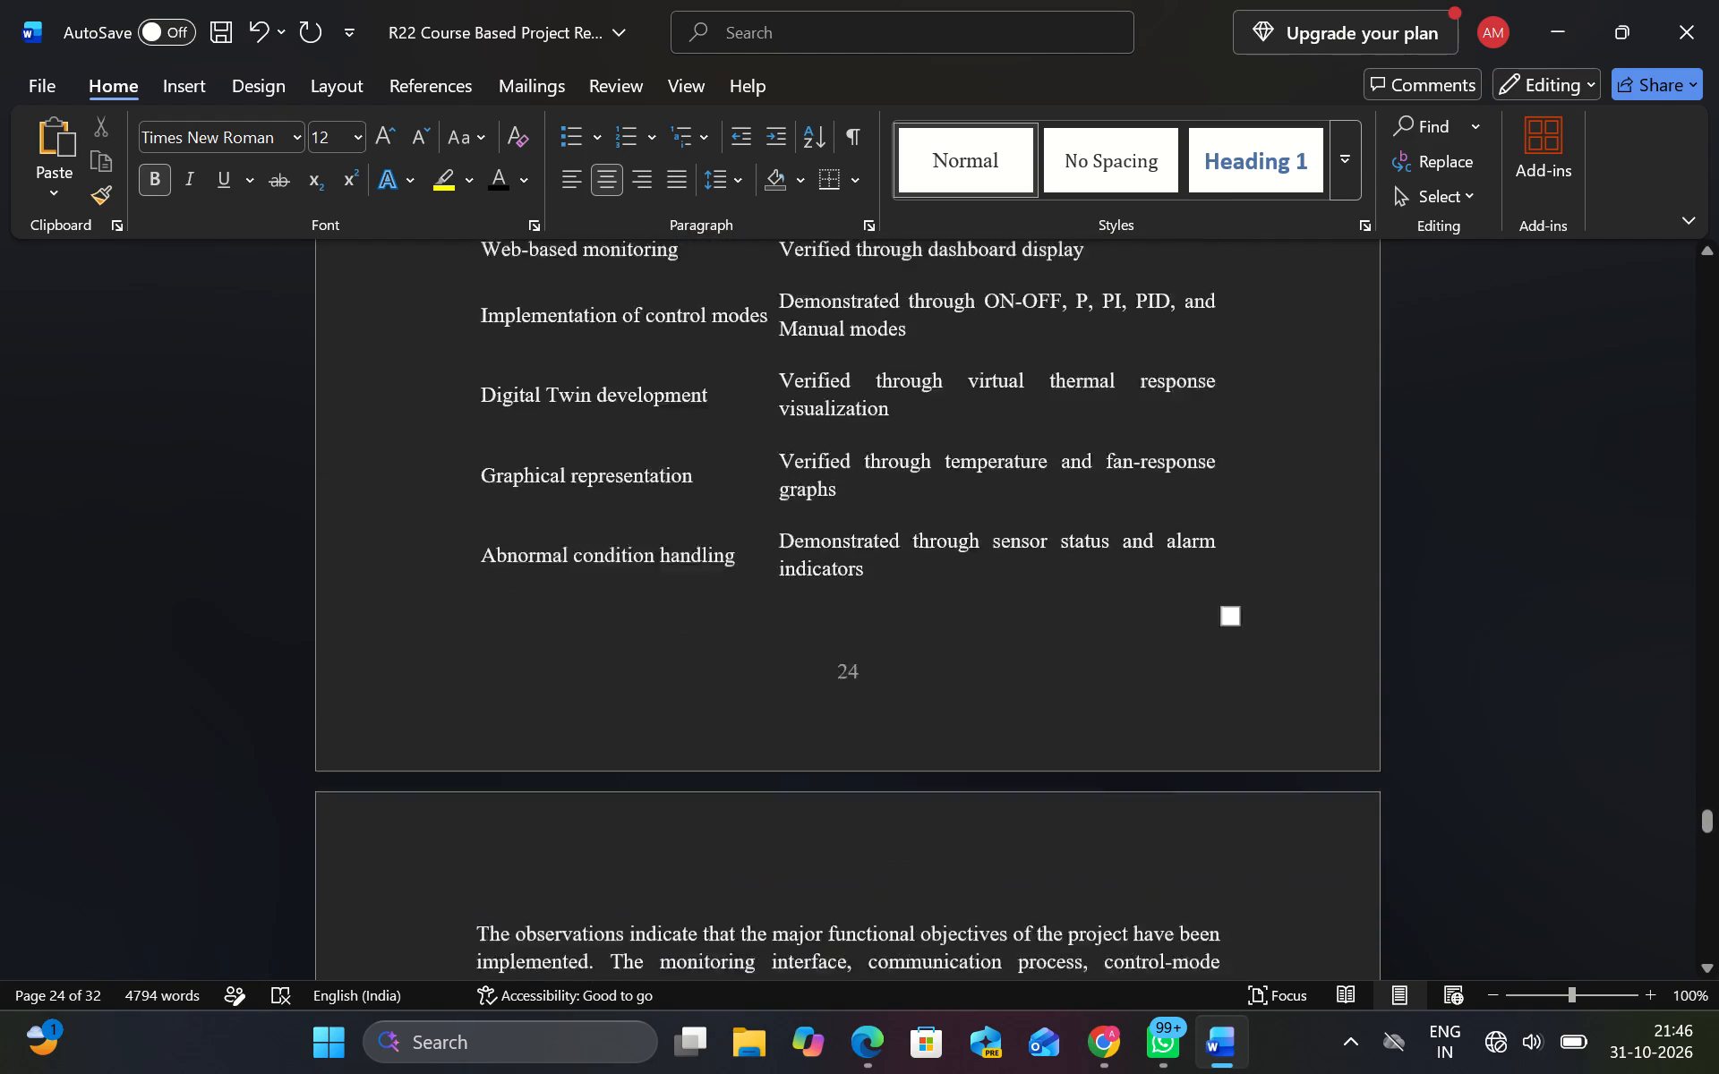
scroll(572, 544, "down", 2)
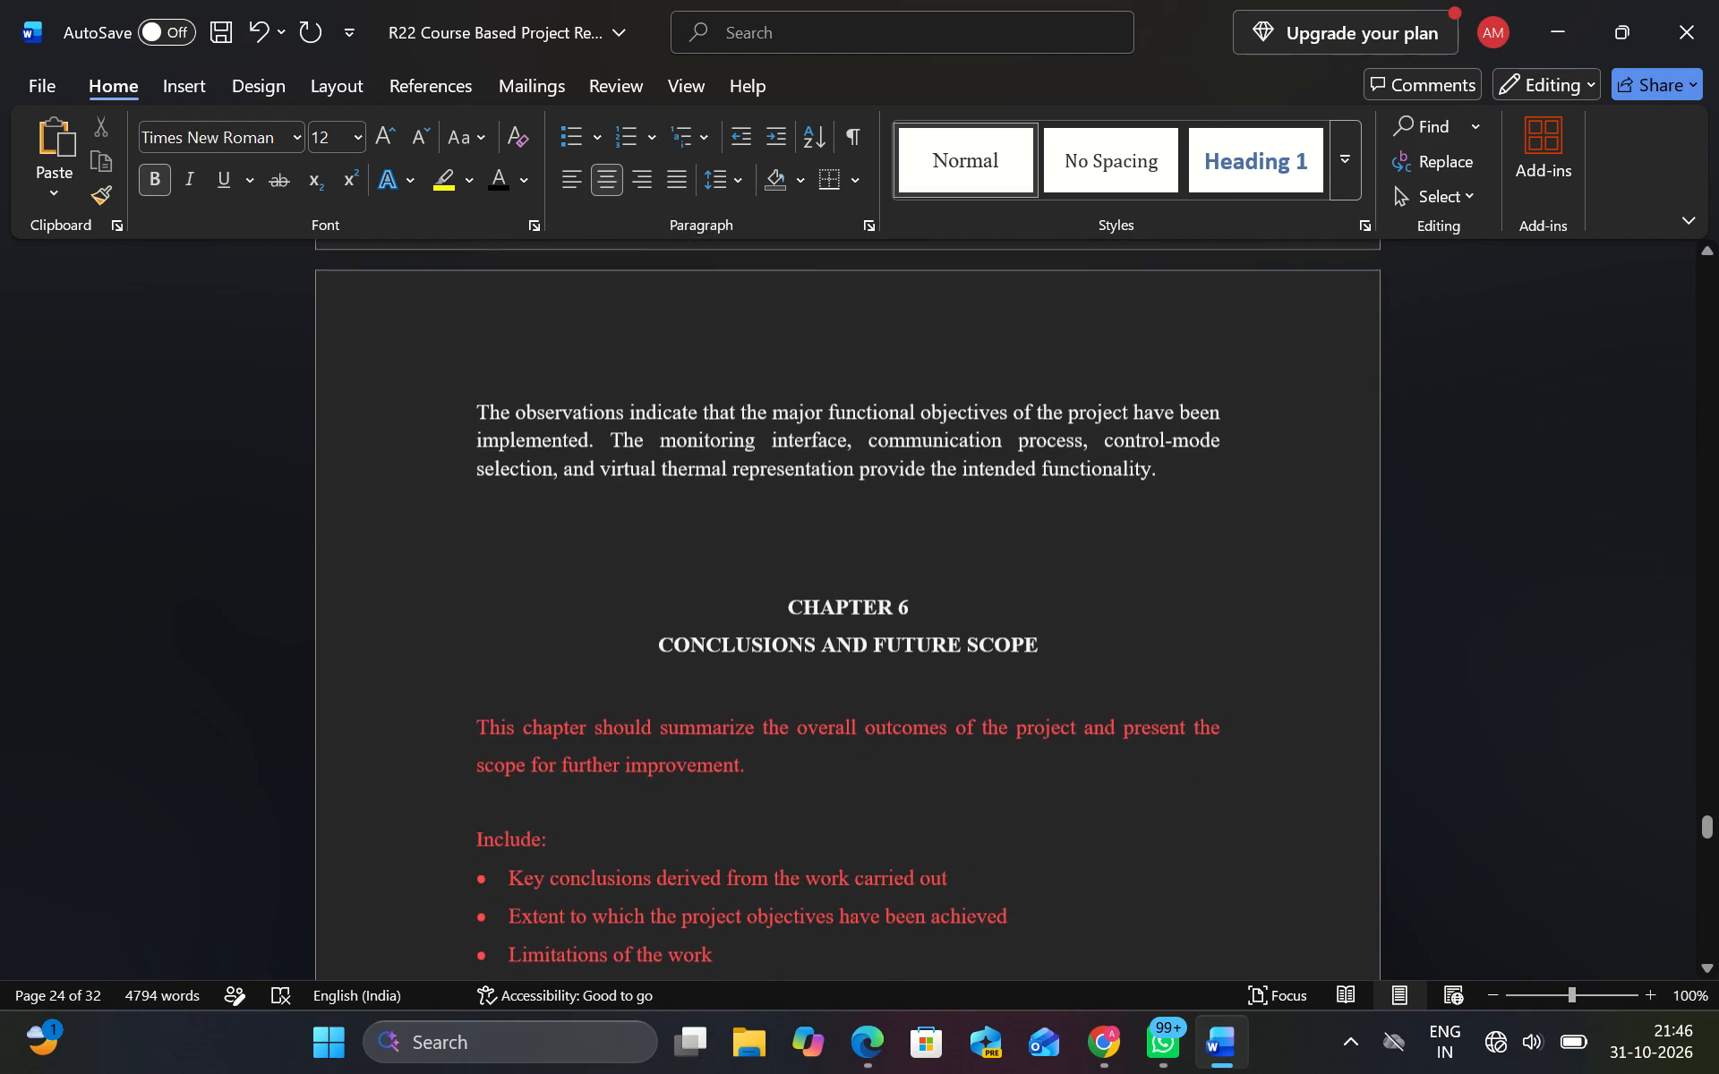
left_click(1170, 478)
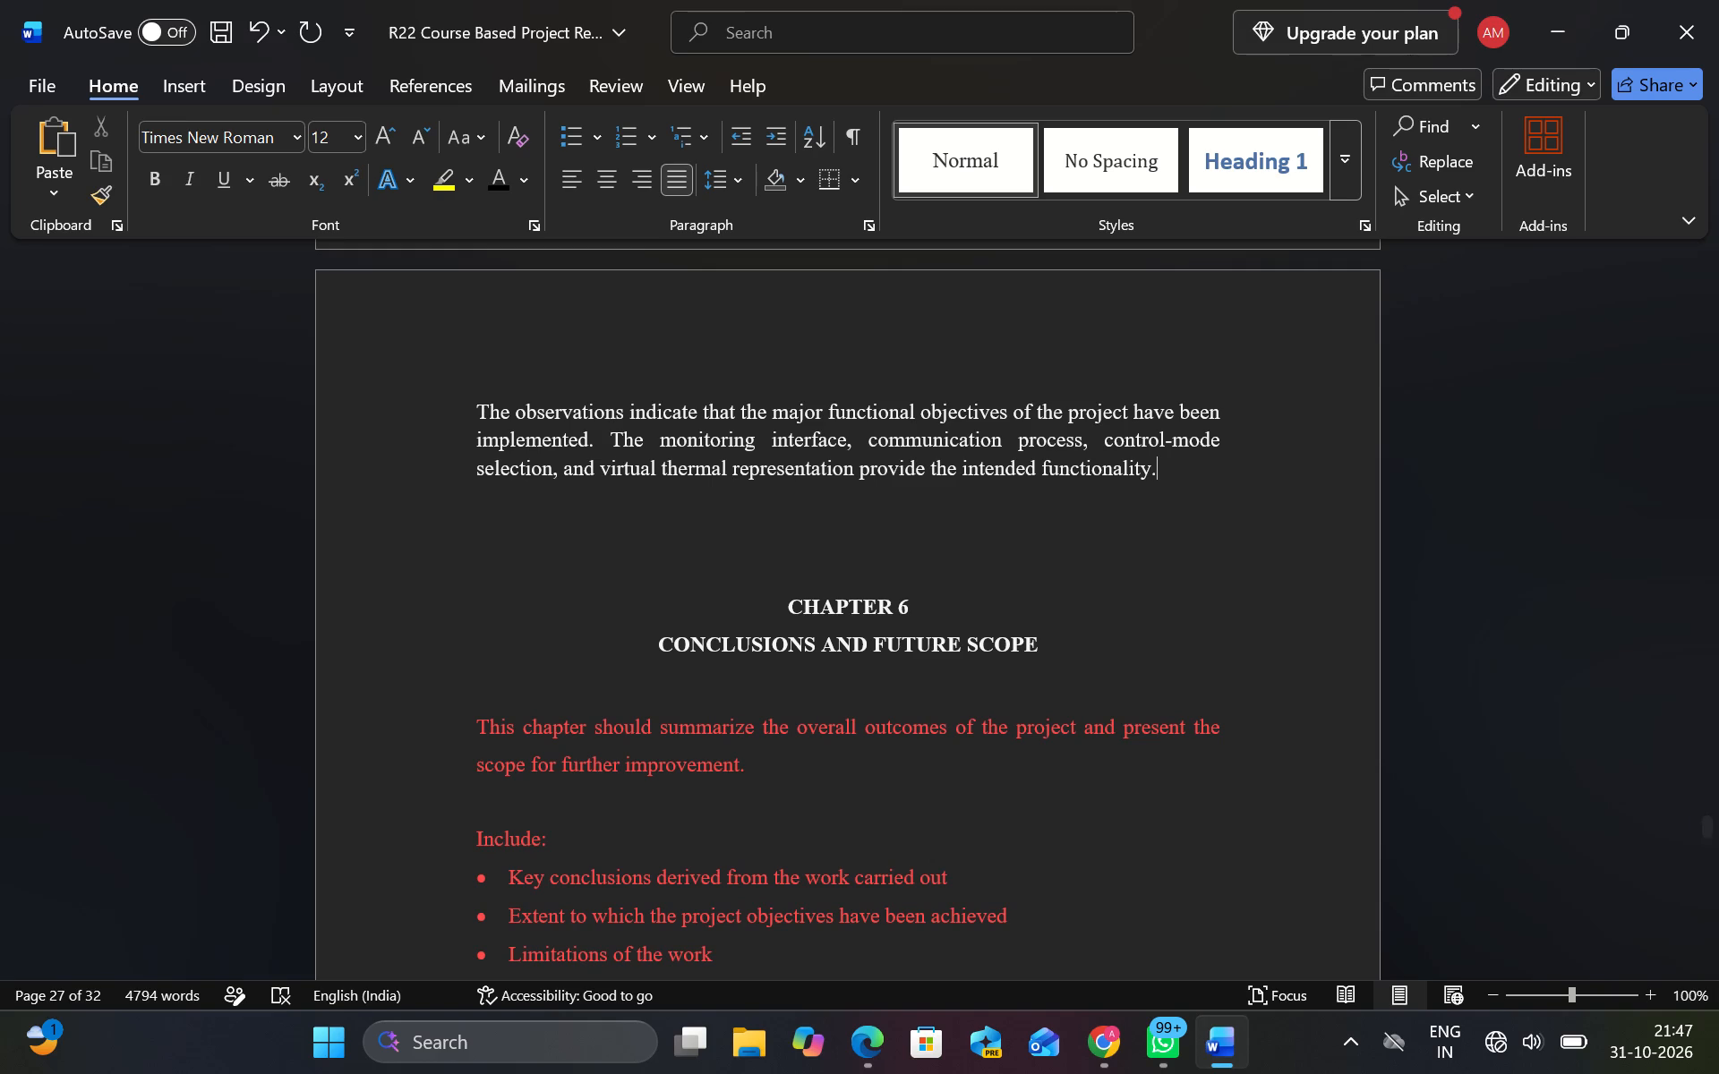
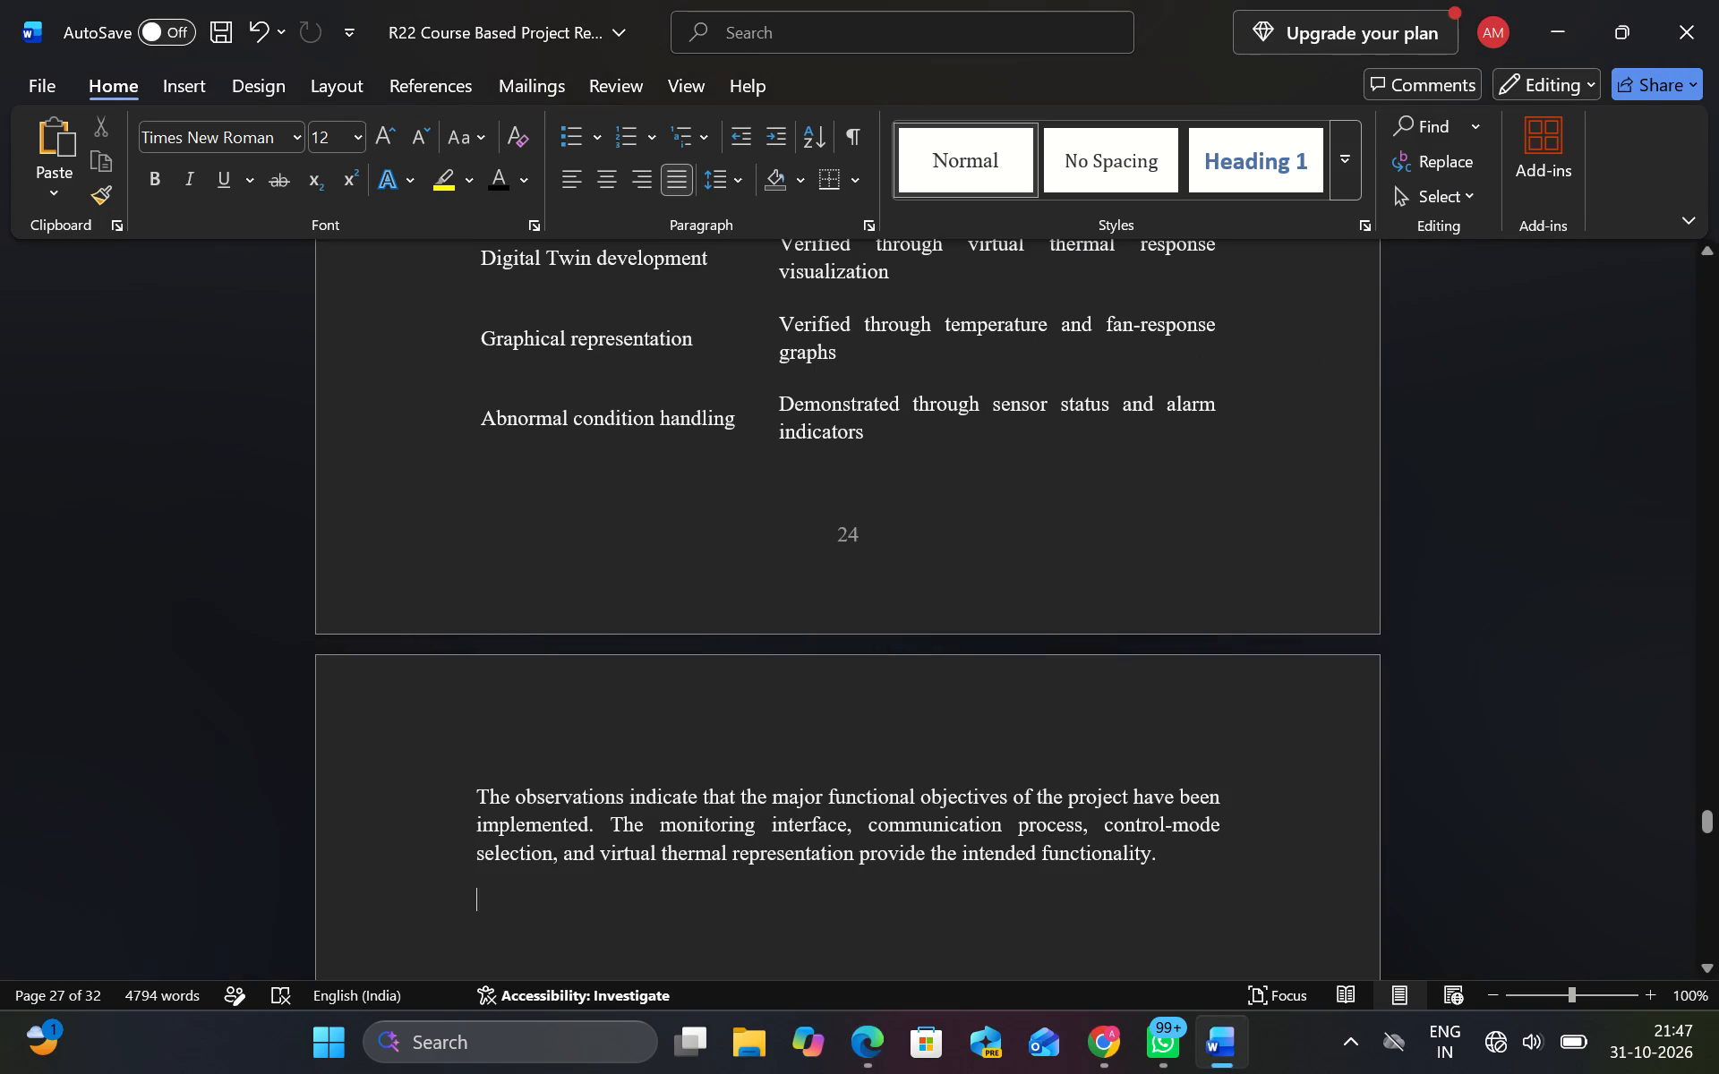
In Word, add an empty line after the closing section 5.4 paragraph and paste the copied section 5.5 there, before Chapter 6.
scroll(1311, 508, "down", 1)
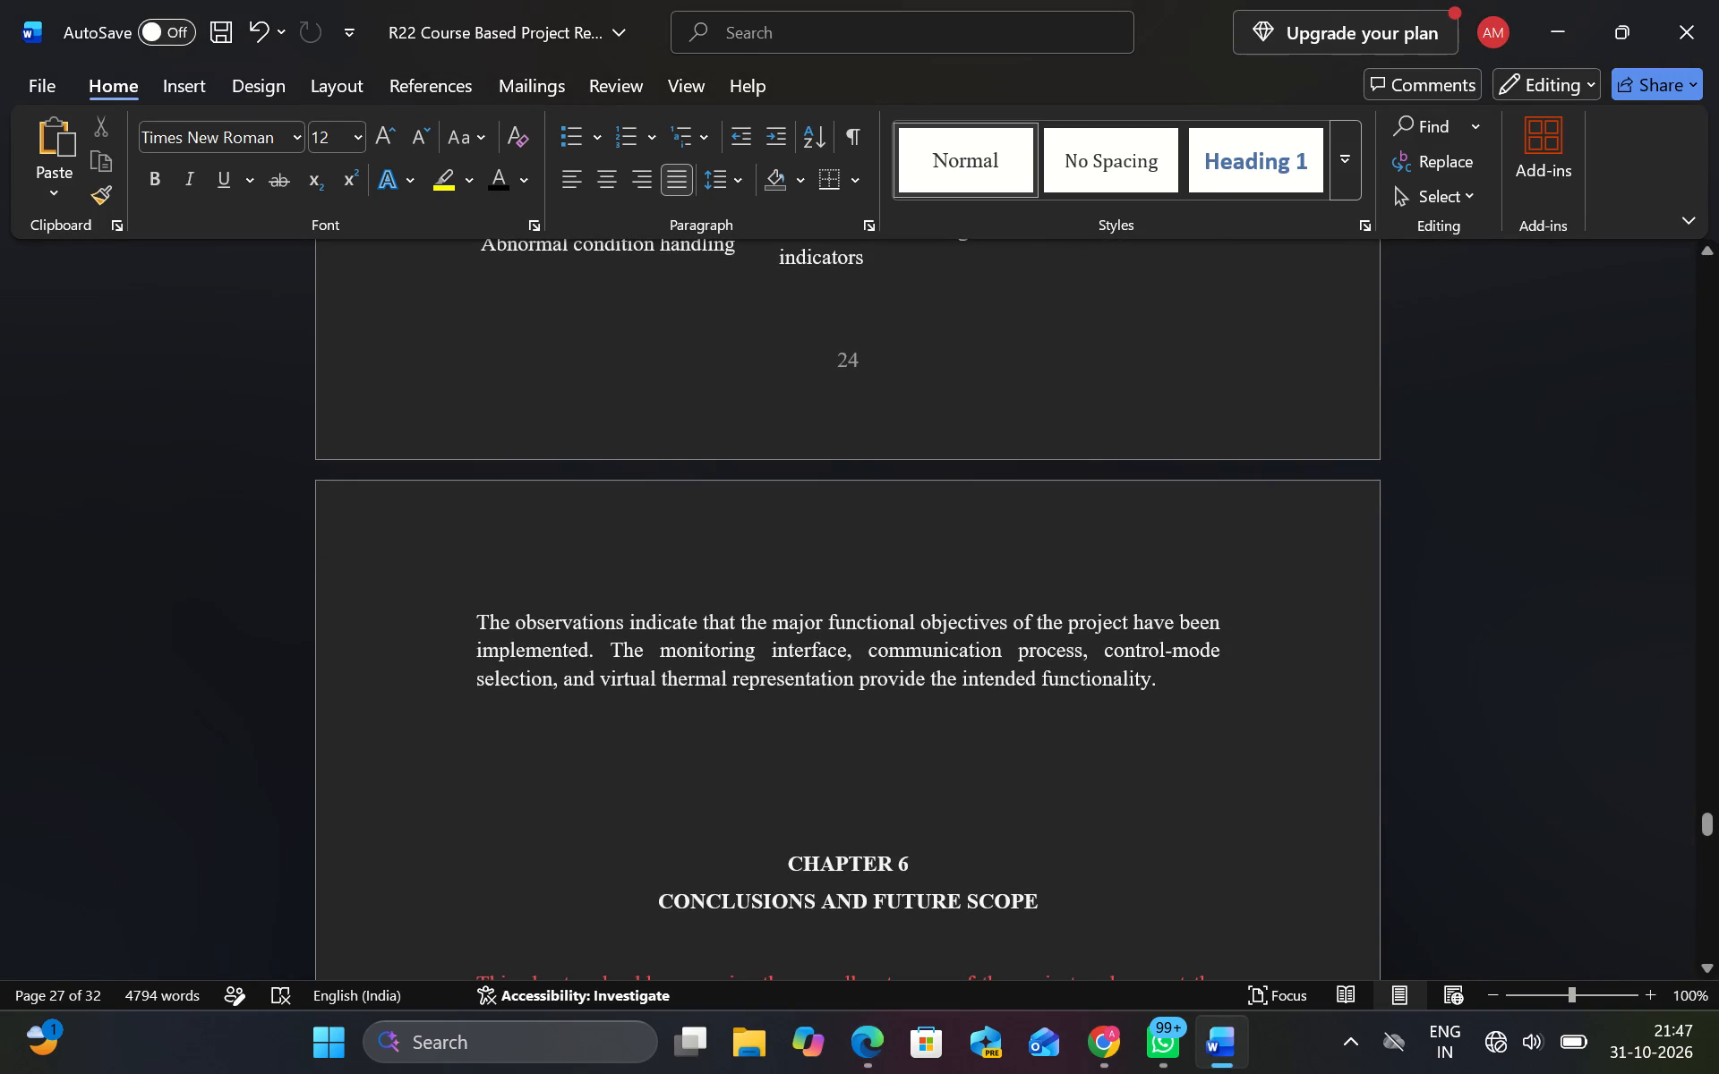
key("Return")
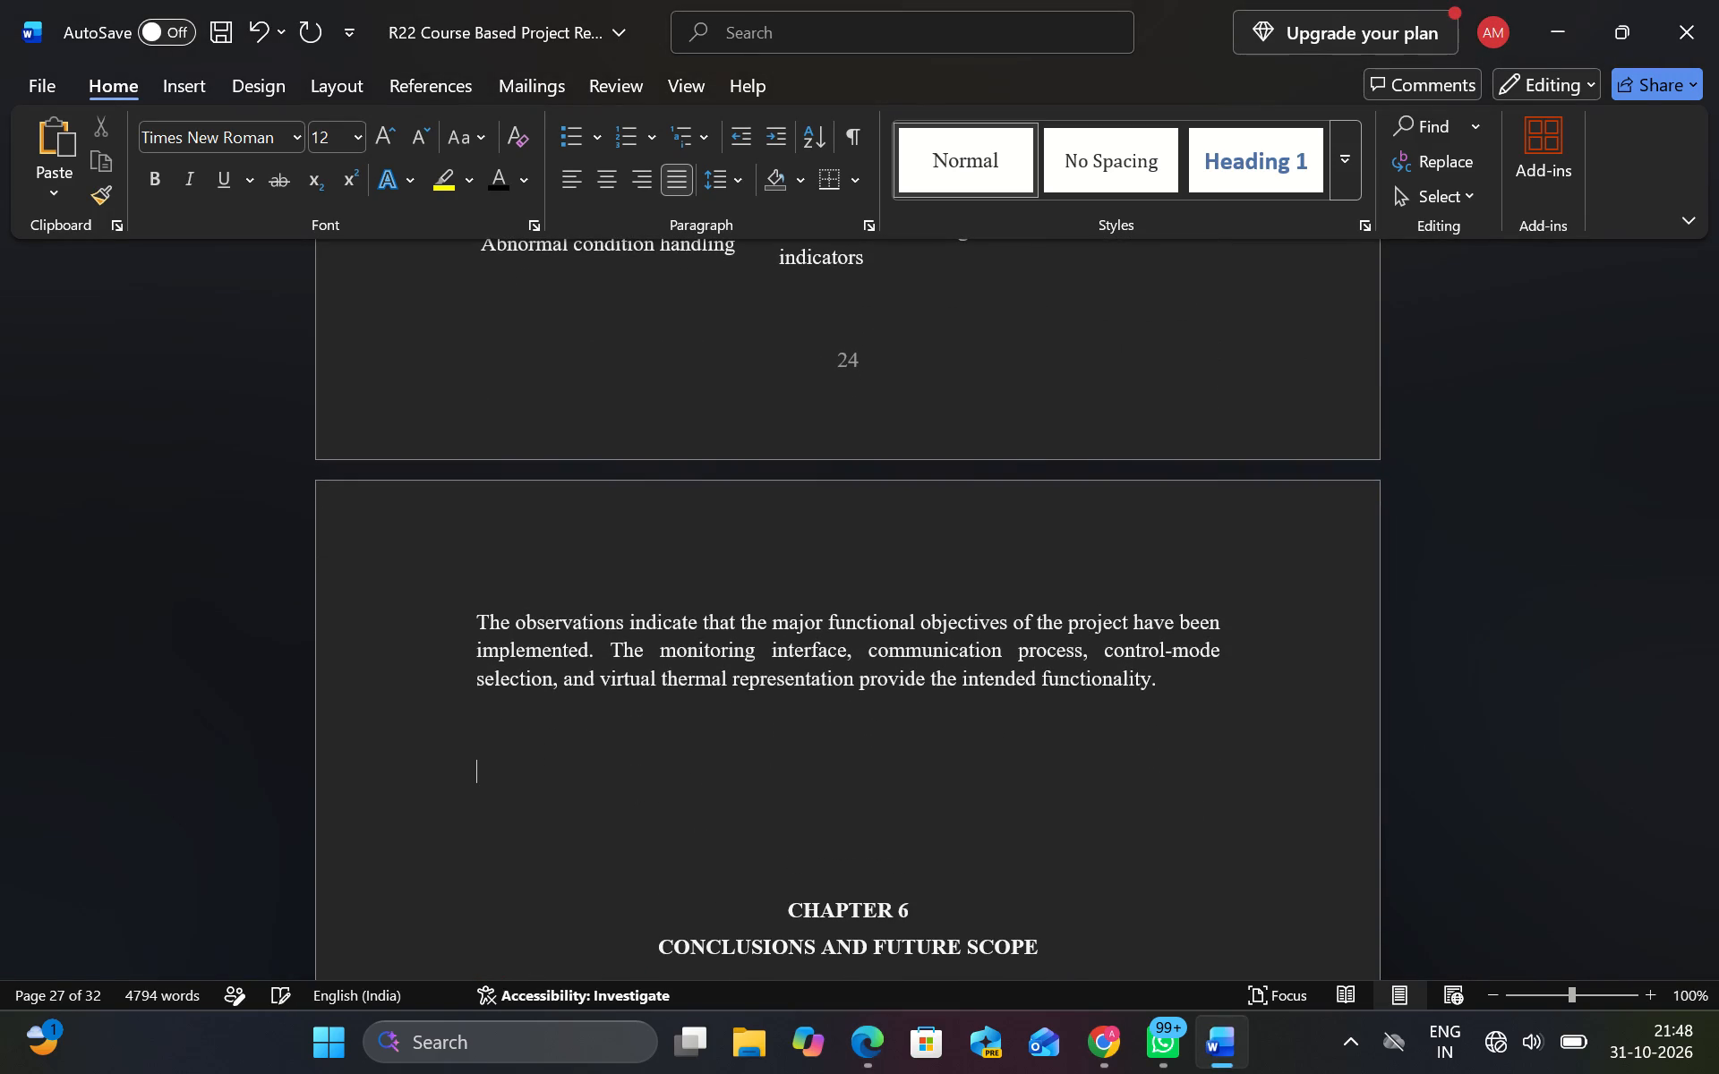
key("ctrl+v")
scroll(983, 753, "up", 2)
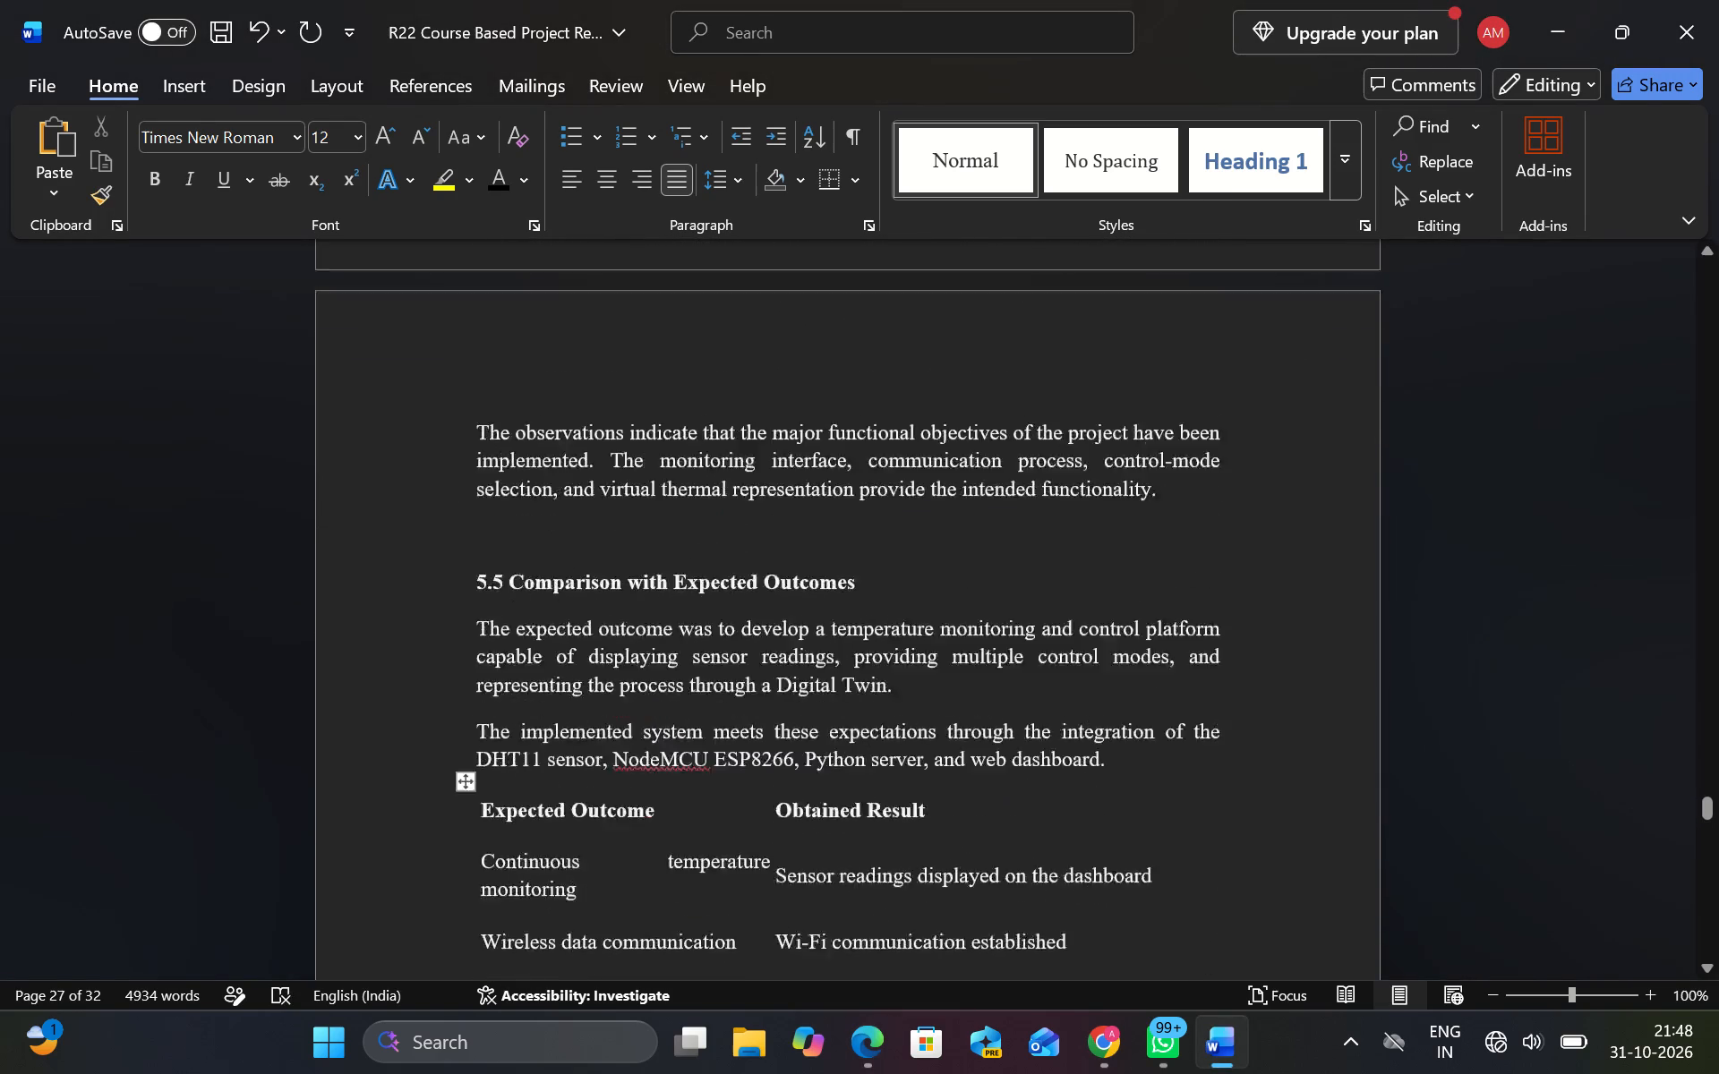
scroll(983, 753, "down", 2)
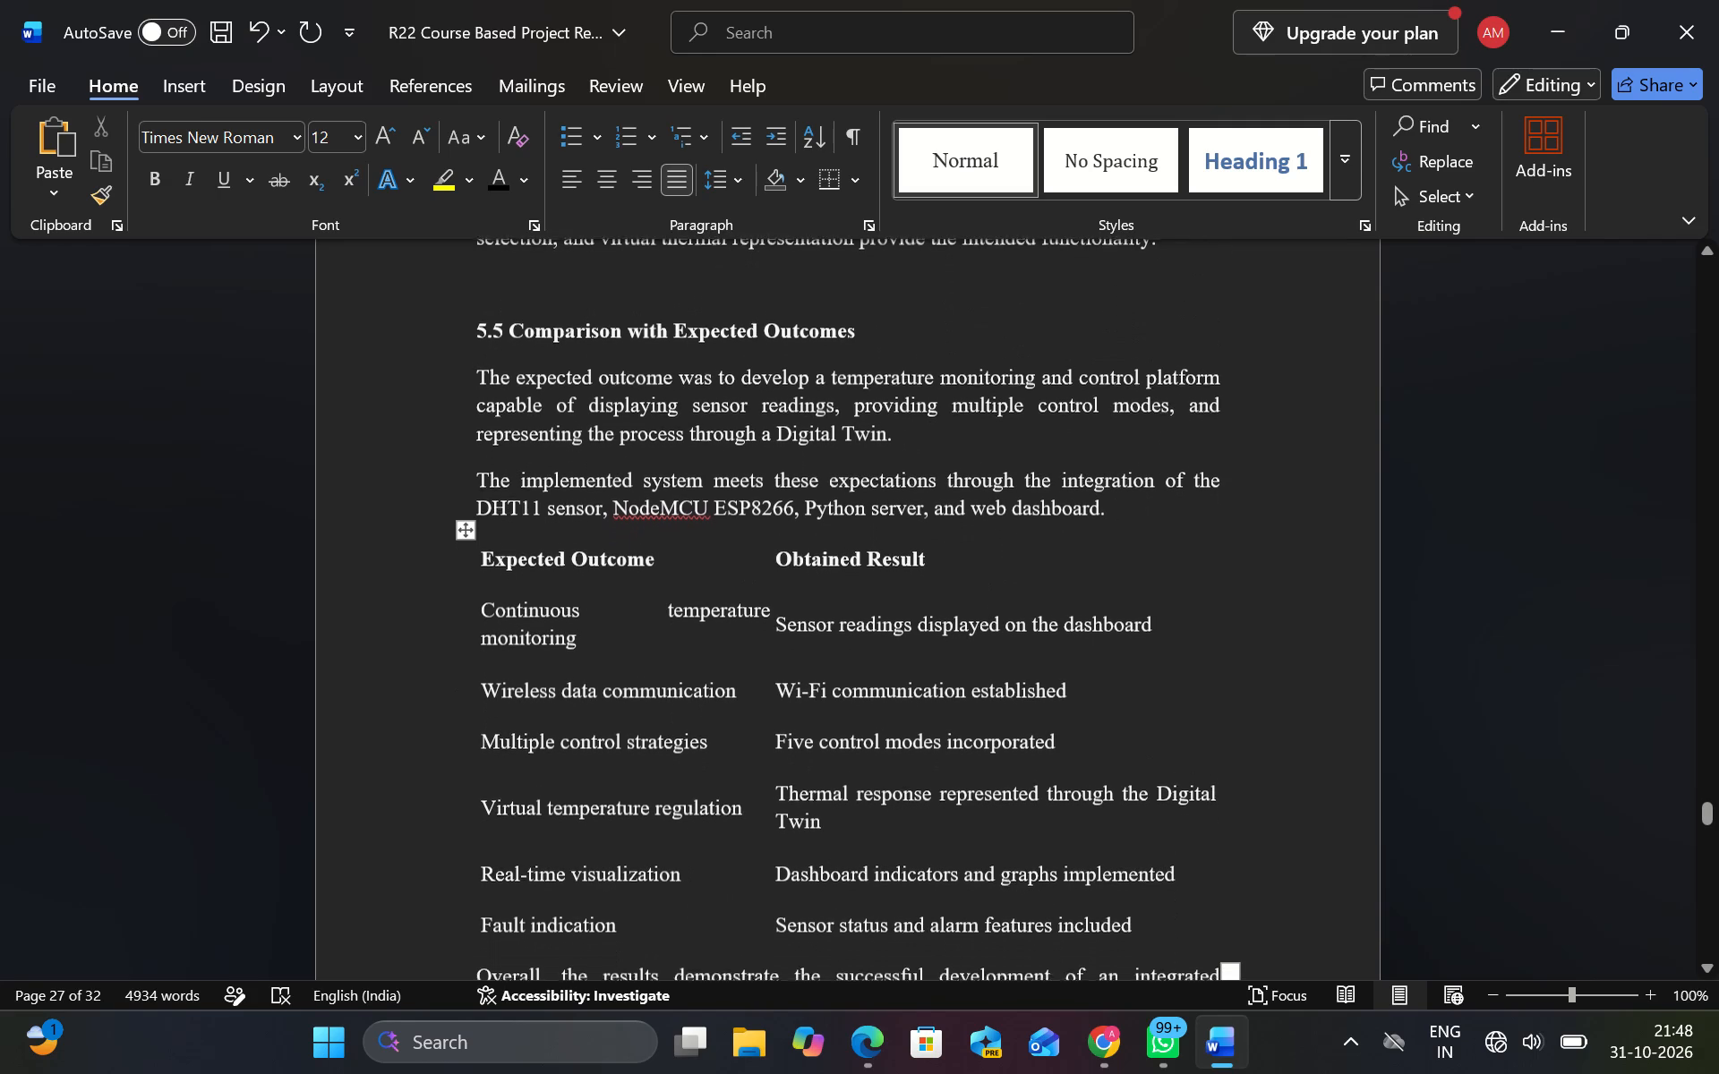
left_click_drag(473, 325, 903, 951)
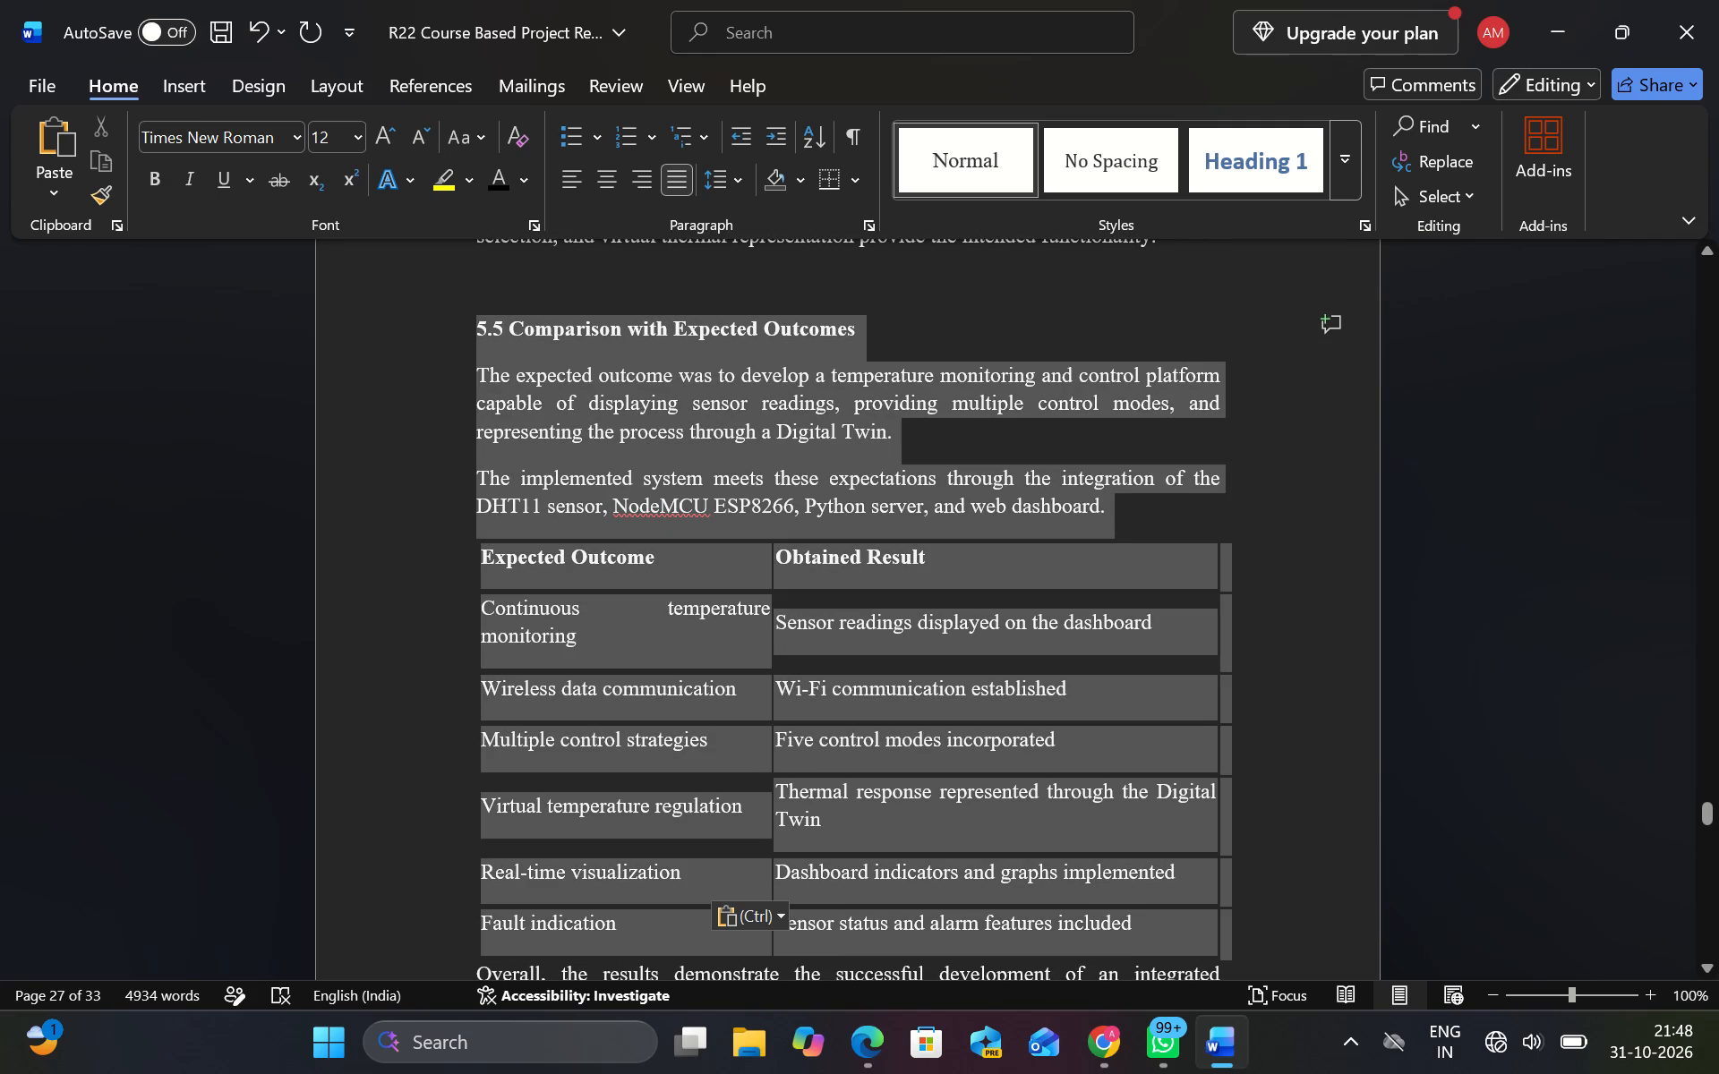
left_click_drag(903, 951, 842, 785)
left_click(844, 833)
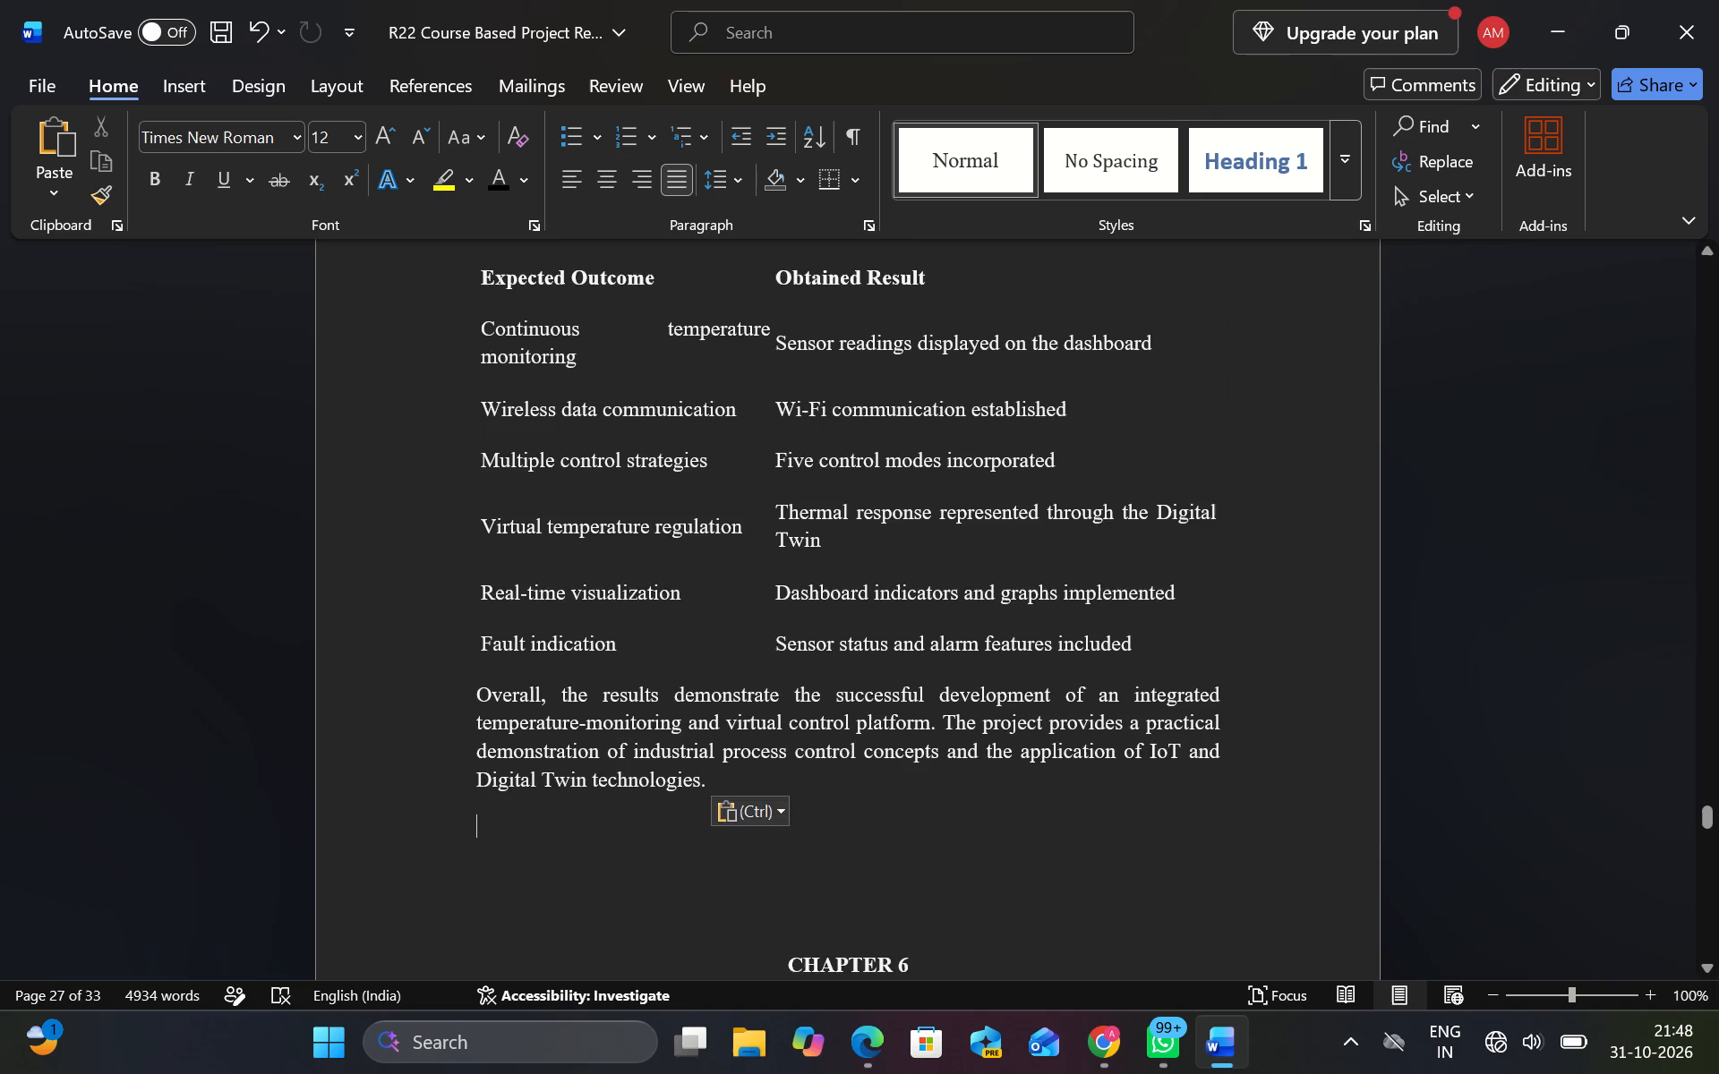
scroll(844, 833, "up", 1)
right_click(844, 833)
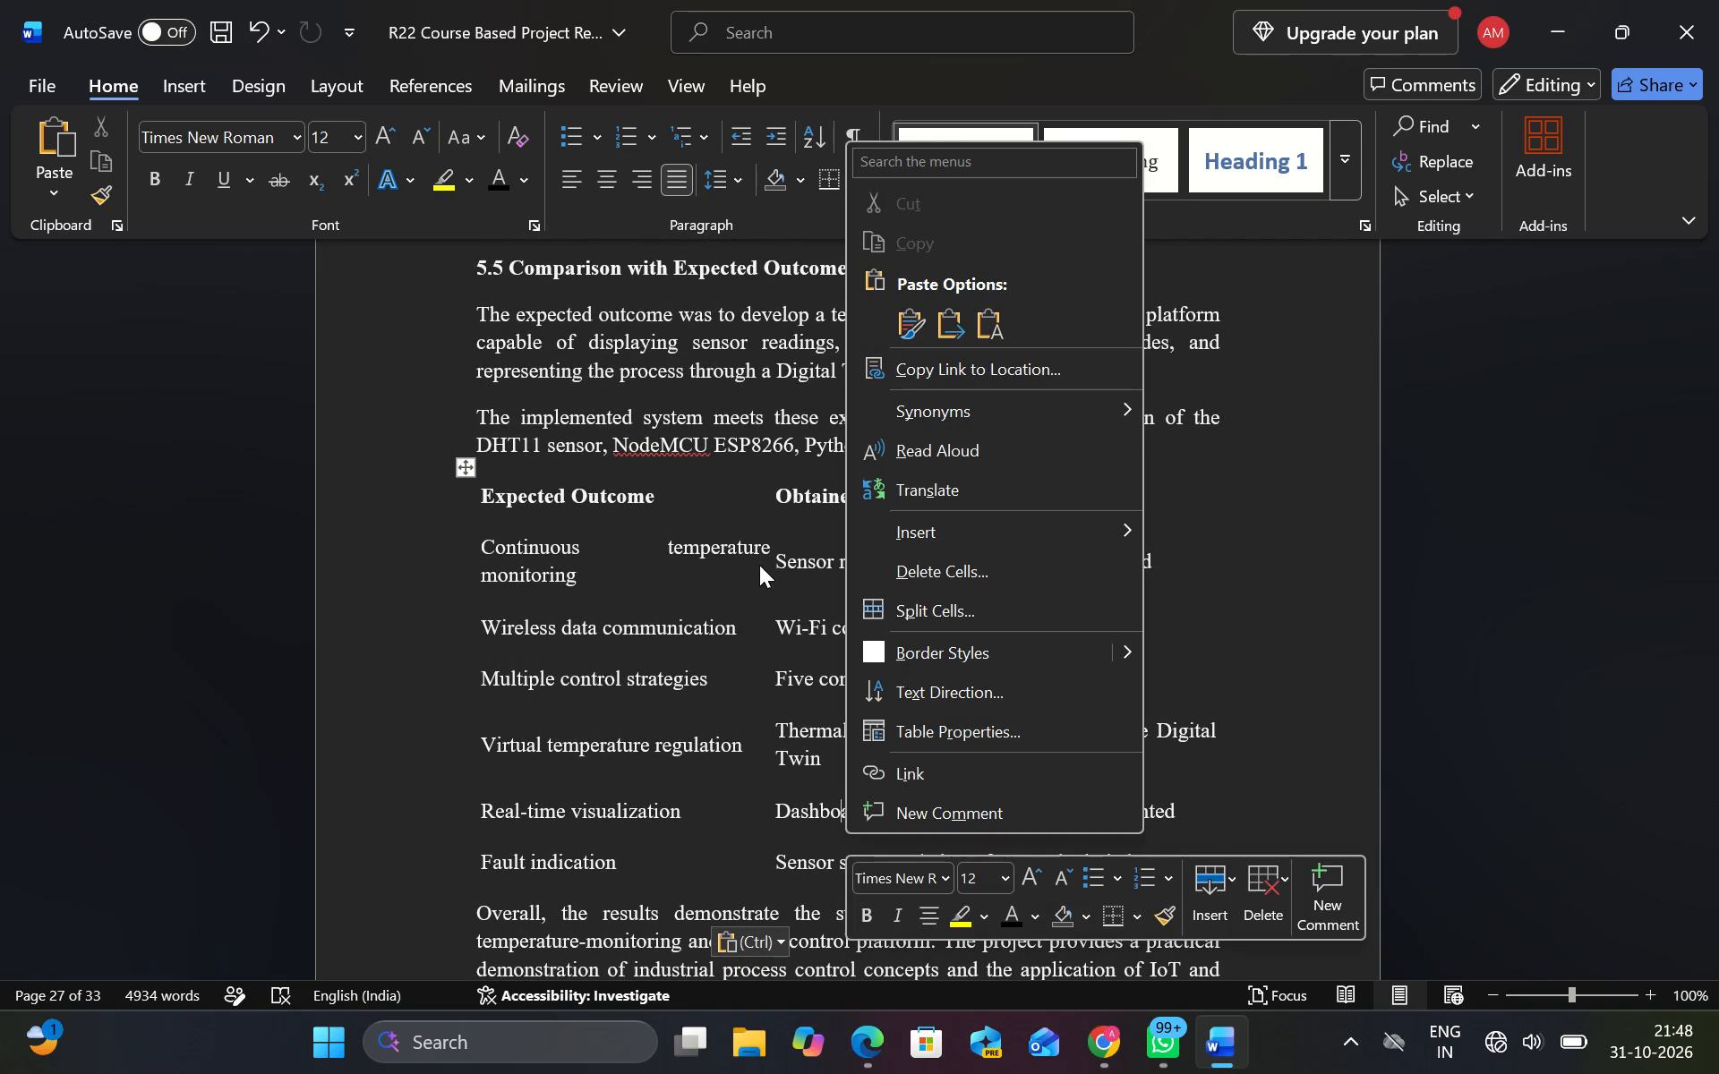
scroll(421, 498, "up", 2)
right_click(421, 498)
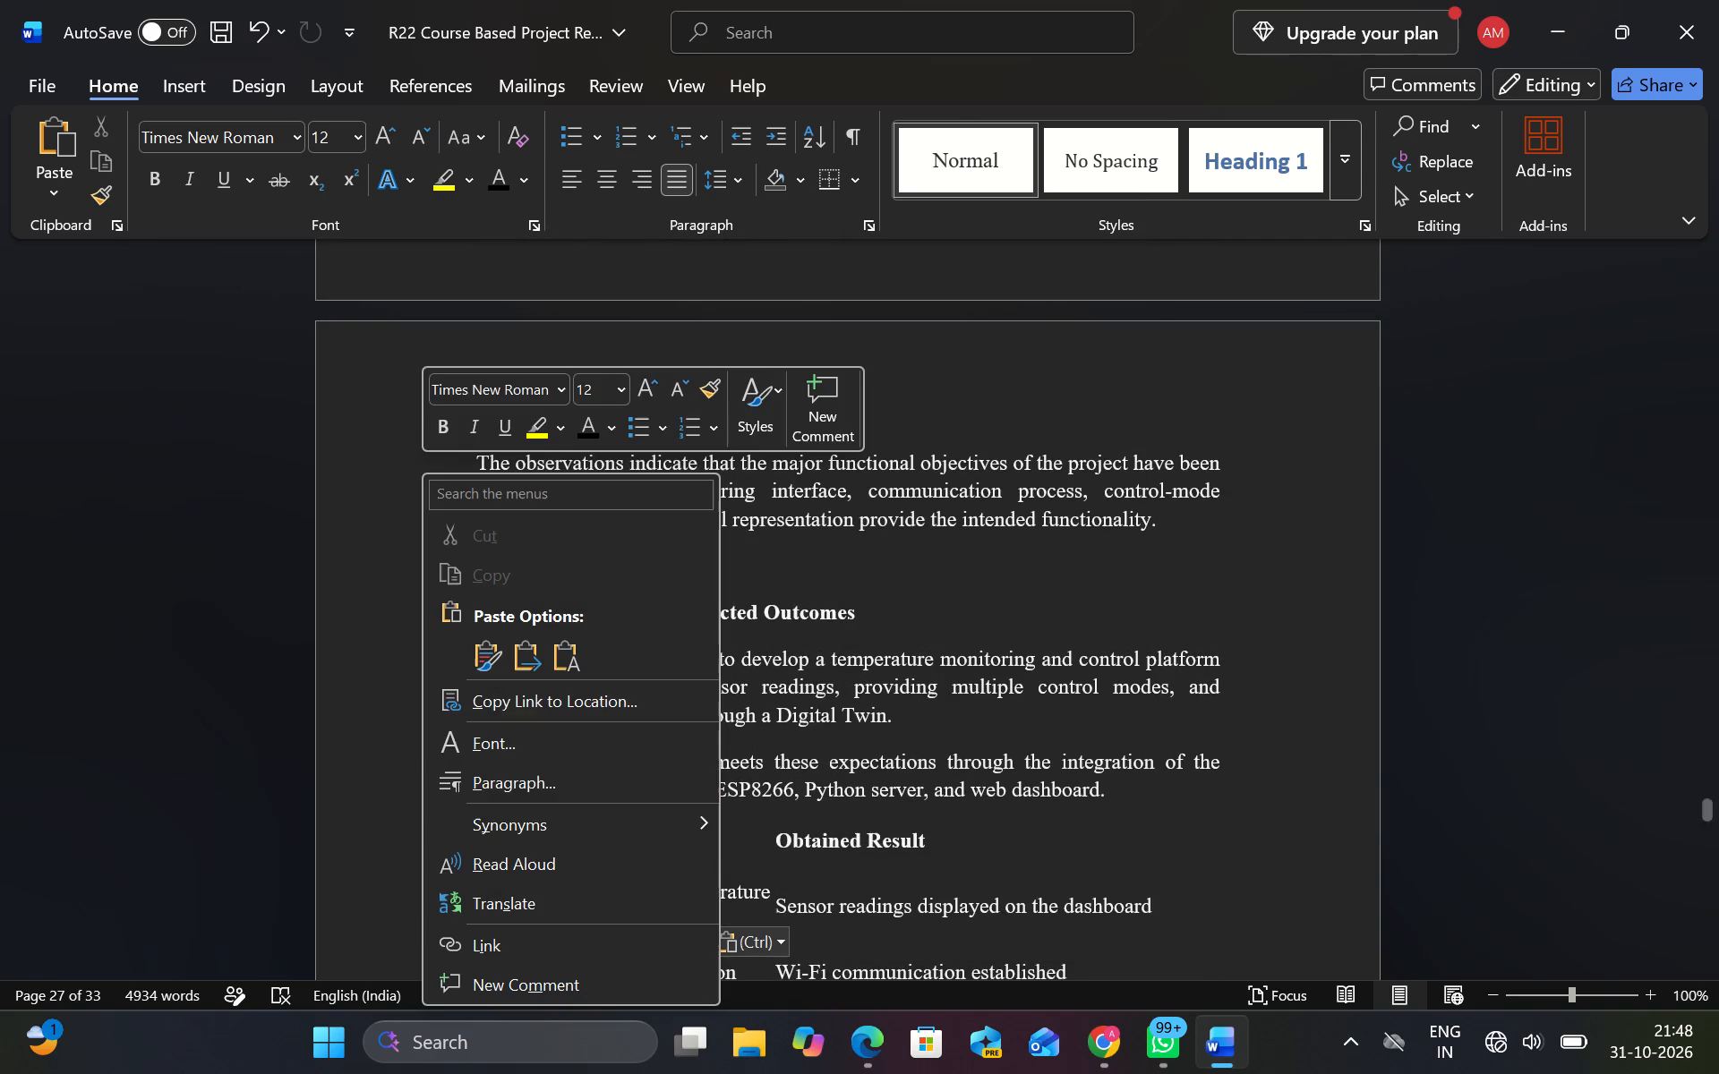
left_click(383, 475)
Make the "AT HIGH TEMPERATURE" caption above the section 5.4 heading bold.
scroll(383, 475, "up", 1)
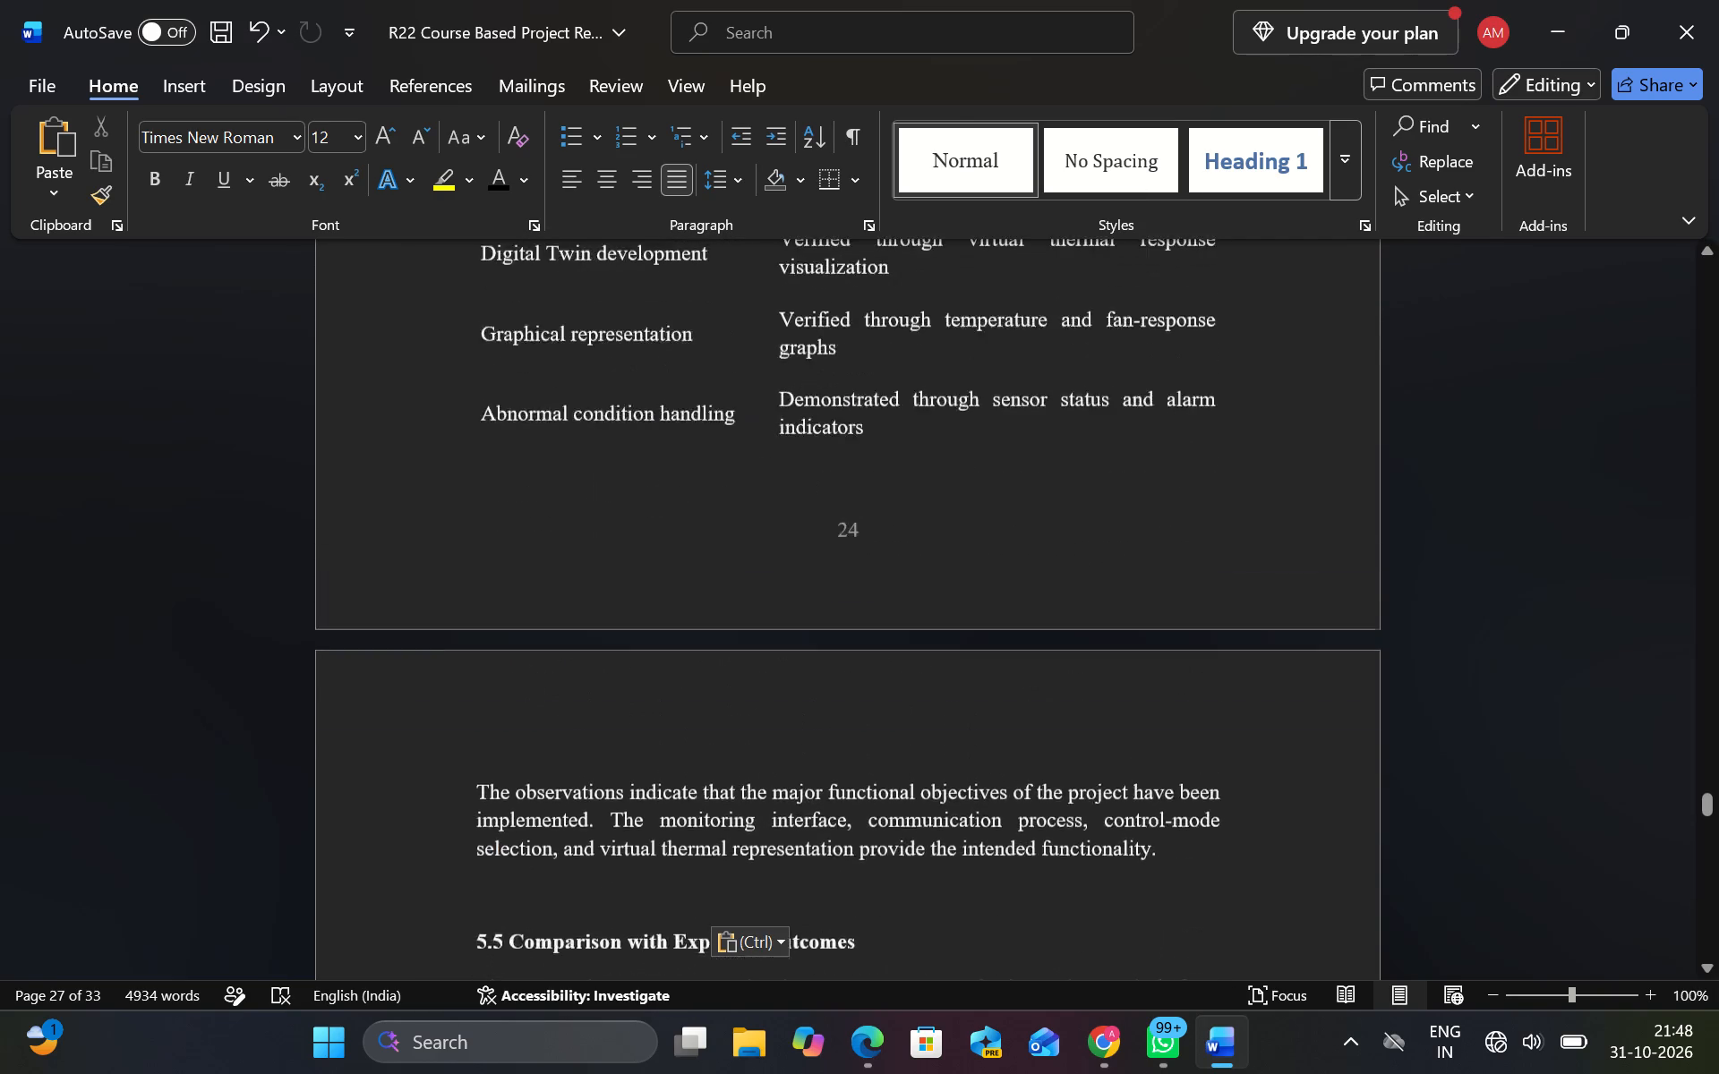
scroll(383, 475, "up", 1)
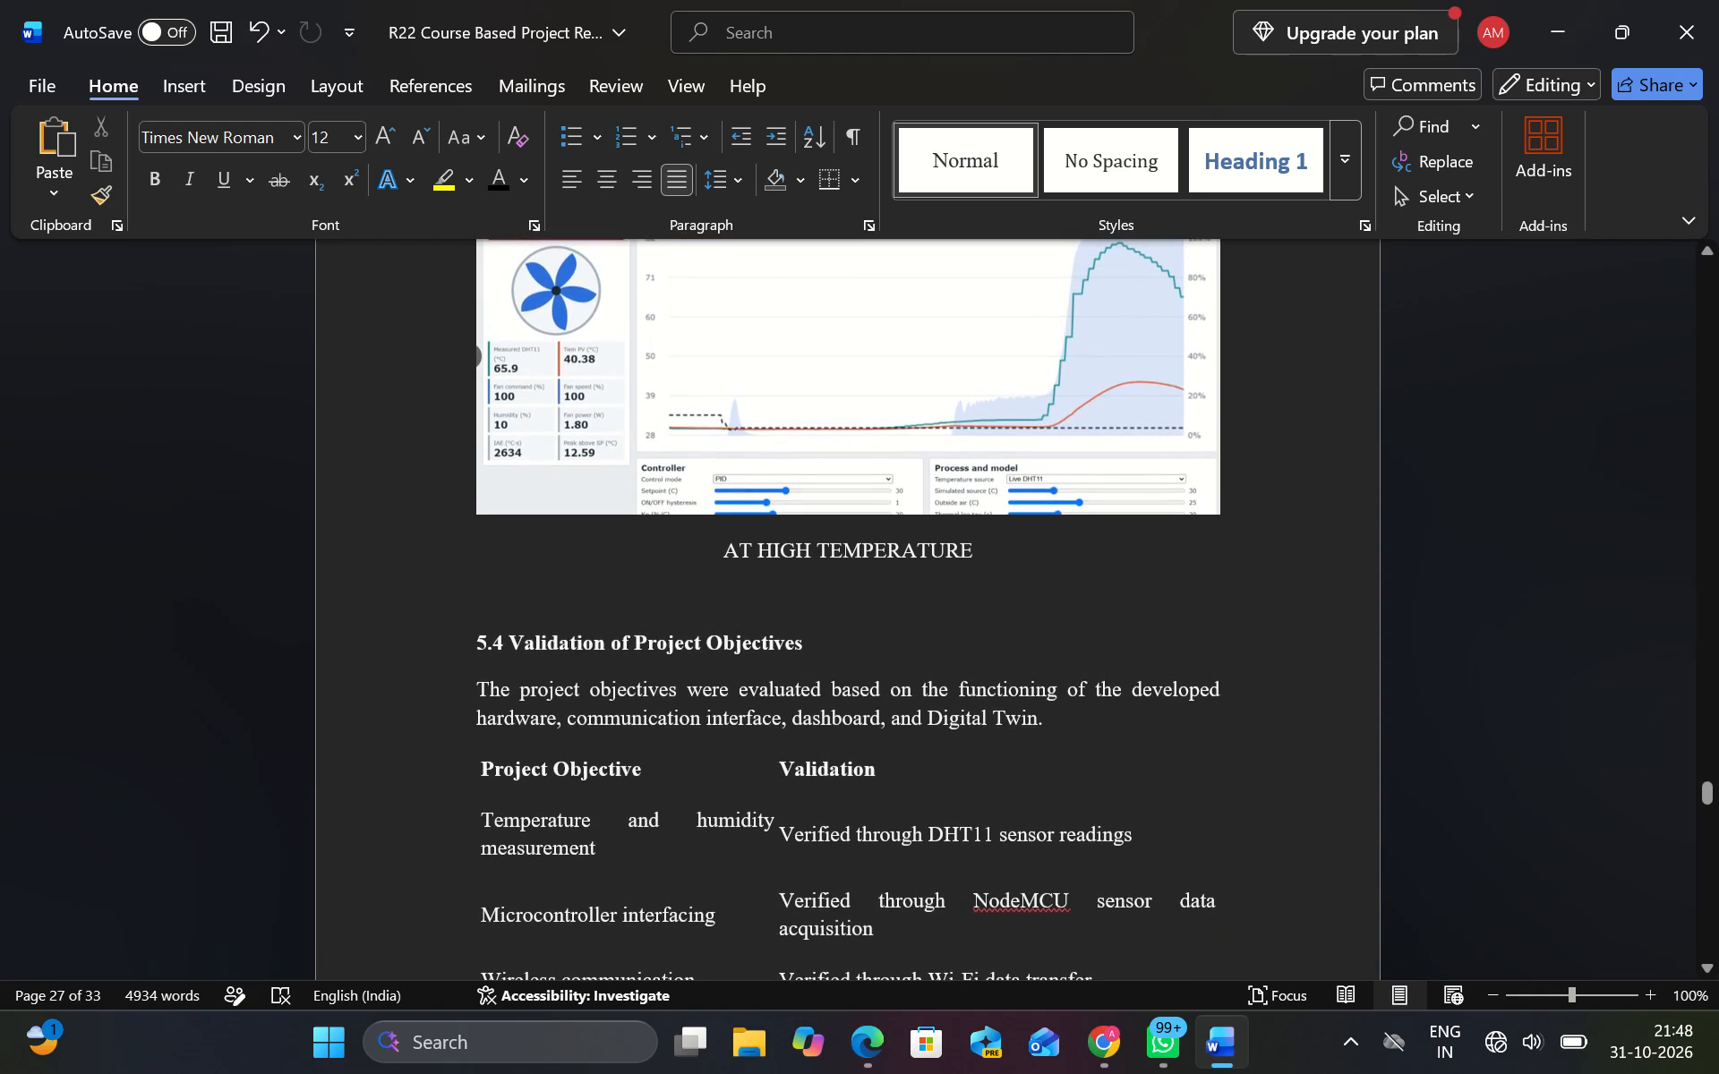
left_click_drag(731, 550, 812, 549)
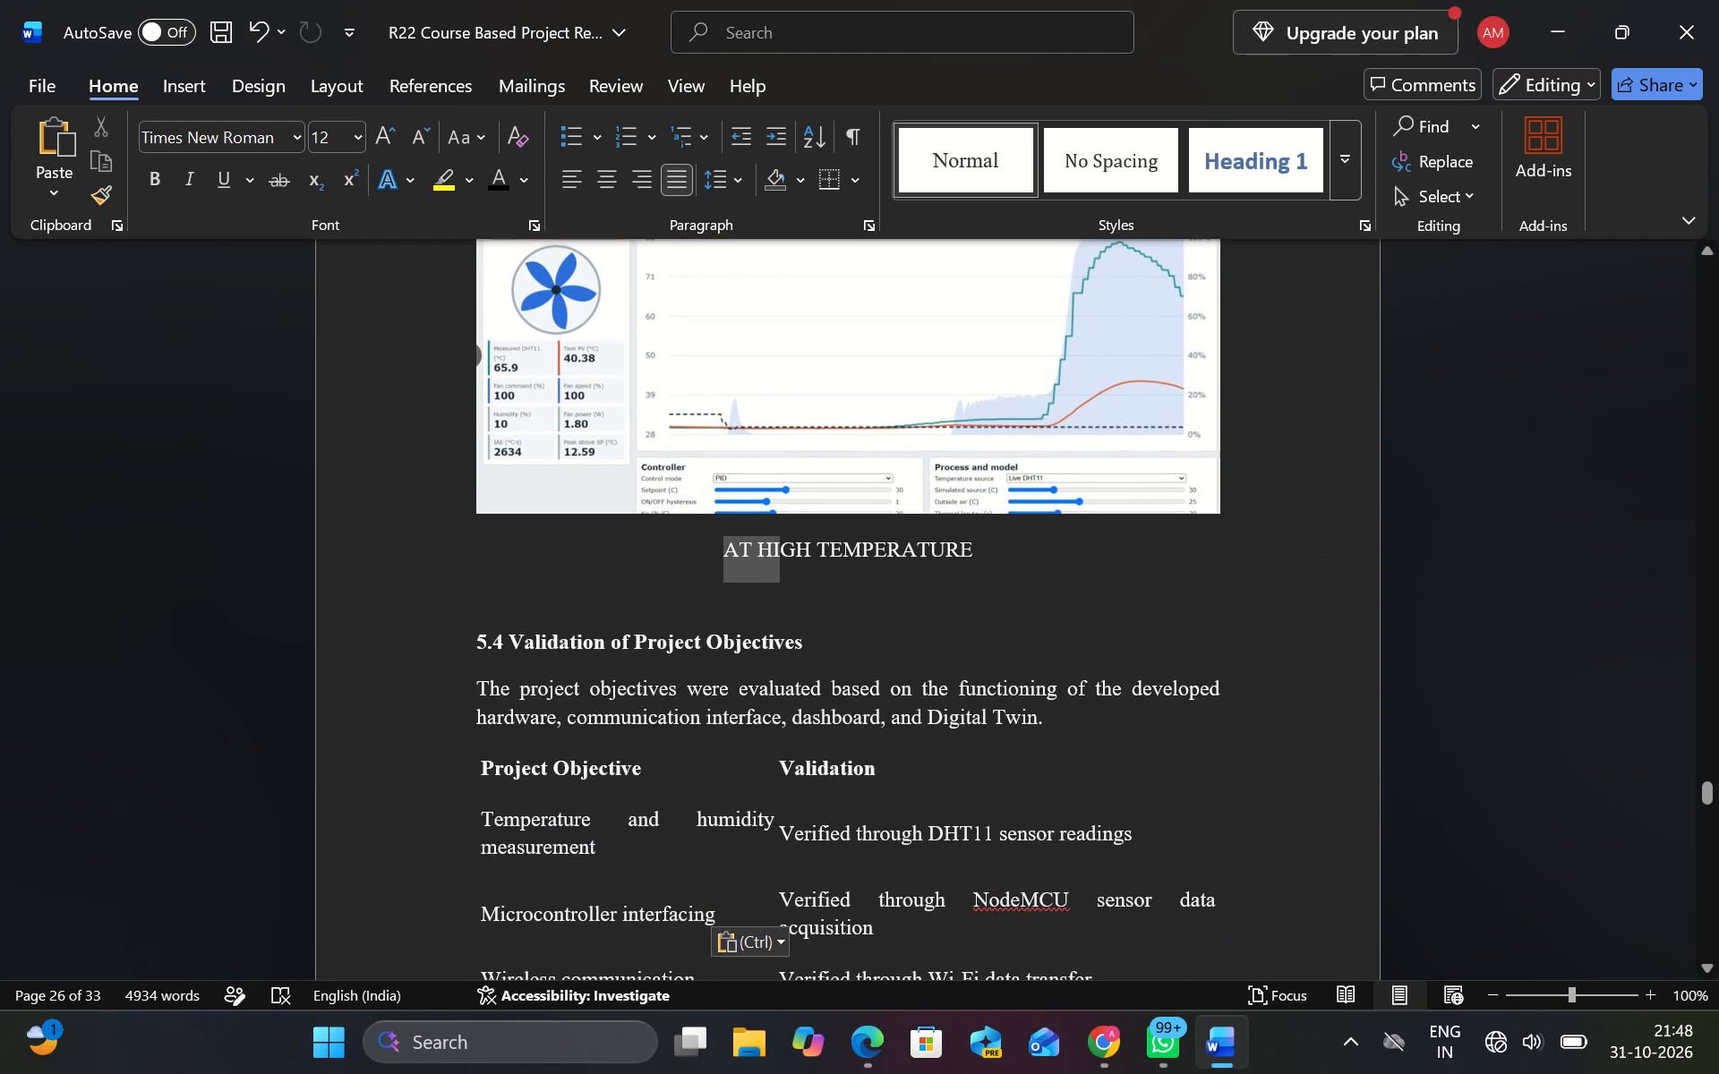
left_click_drag(812, 549, 952, 550)
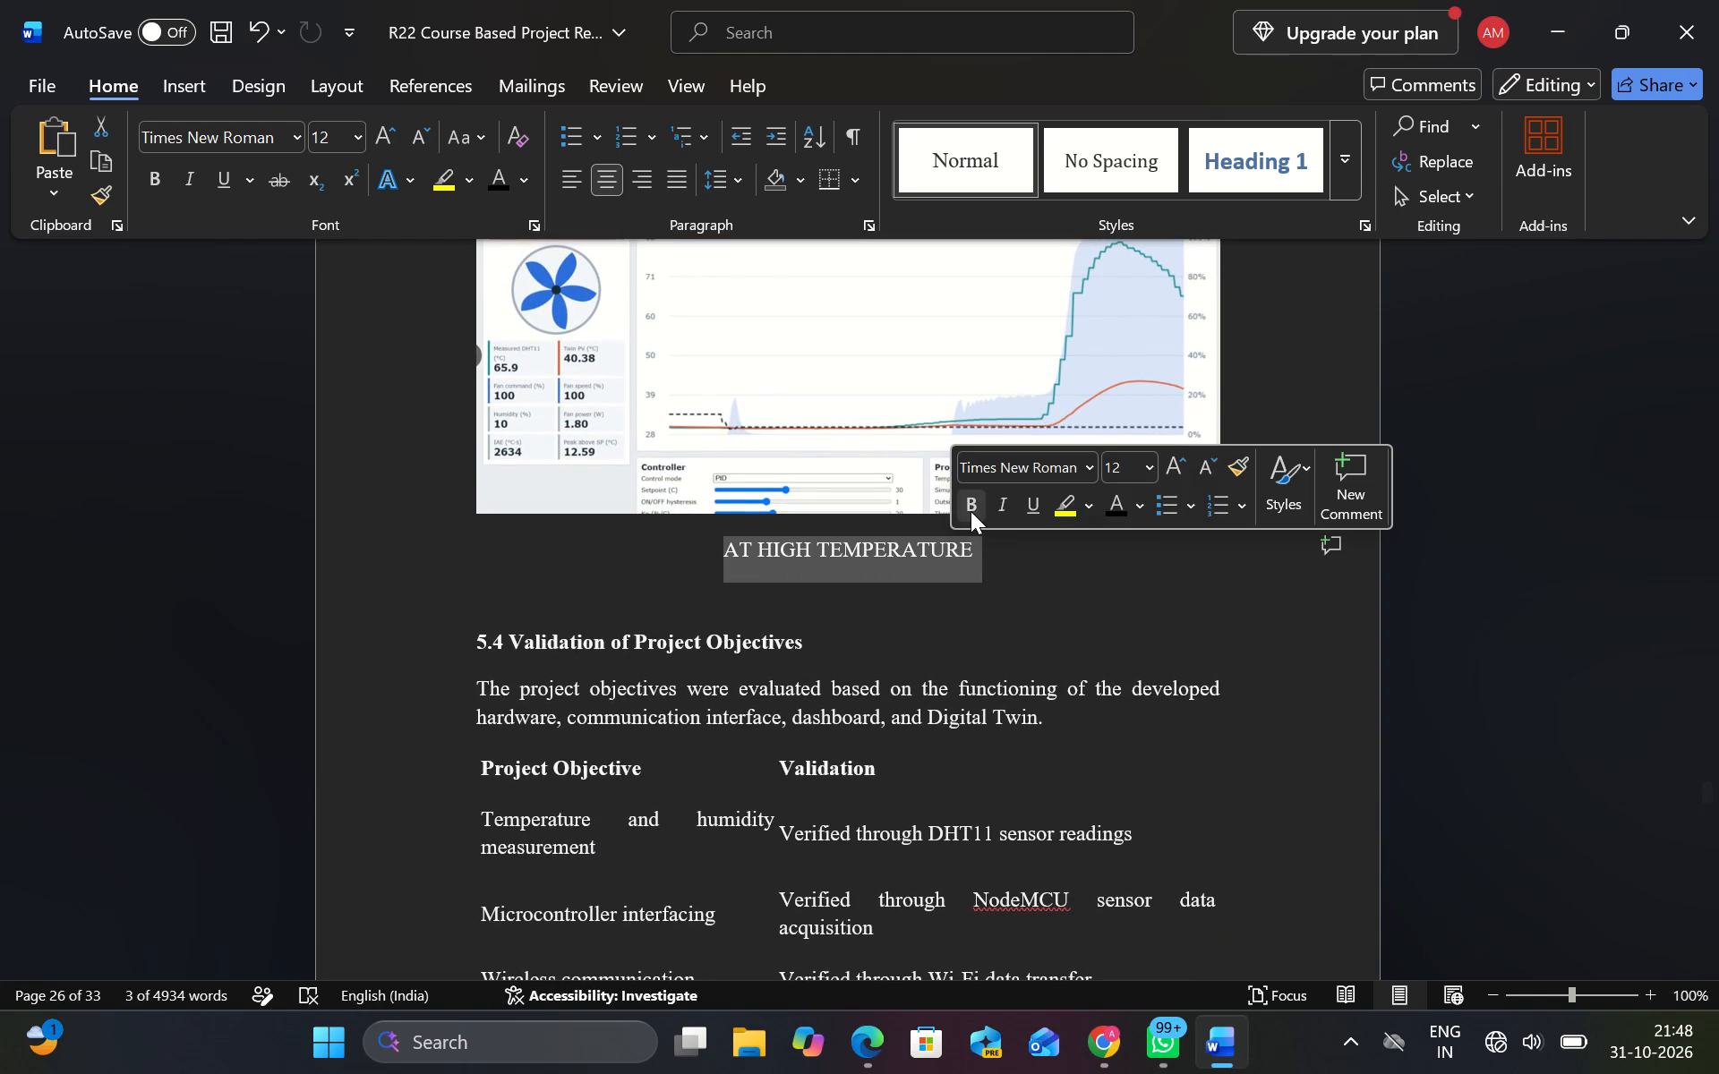
left_click(971, 511)
Make the "AT LOW TEMPERATURE" caption below the cooling dashboard picture in section 5.3 bold.
scroll(971, 511, "up", 2)
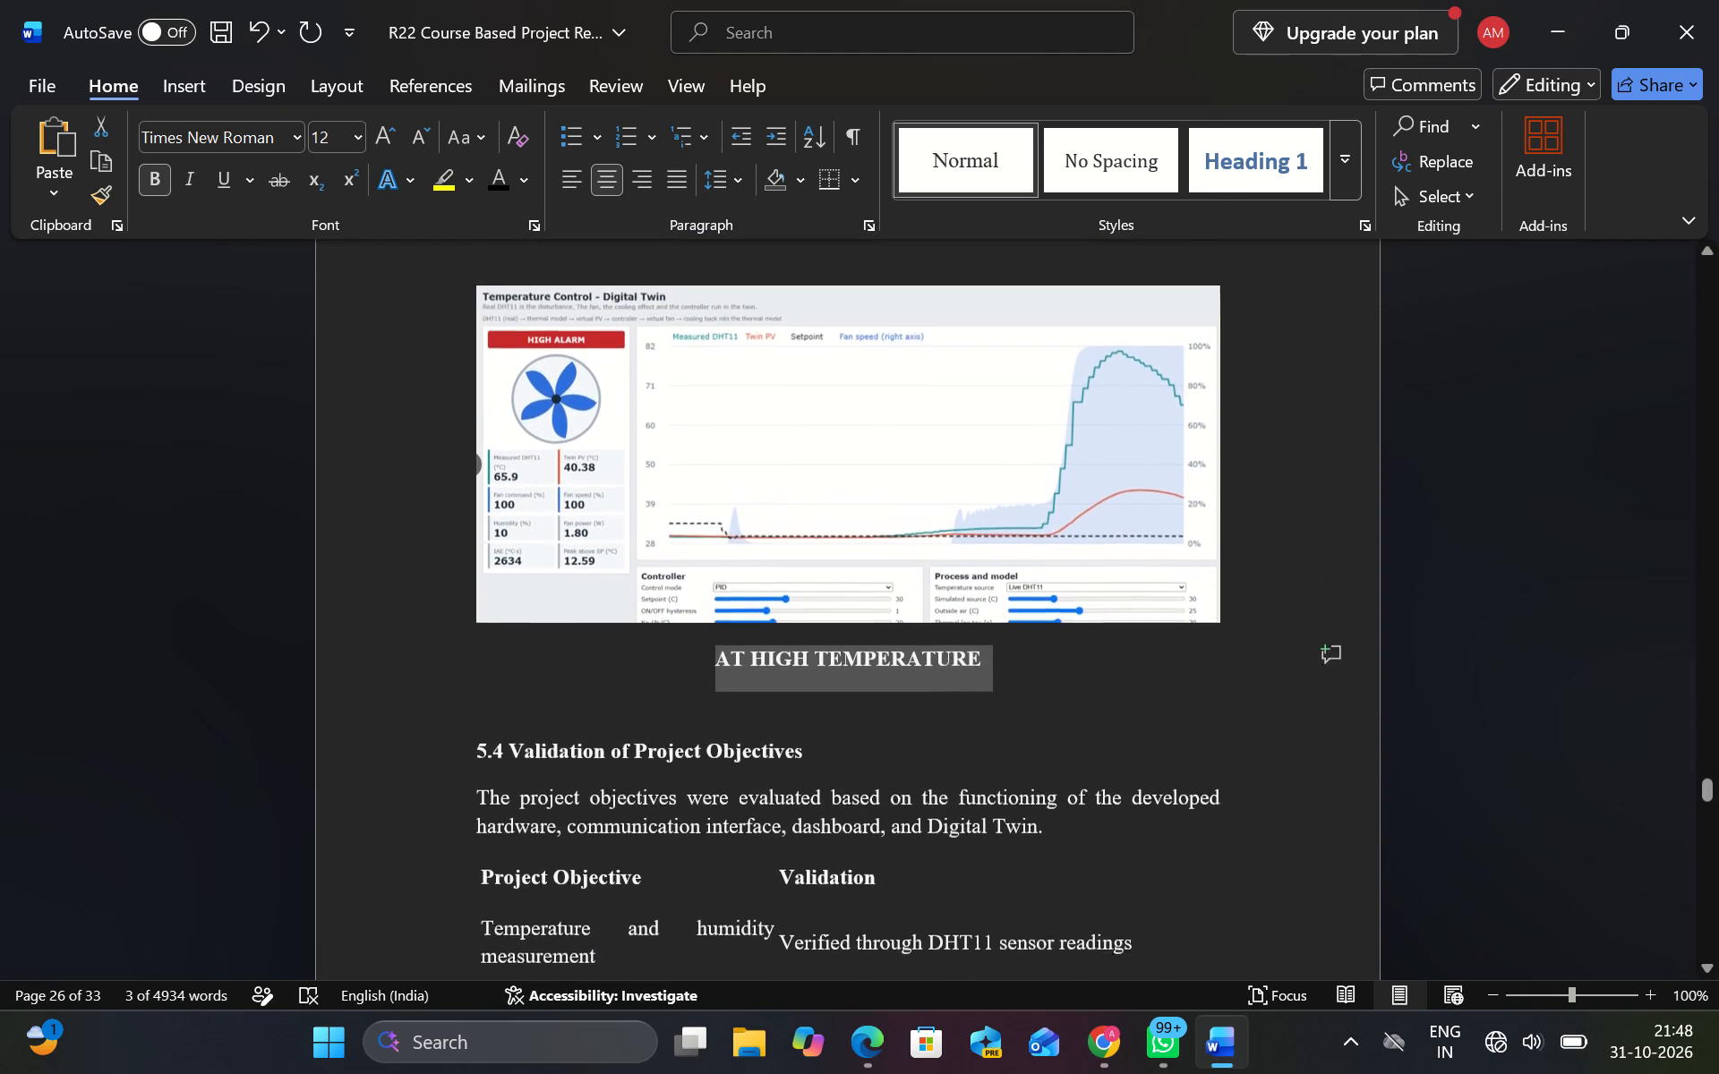
scroll(971, 511, "up", 3)
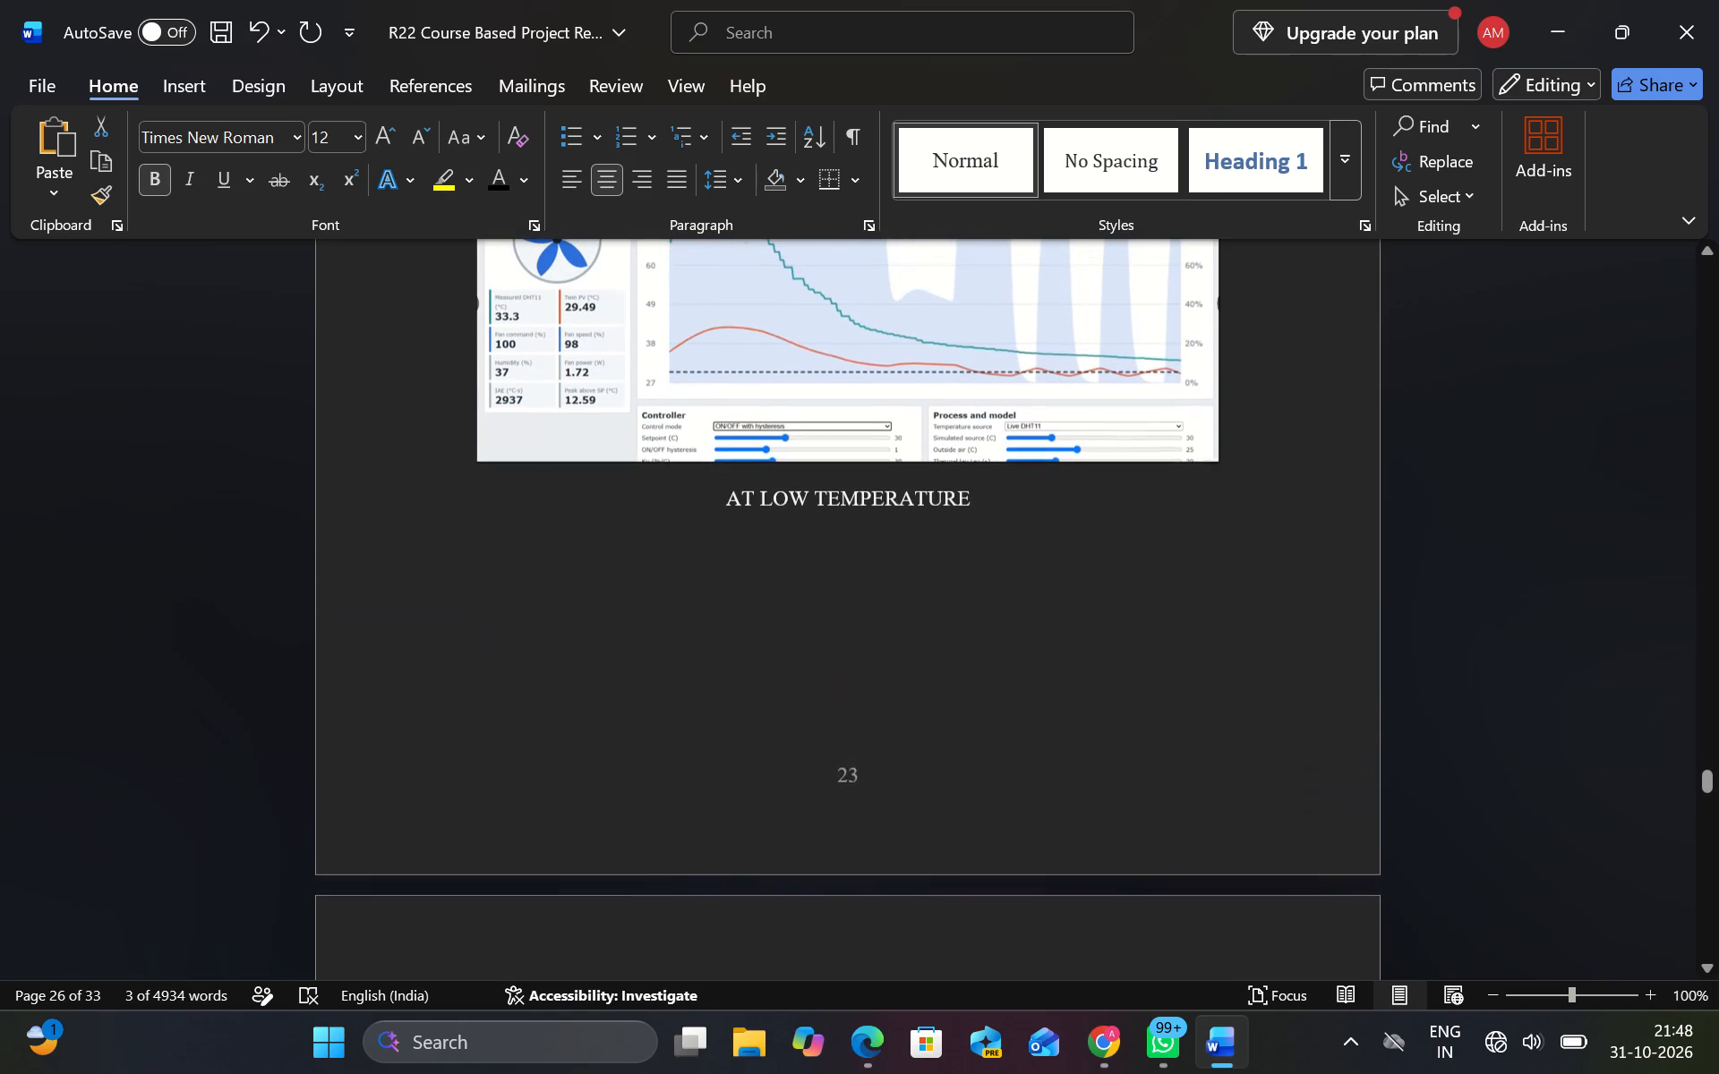
left_click_drag(725, 499, 947, 516)
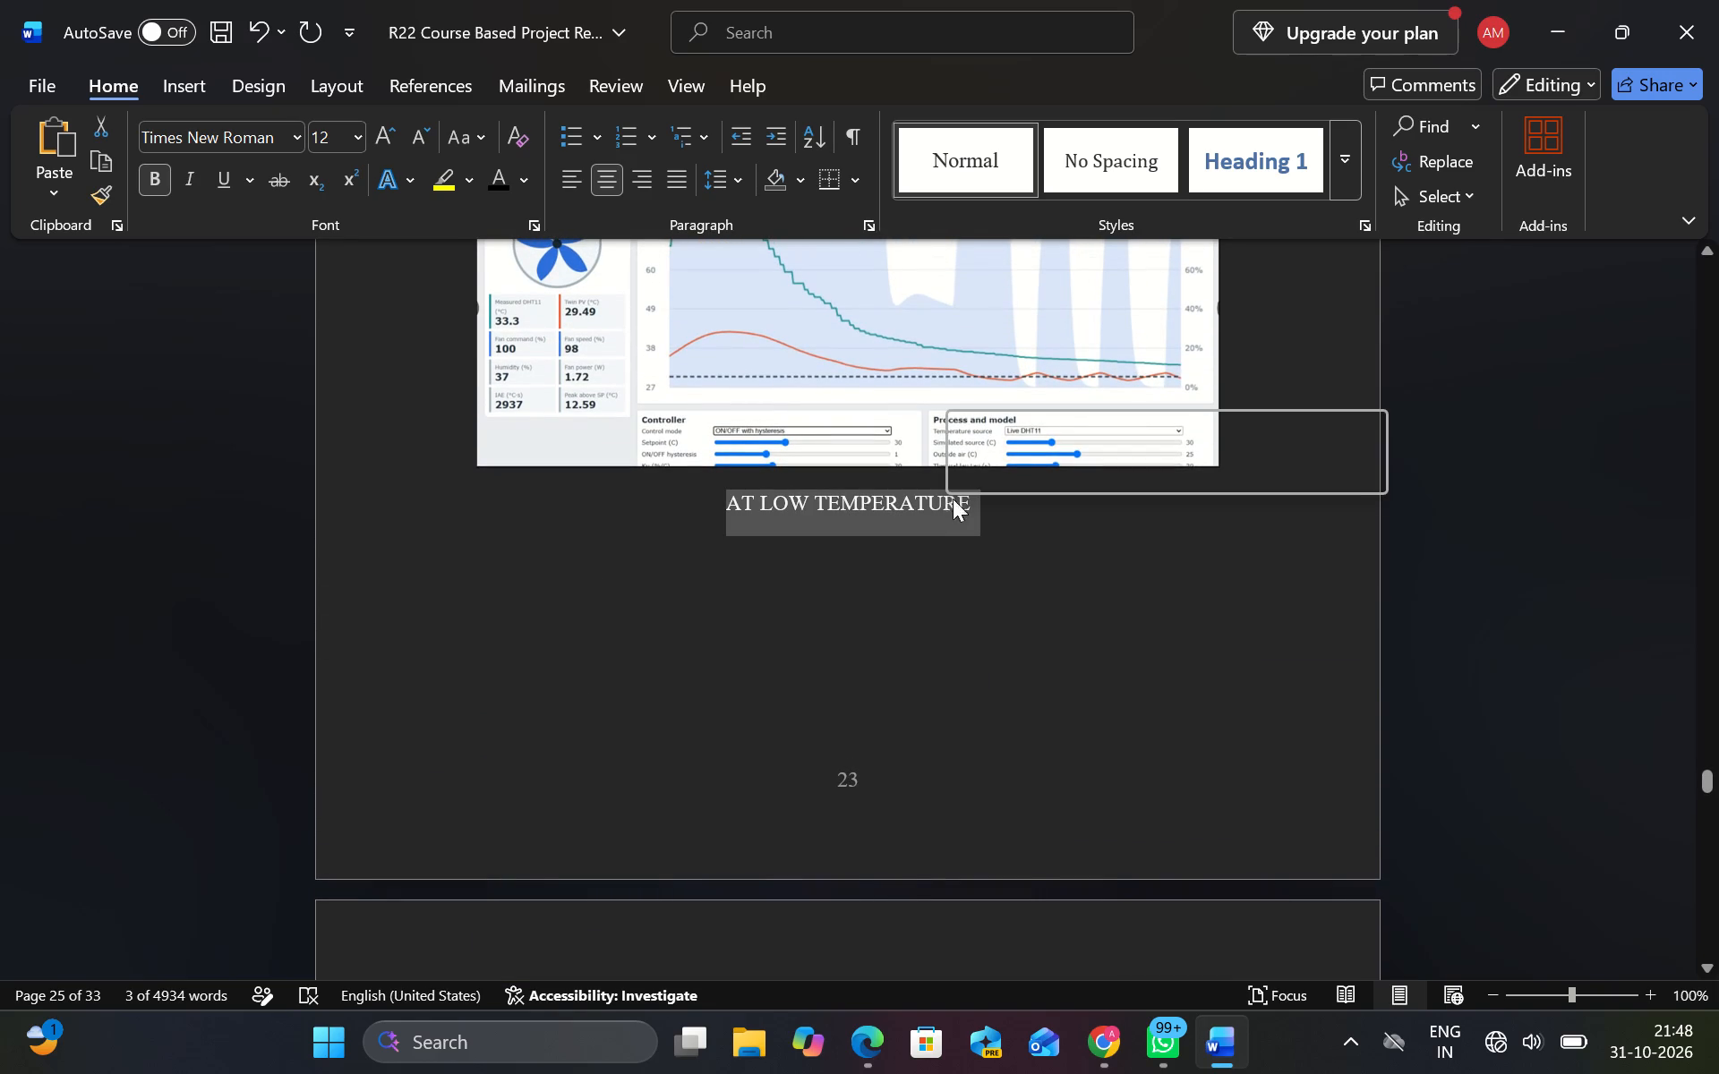
left_click(957, 477)
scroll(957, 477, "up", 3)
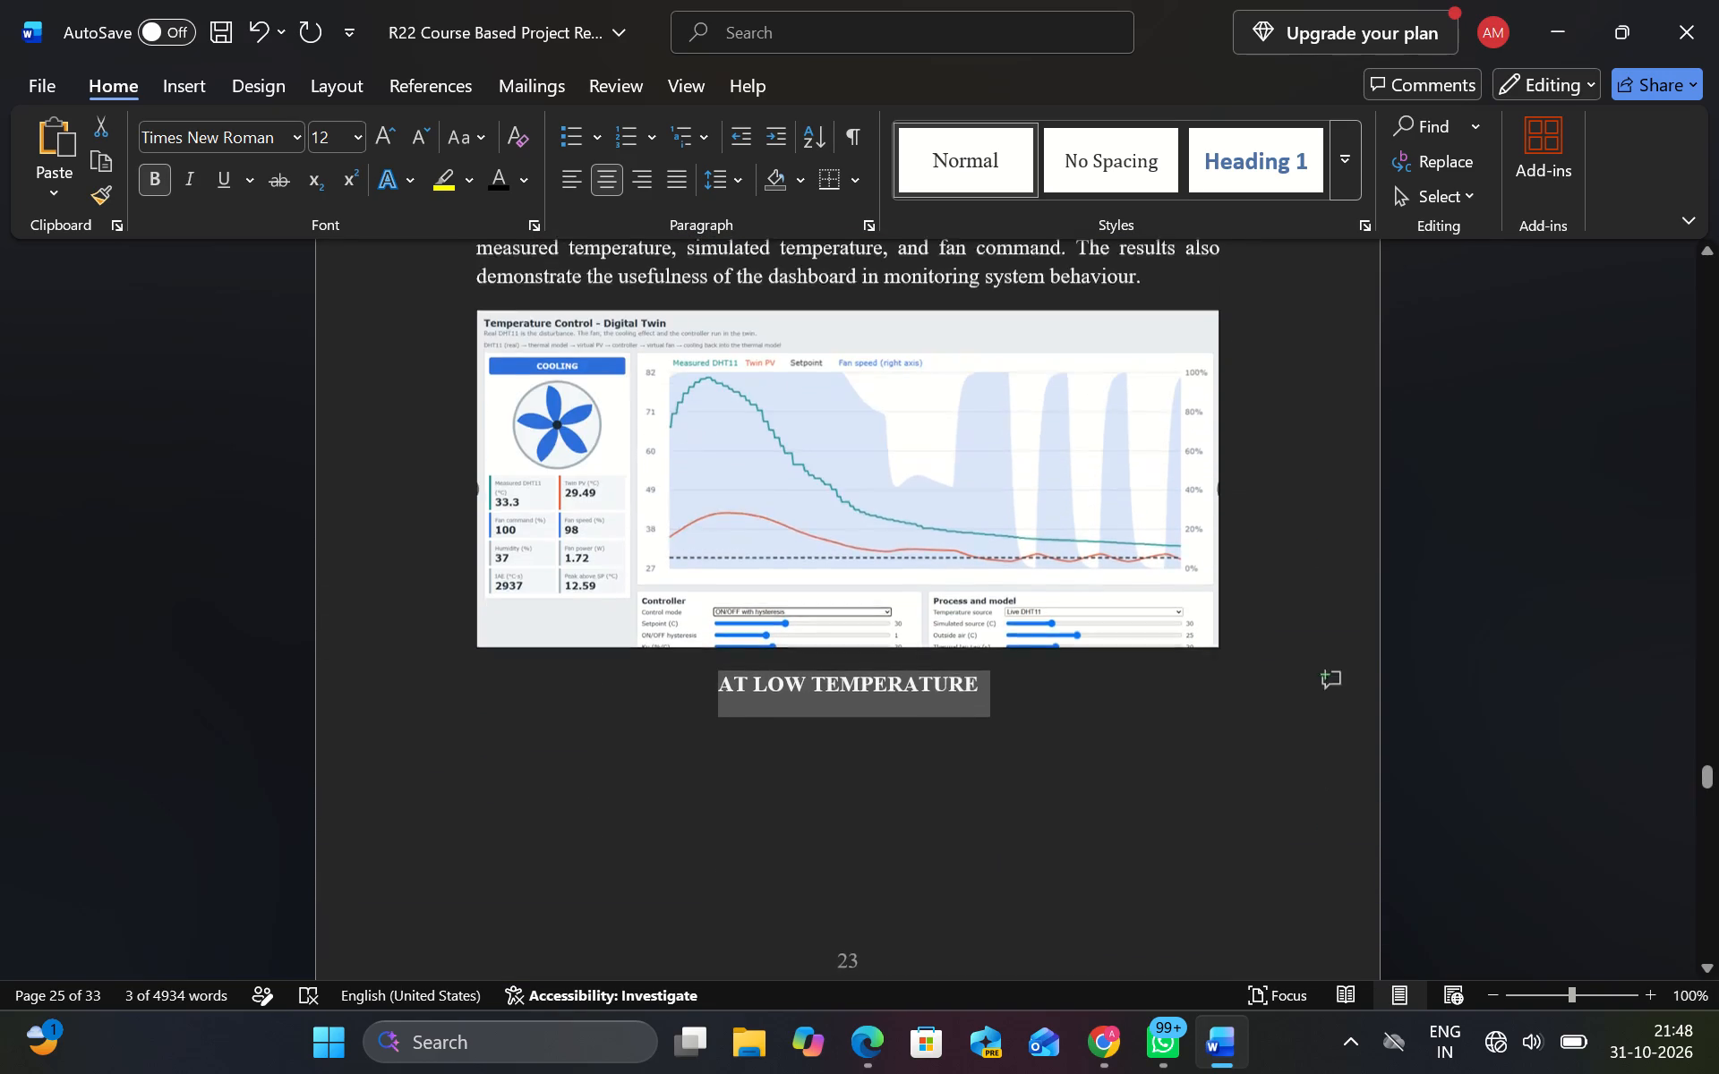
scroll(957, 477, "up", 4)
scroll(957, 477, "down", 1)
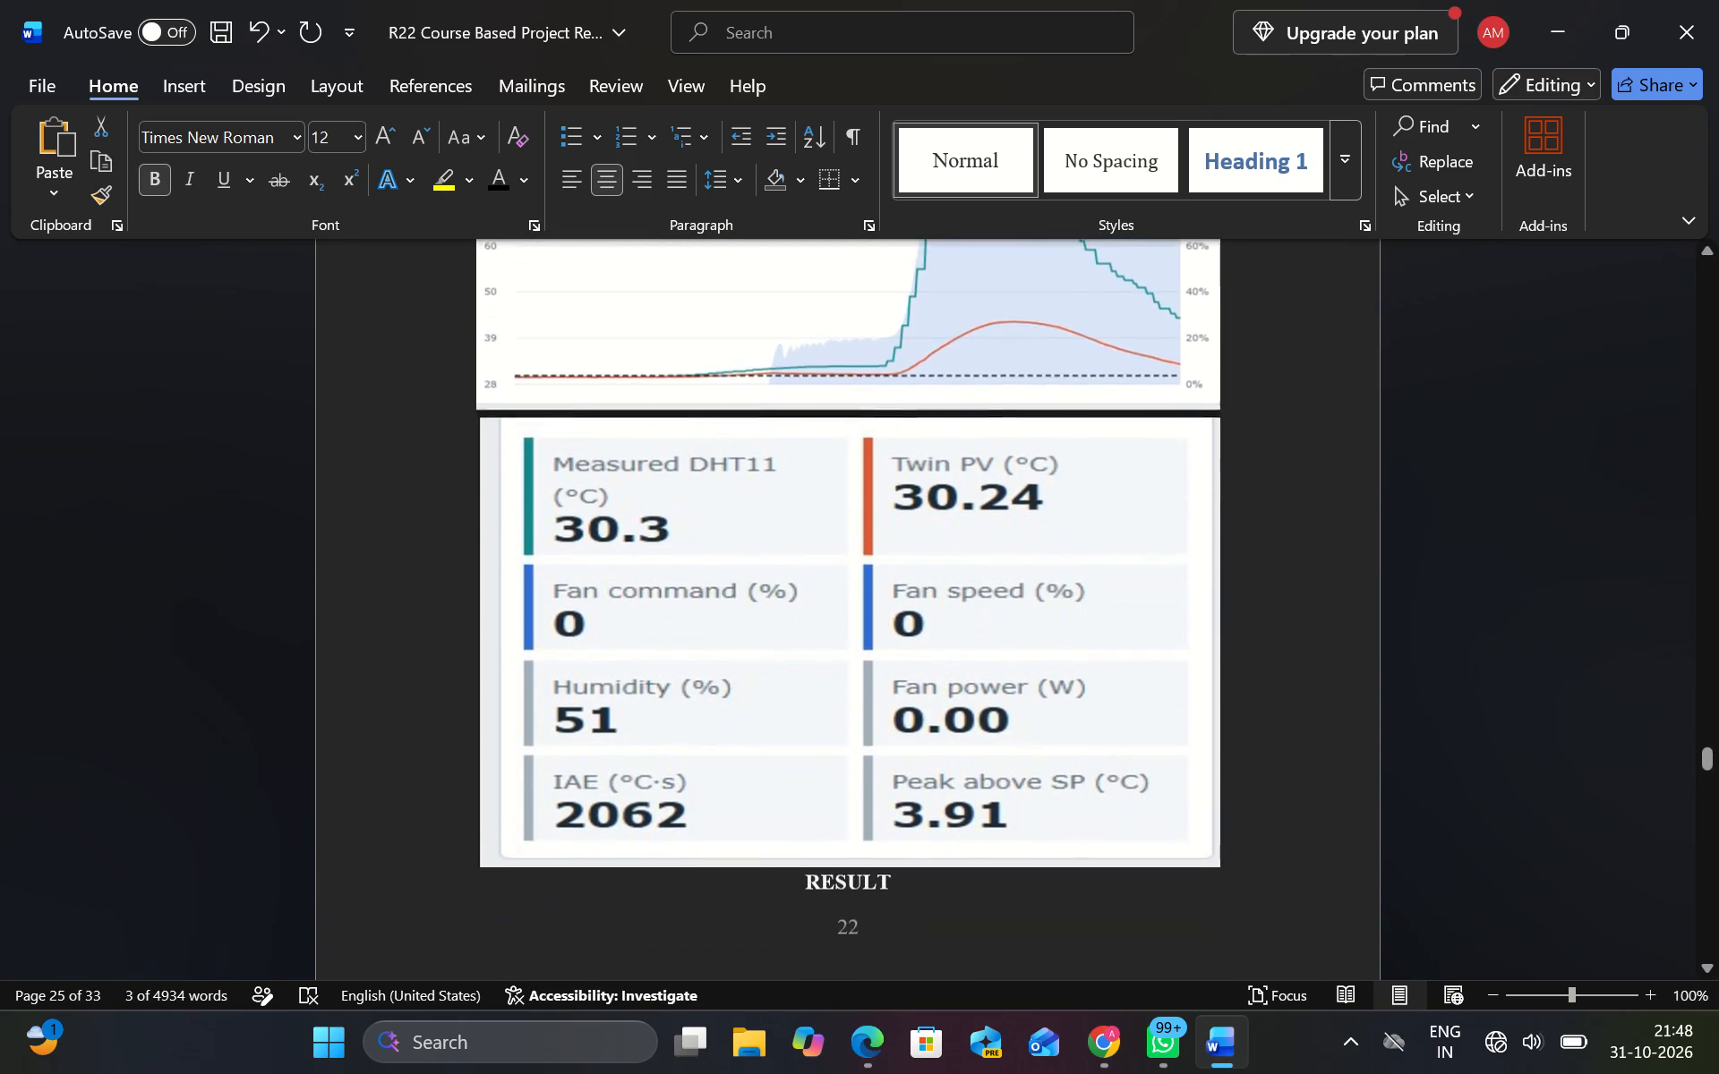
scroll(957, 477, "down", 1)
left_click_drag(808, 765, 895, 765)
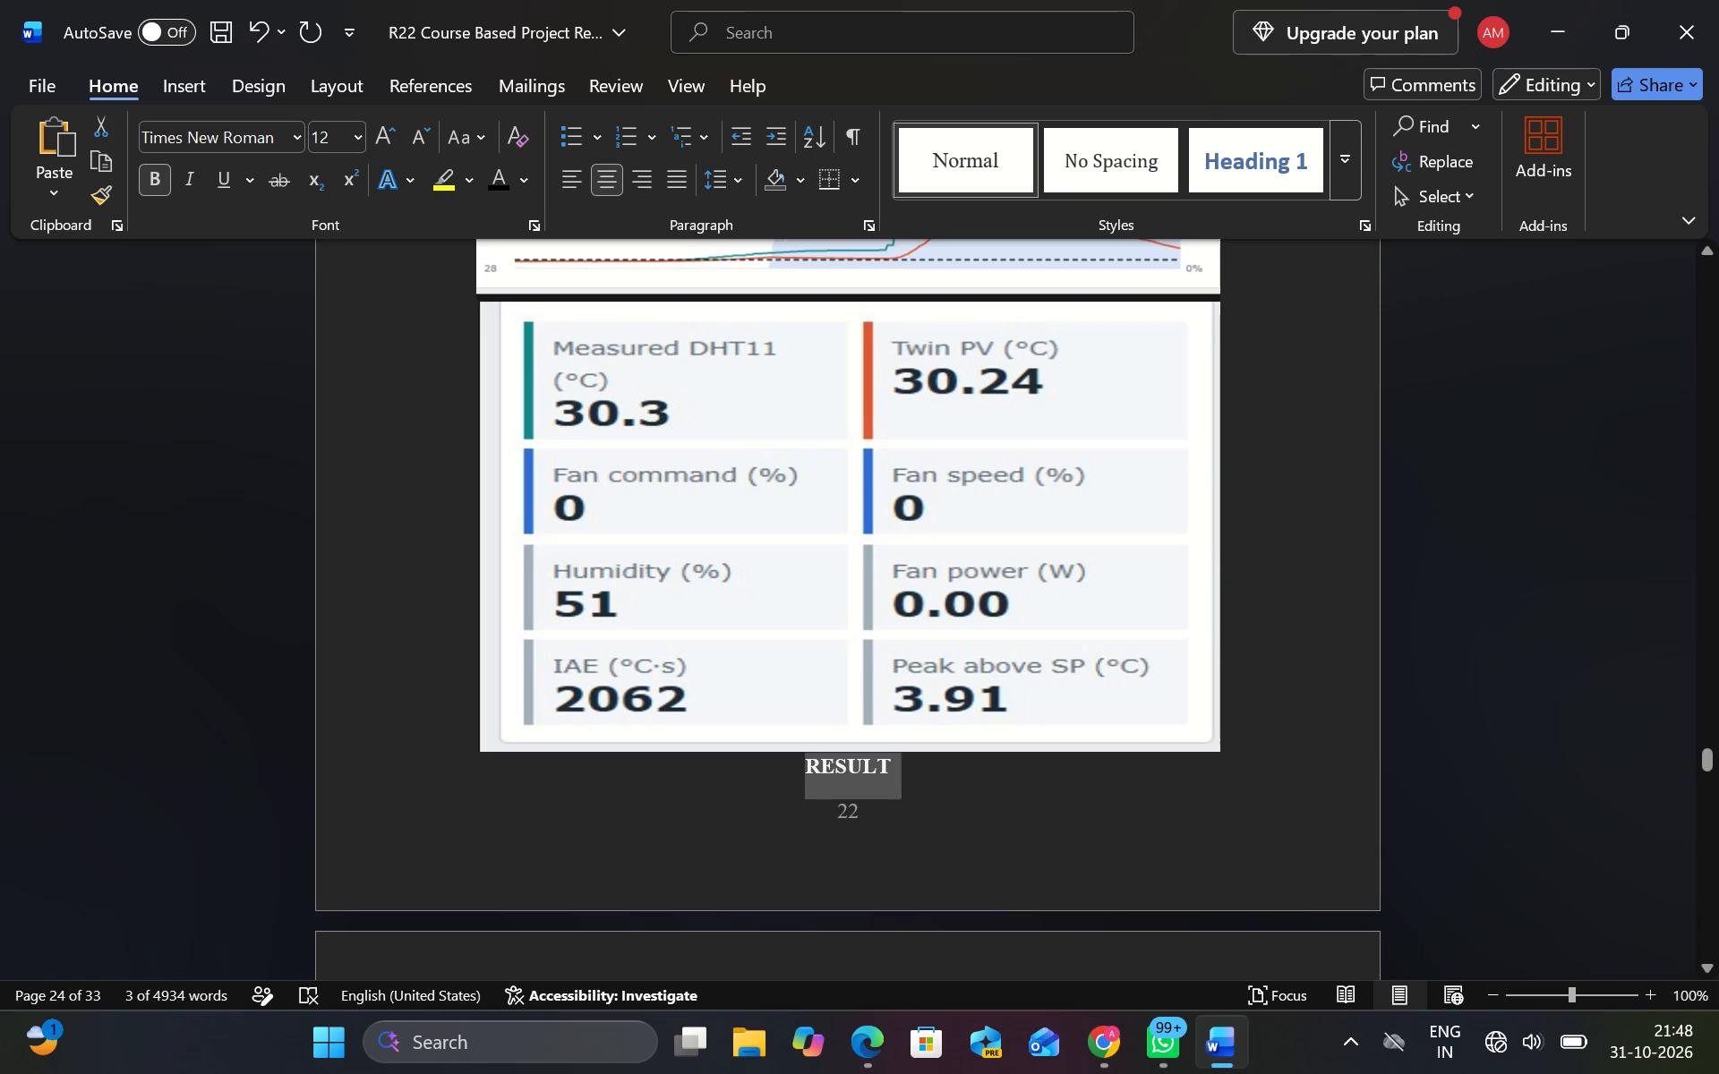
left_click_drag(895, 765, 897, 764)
Add a bold, centred "DASHBOARD" caption directly below the SENSOR FAULT dashboard picture that precedes section 5.2.
scroll(796, 519, "up", 2)
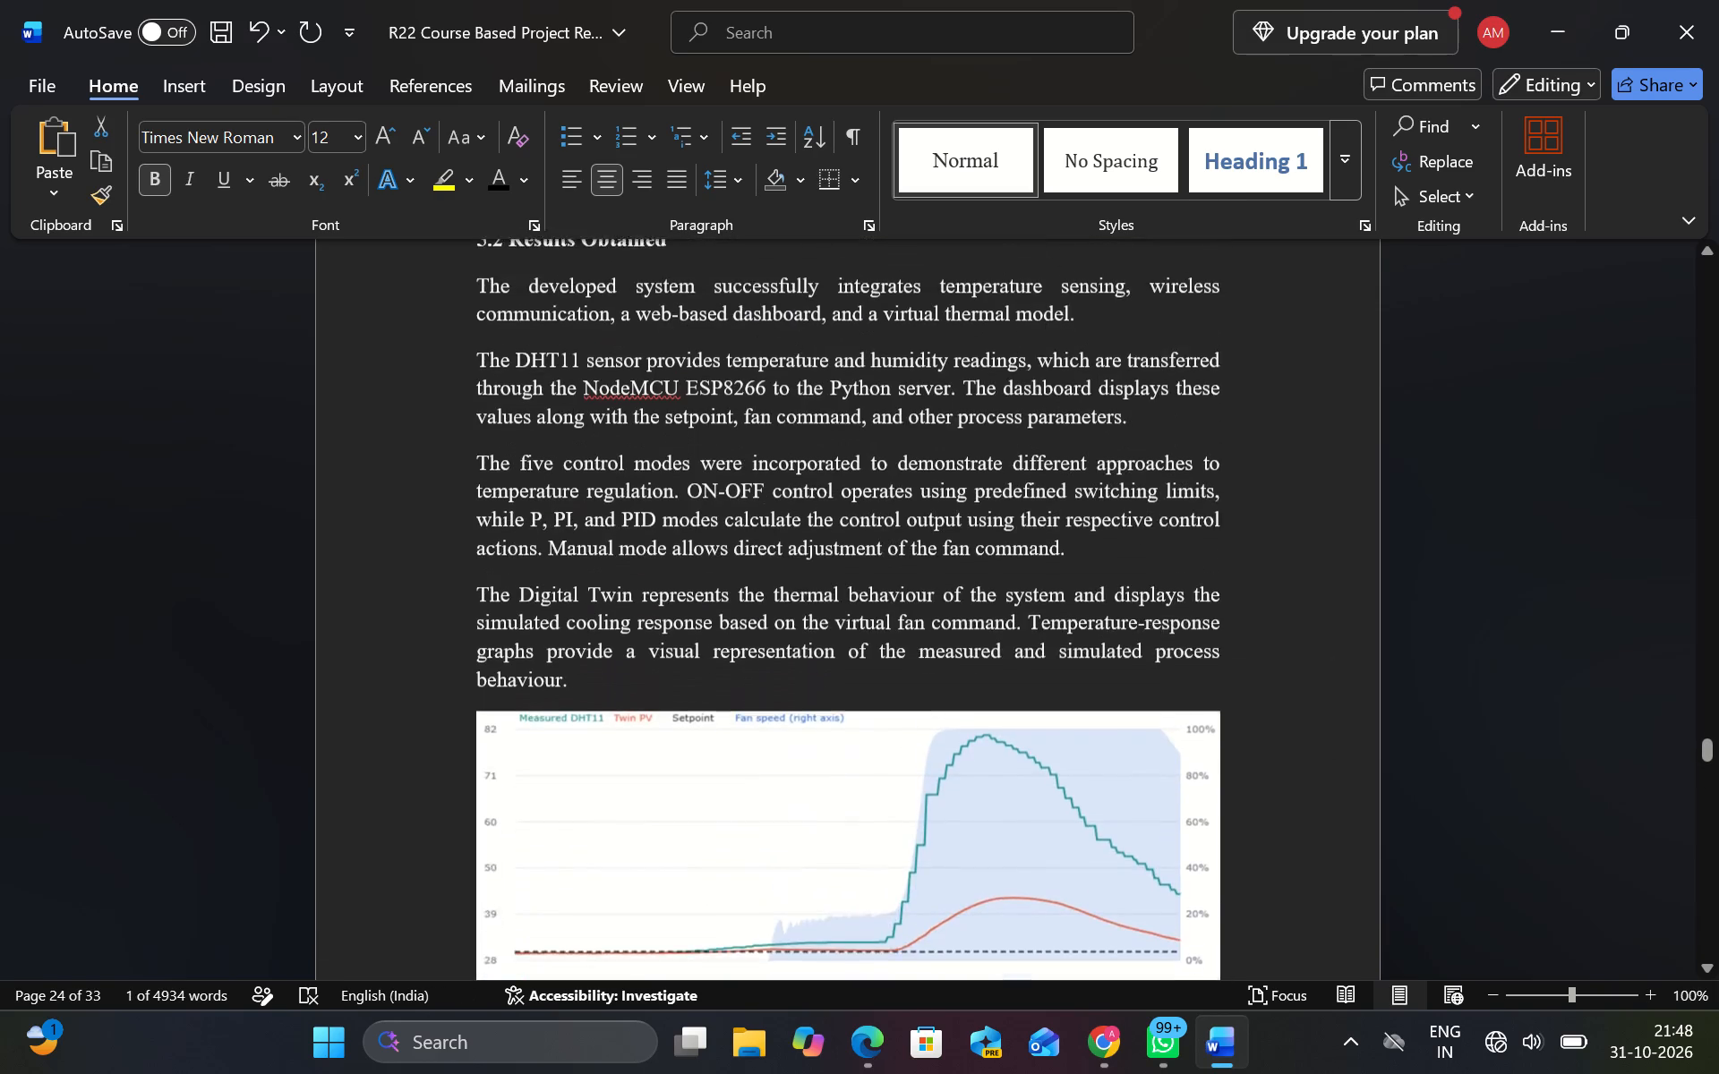
scroll(796, 519, "up", 1)
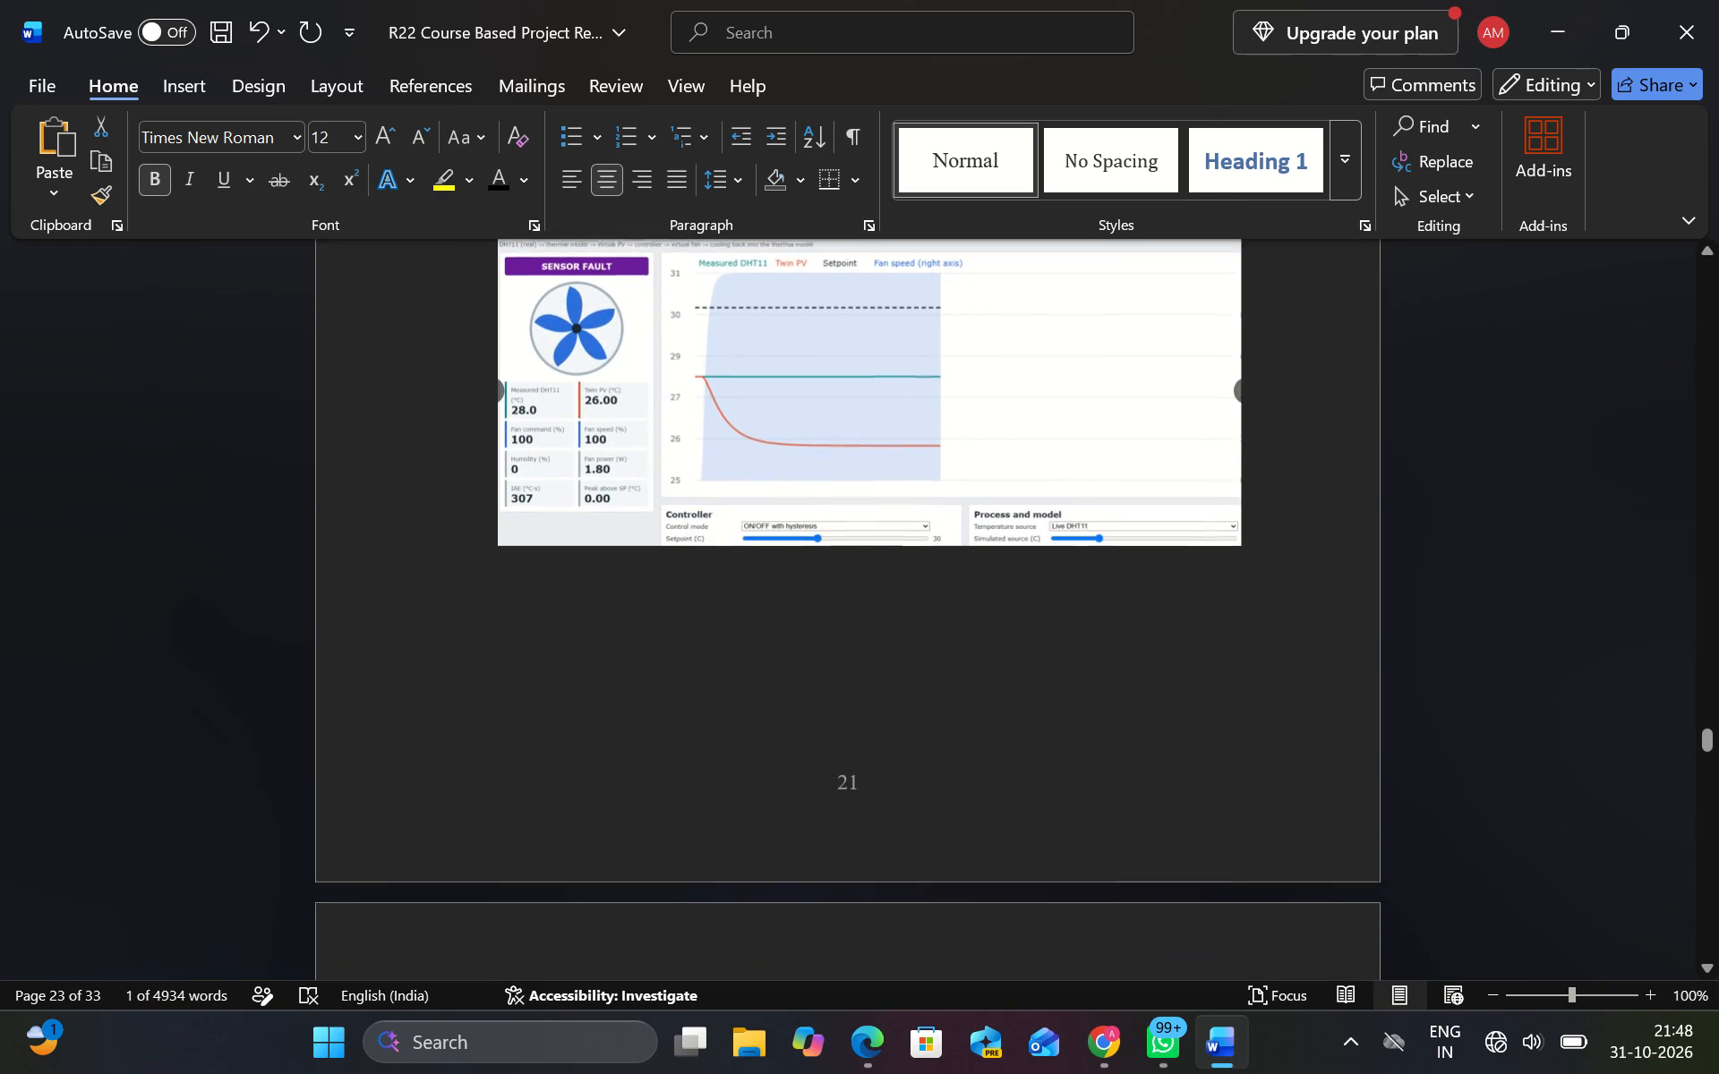
left_click(809, 563)
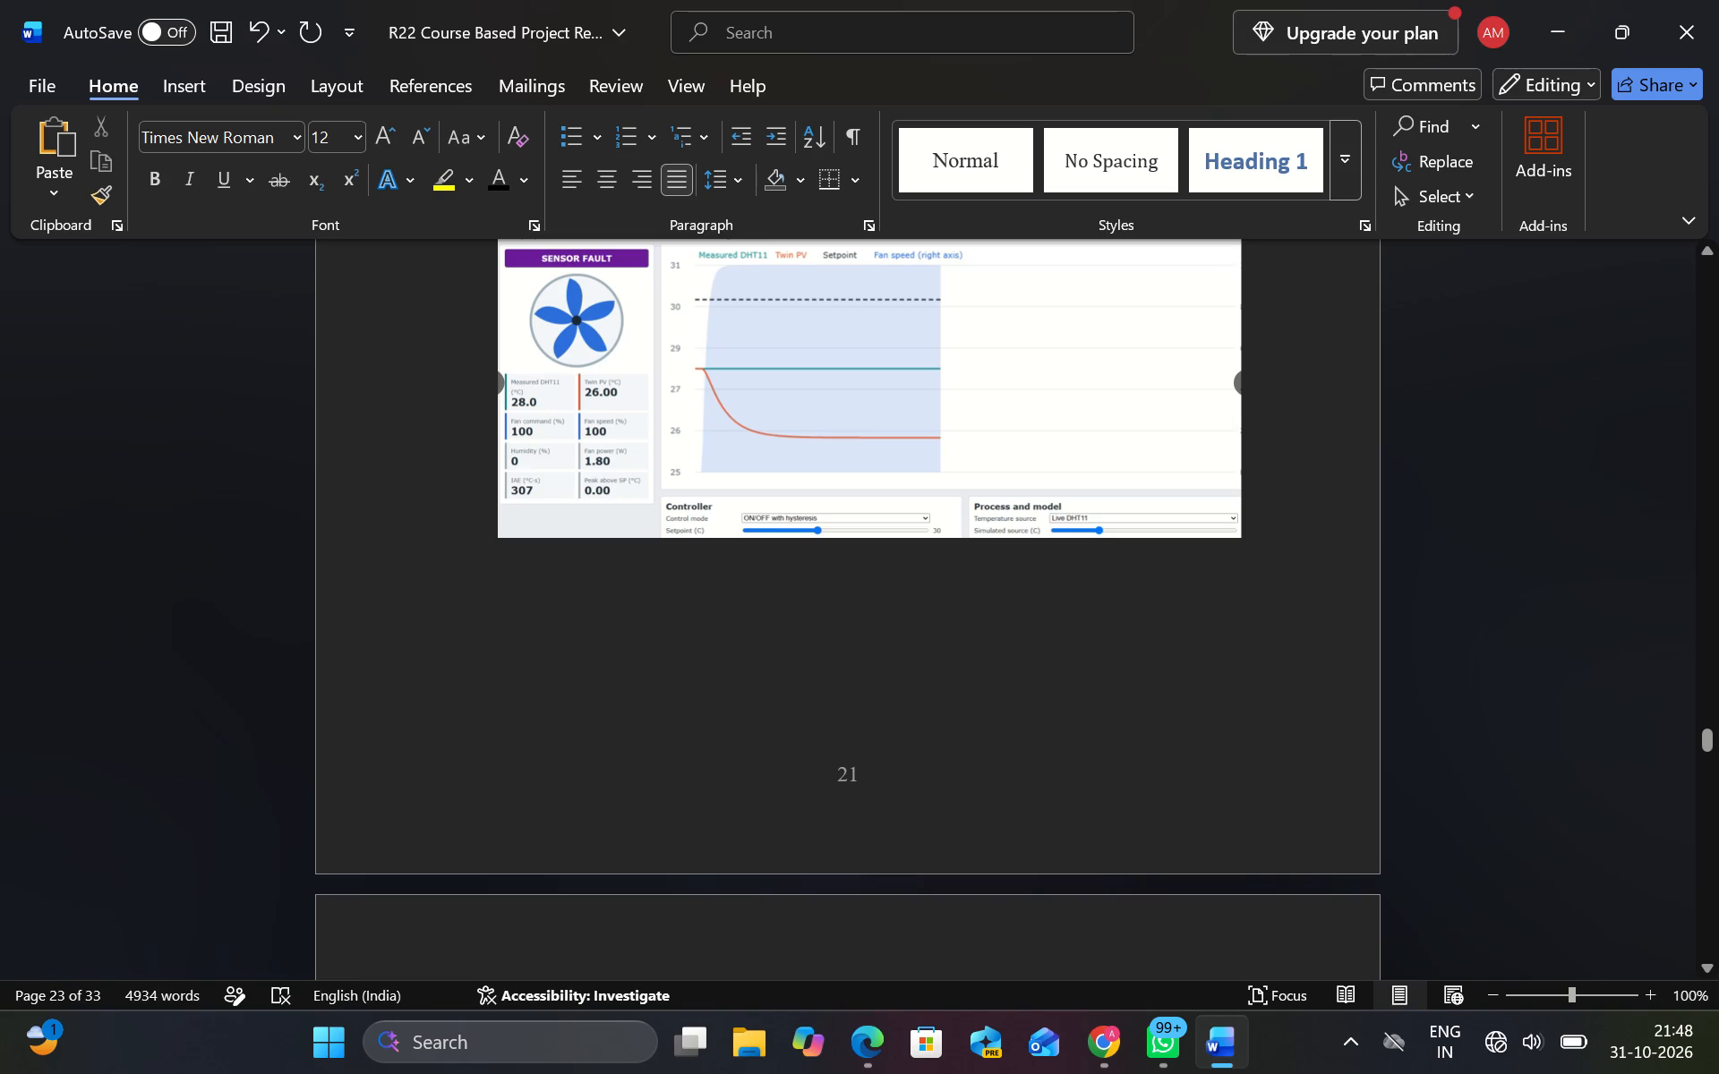
type("DASHBOARD")
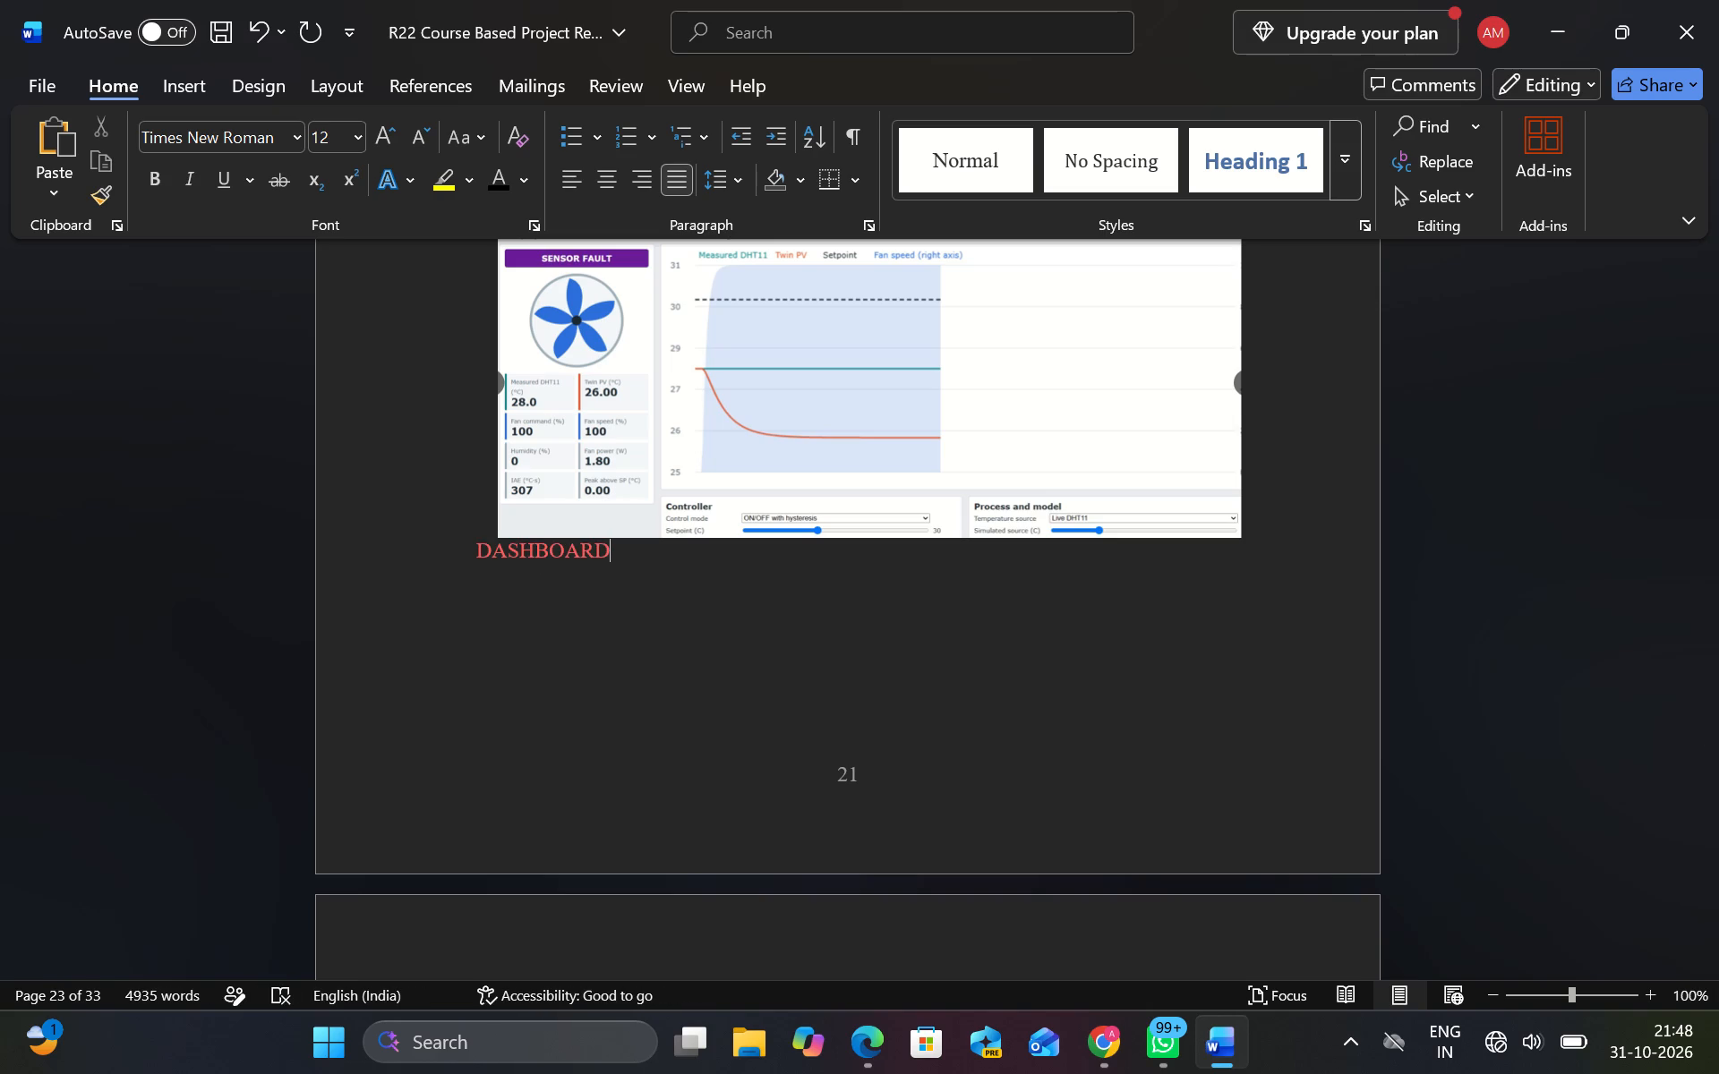
left_click_drag(475, 548, 590, 546)
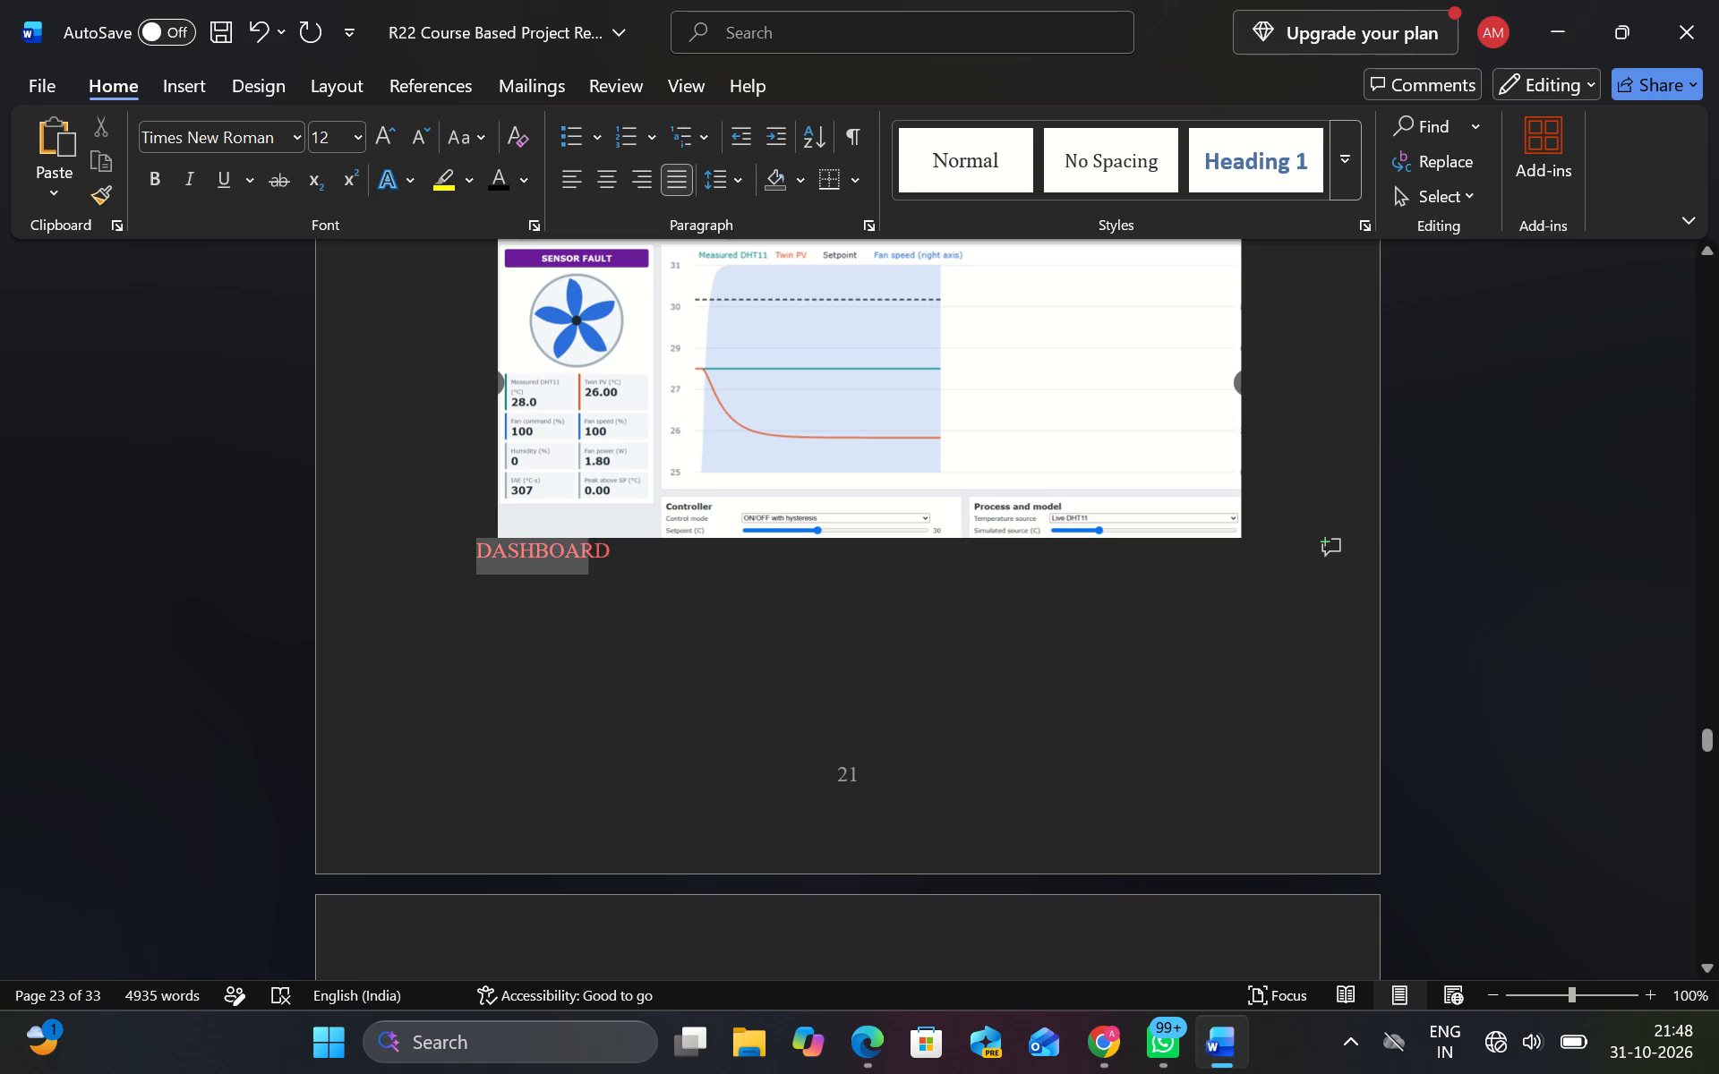
left_click_drag(590, 546, 607, 546)
left_click(607, 546)
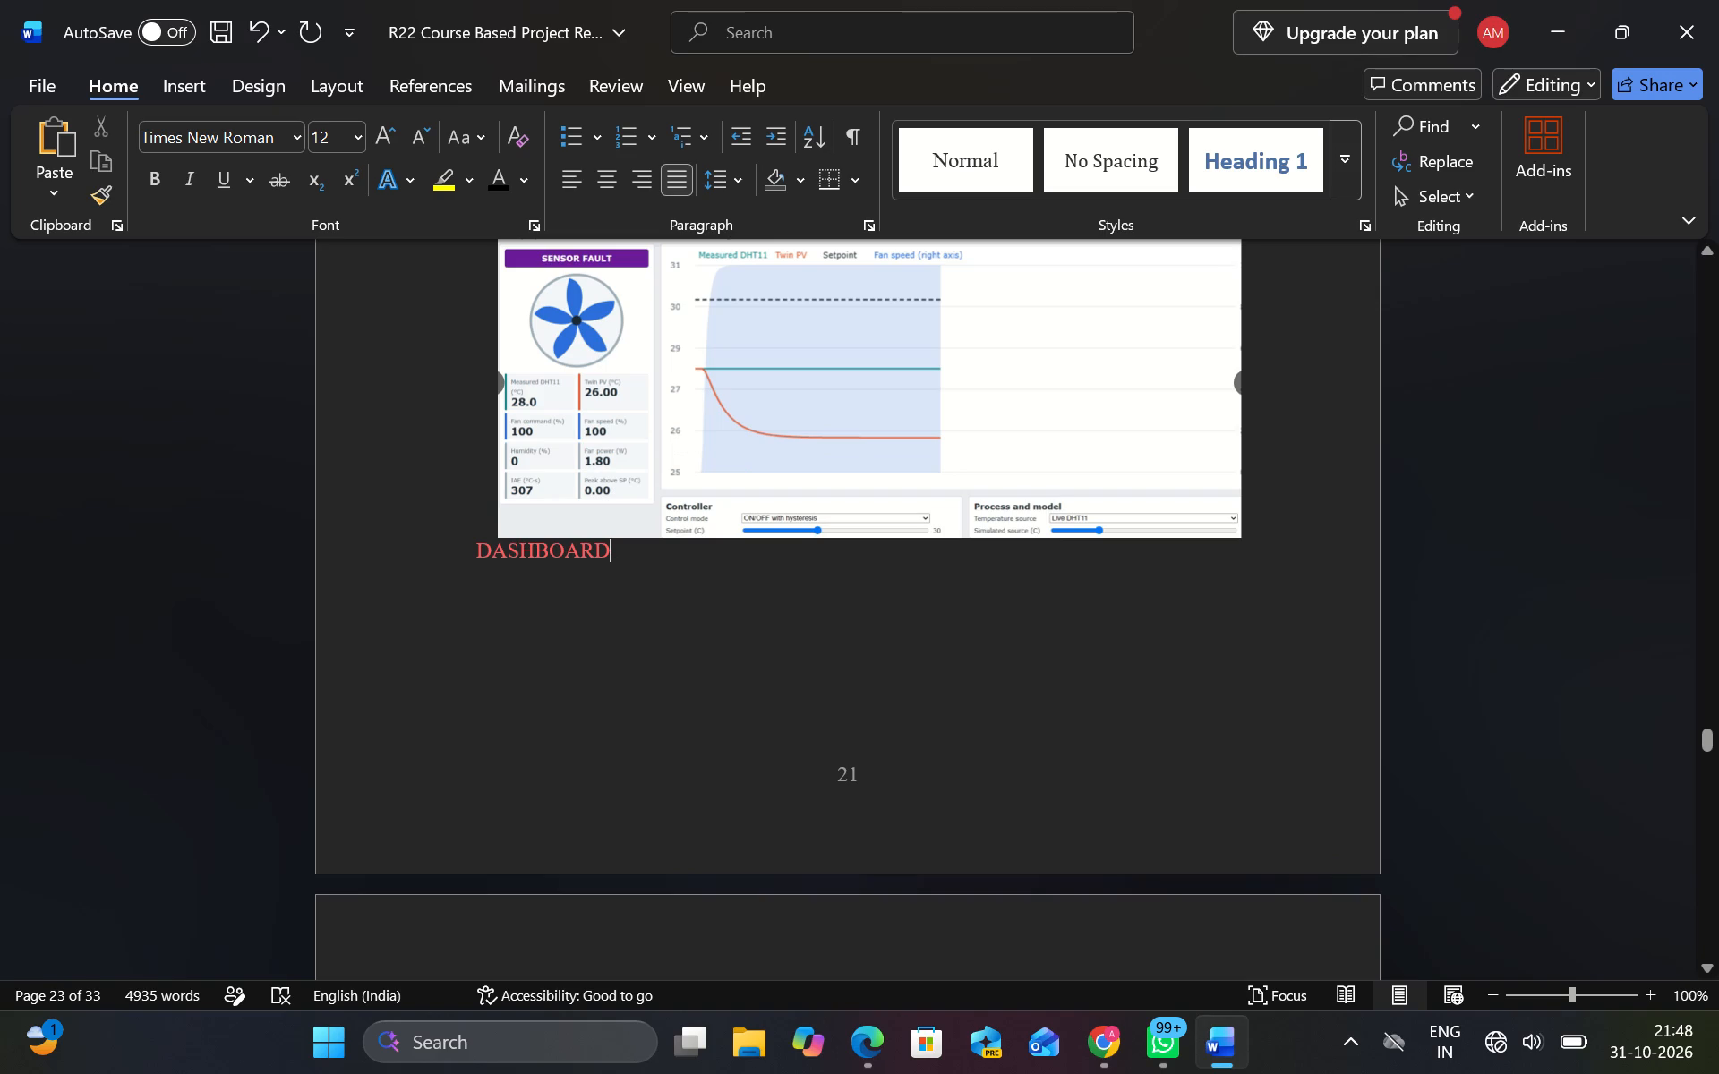
left_click_drag(466, 553, 614, 550)
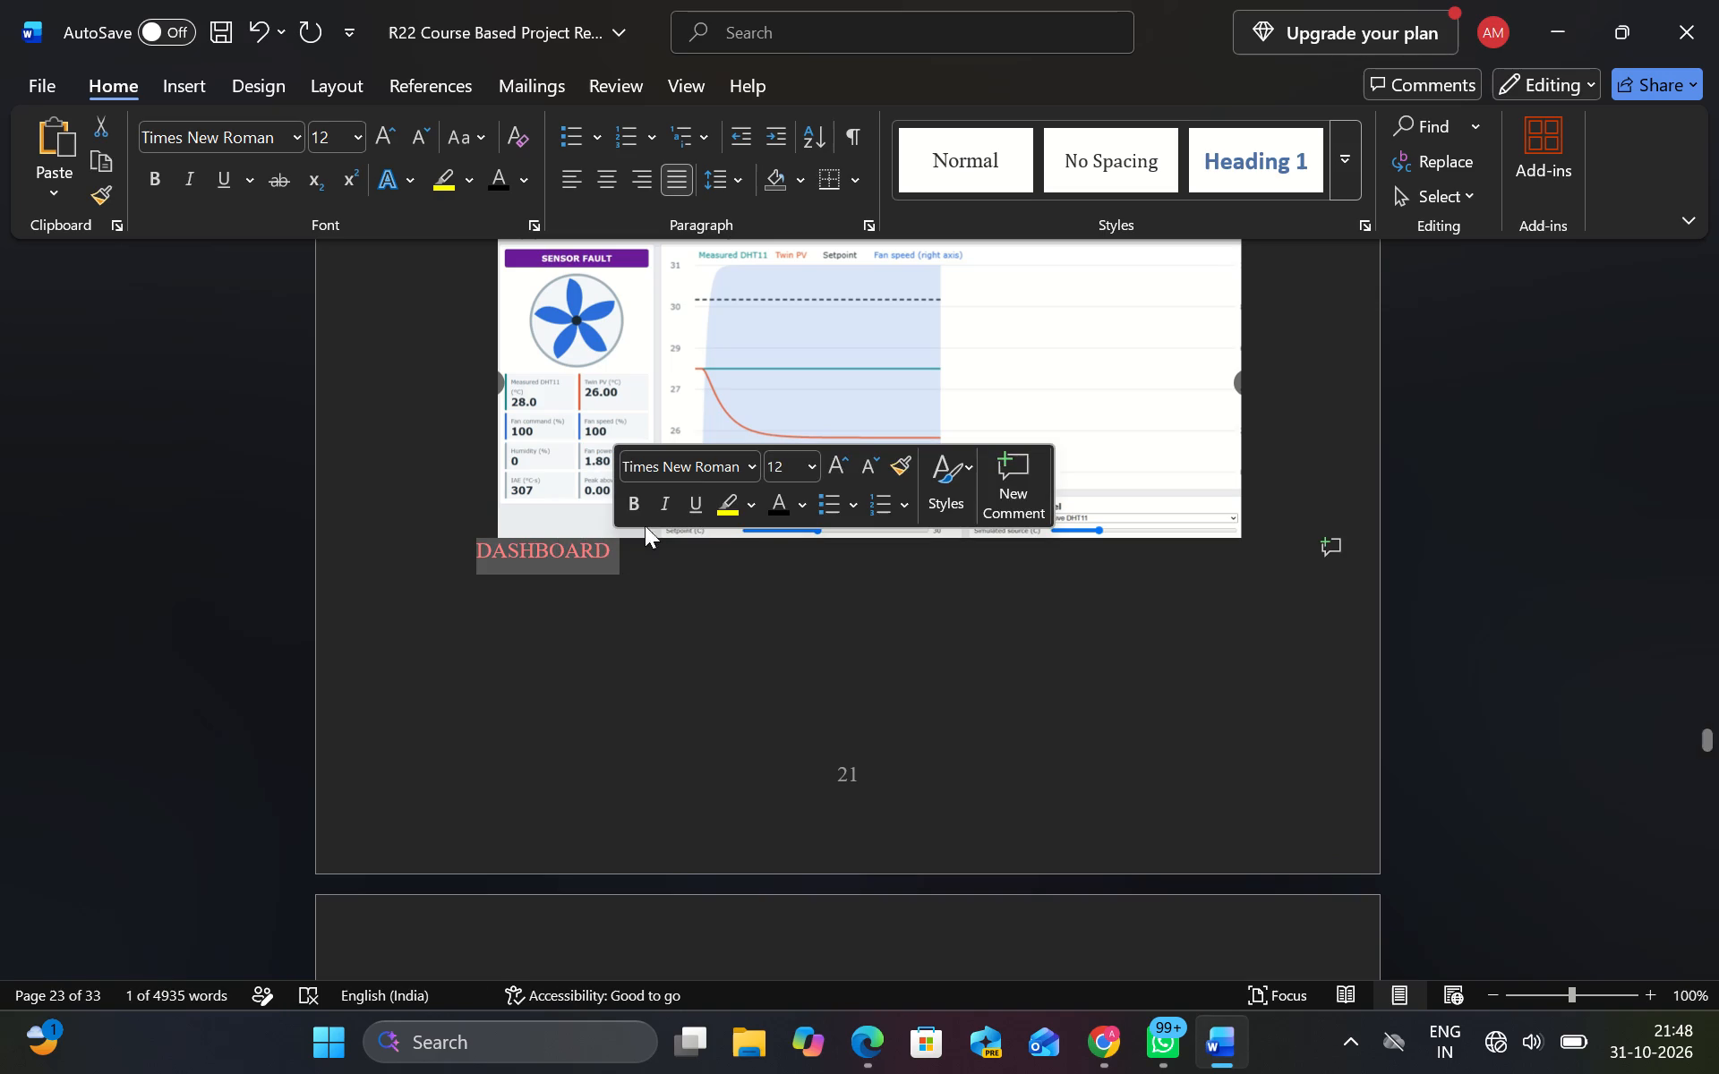
left_click(636, 510)
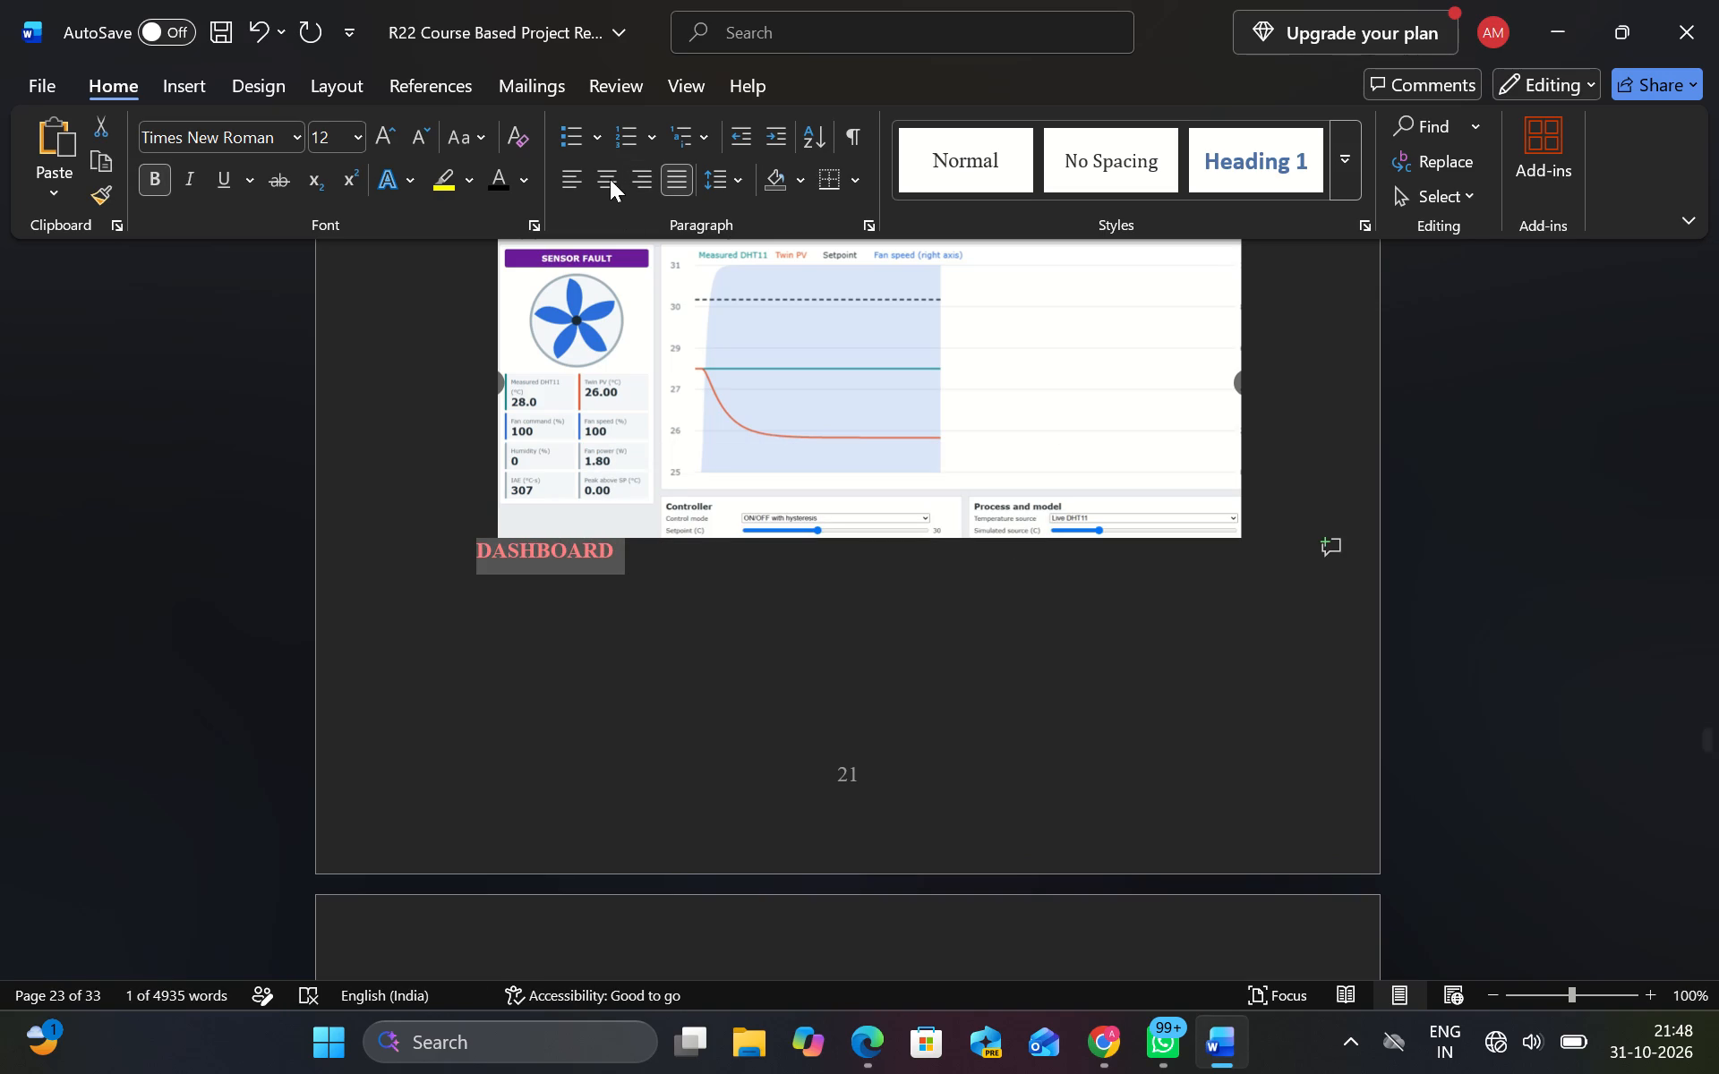
left_click(609, 177)
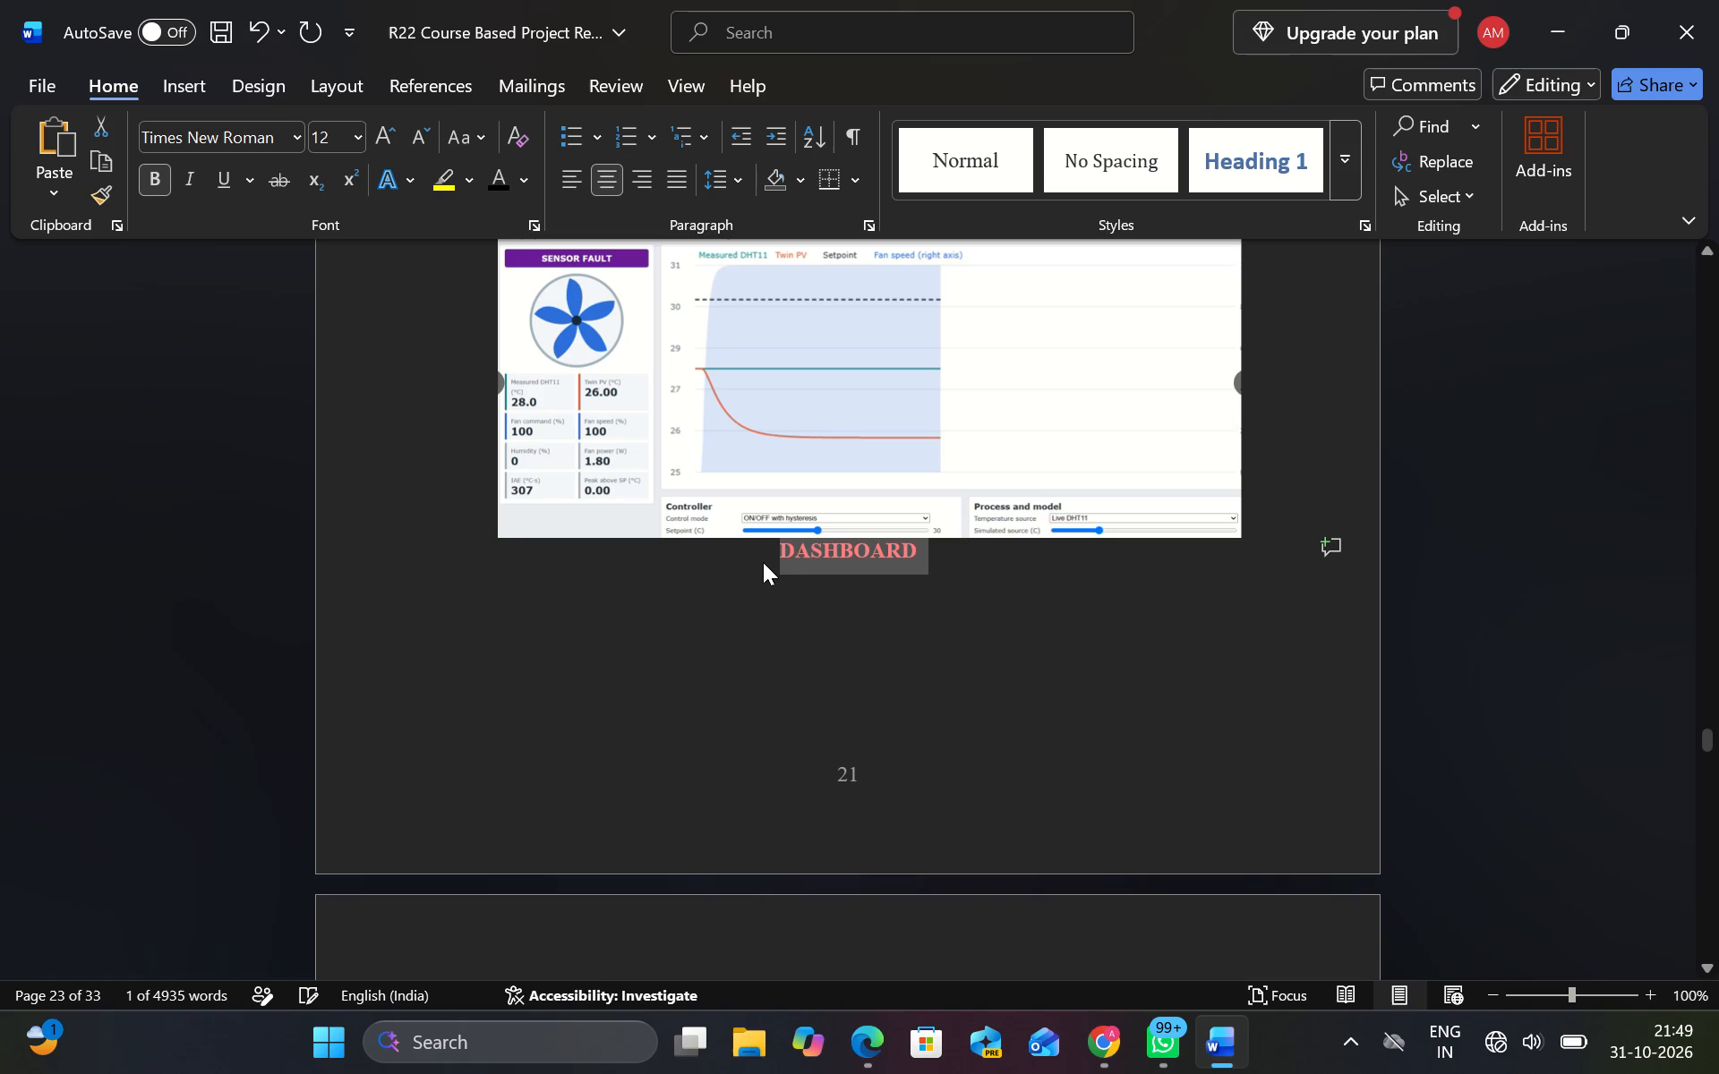
Move the SENSOR FAULT dashboard picture slightly upward to leave a gap above its "DASHBOARD" caption.
left_click(870, 537)
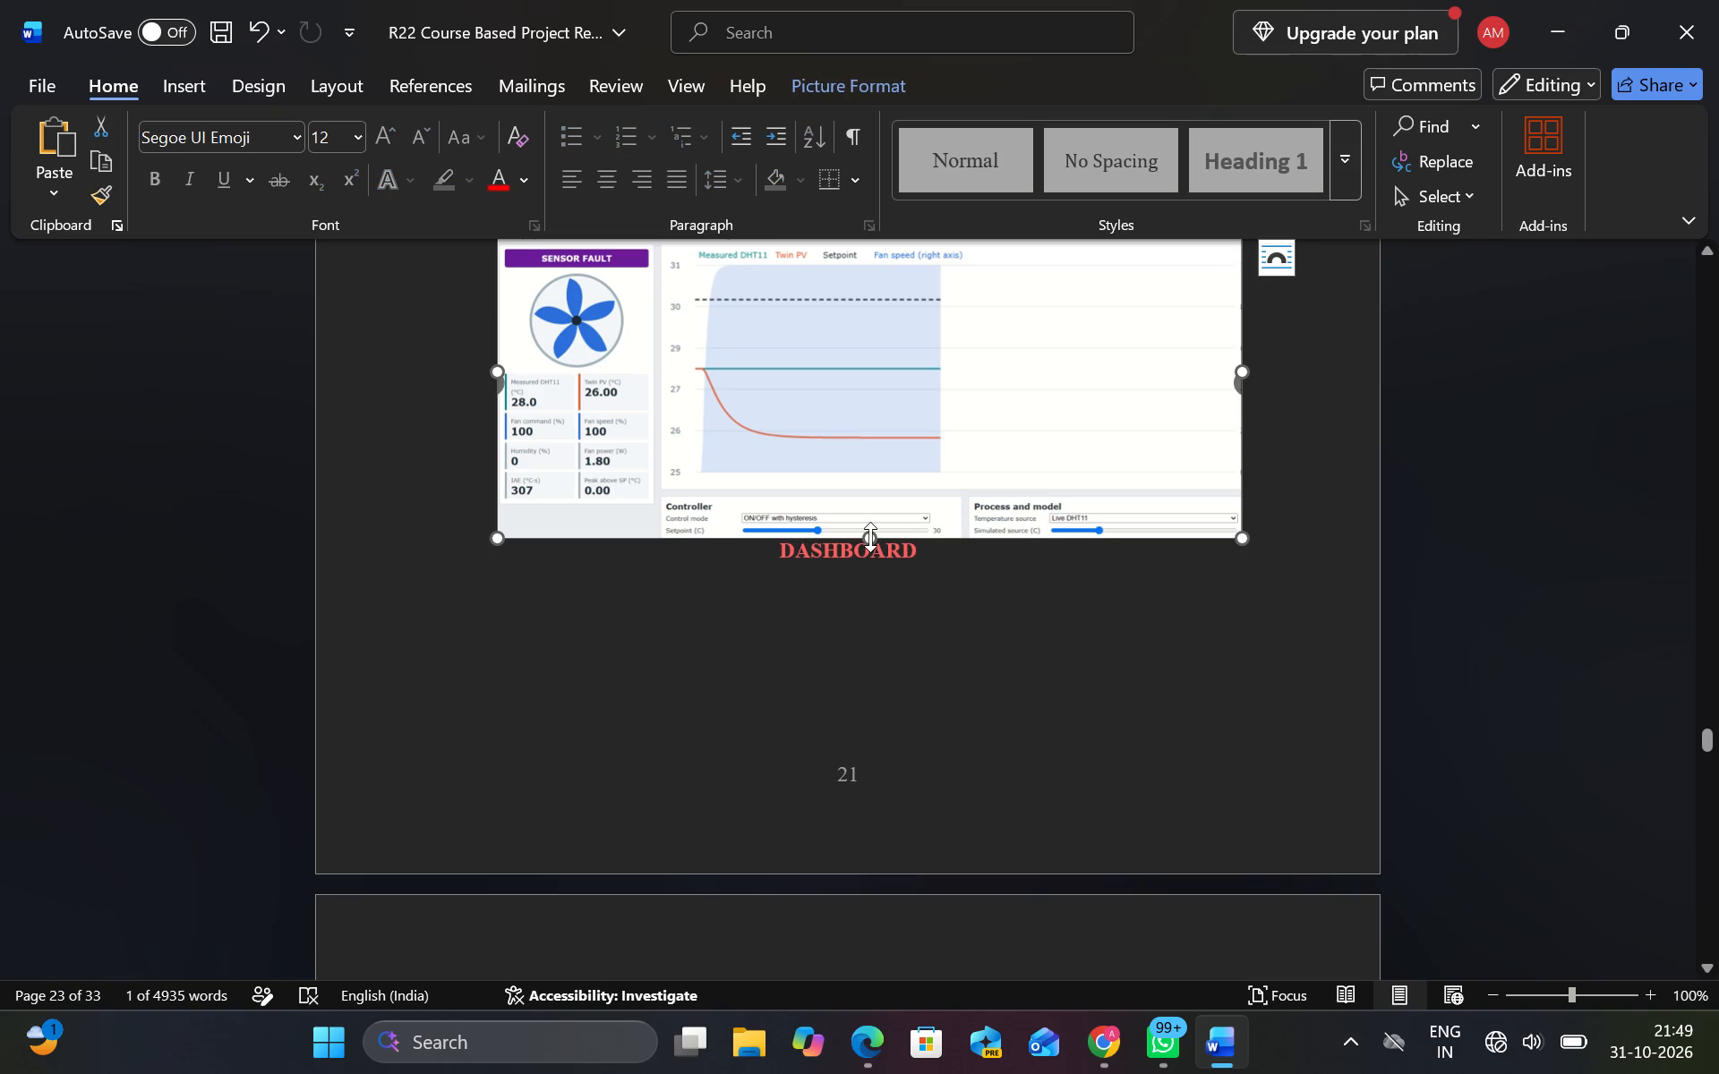
scroll(721, 652, "up", 1)
left_click_drag(793, 565, 797, 558)
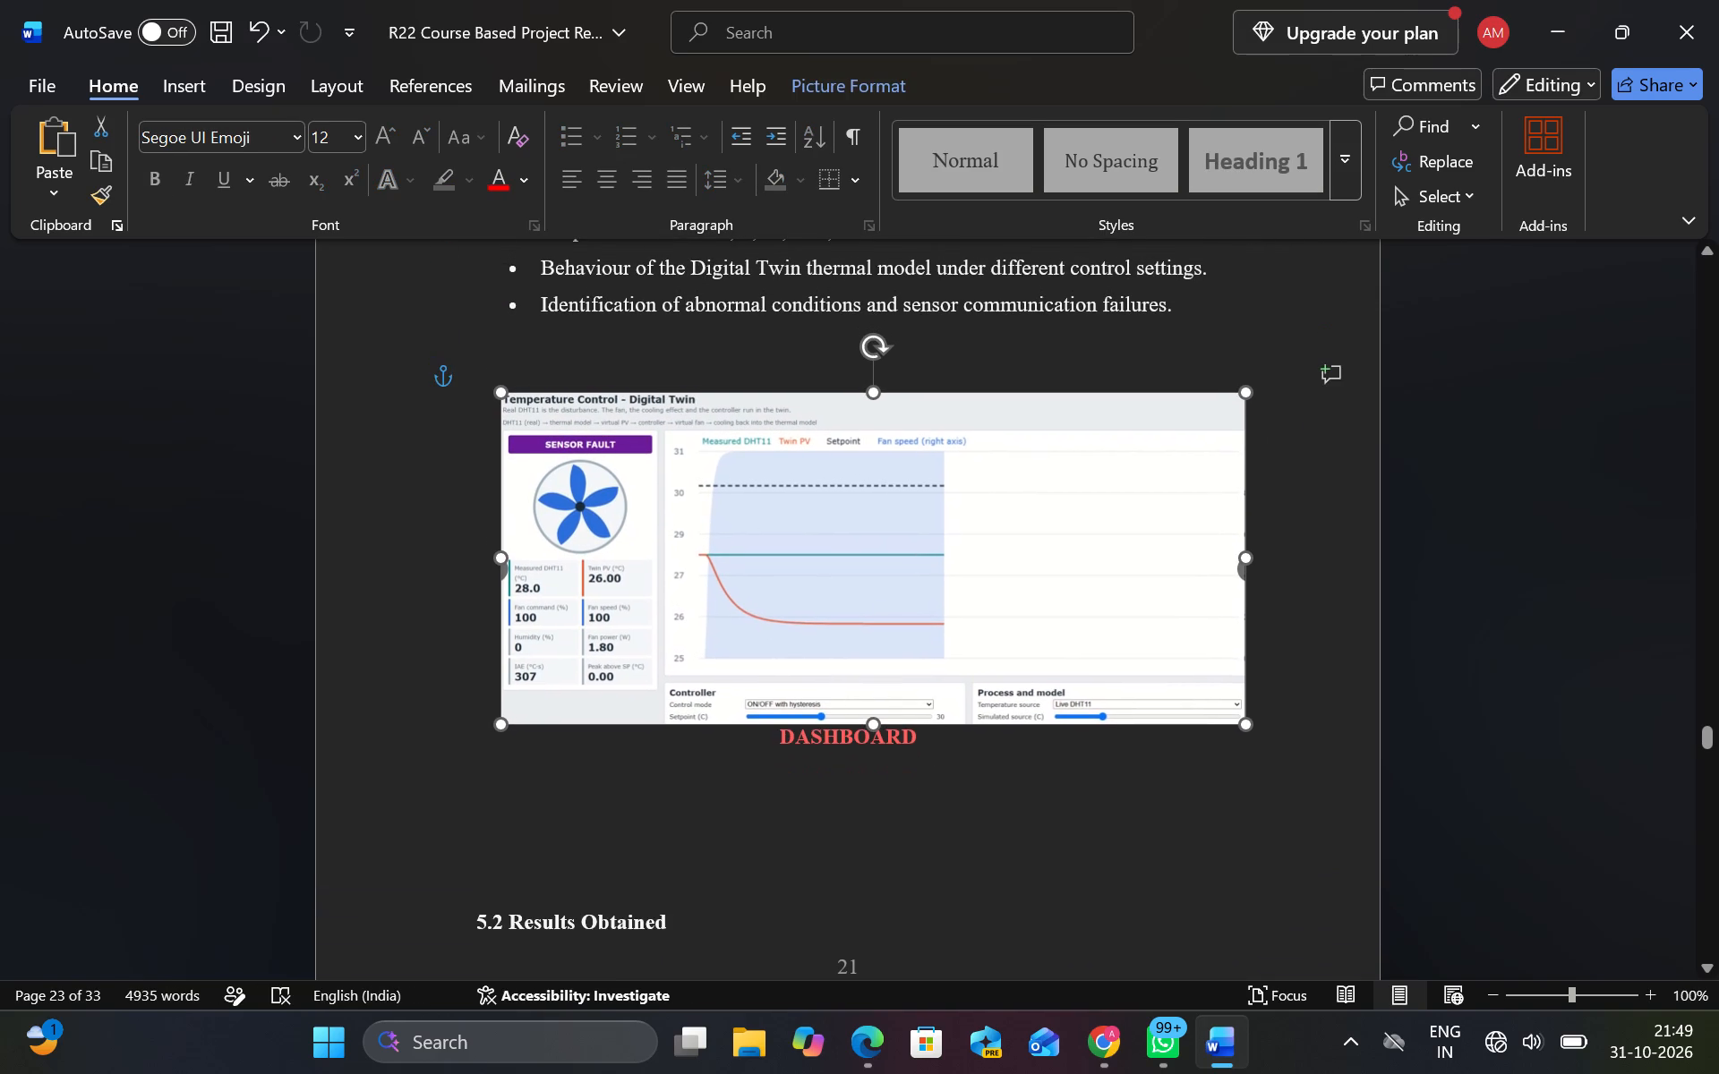
left_click_drag(797, 558, 794, 549)
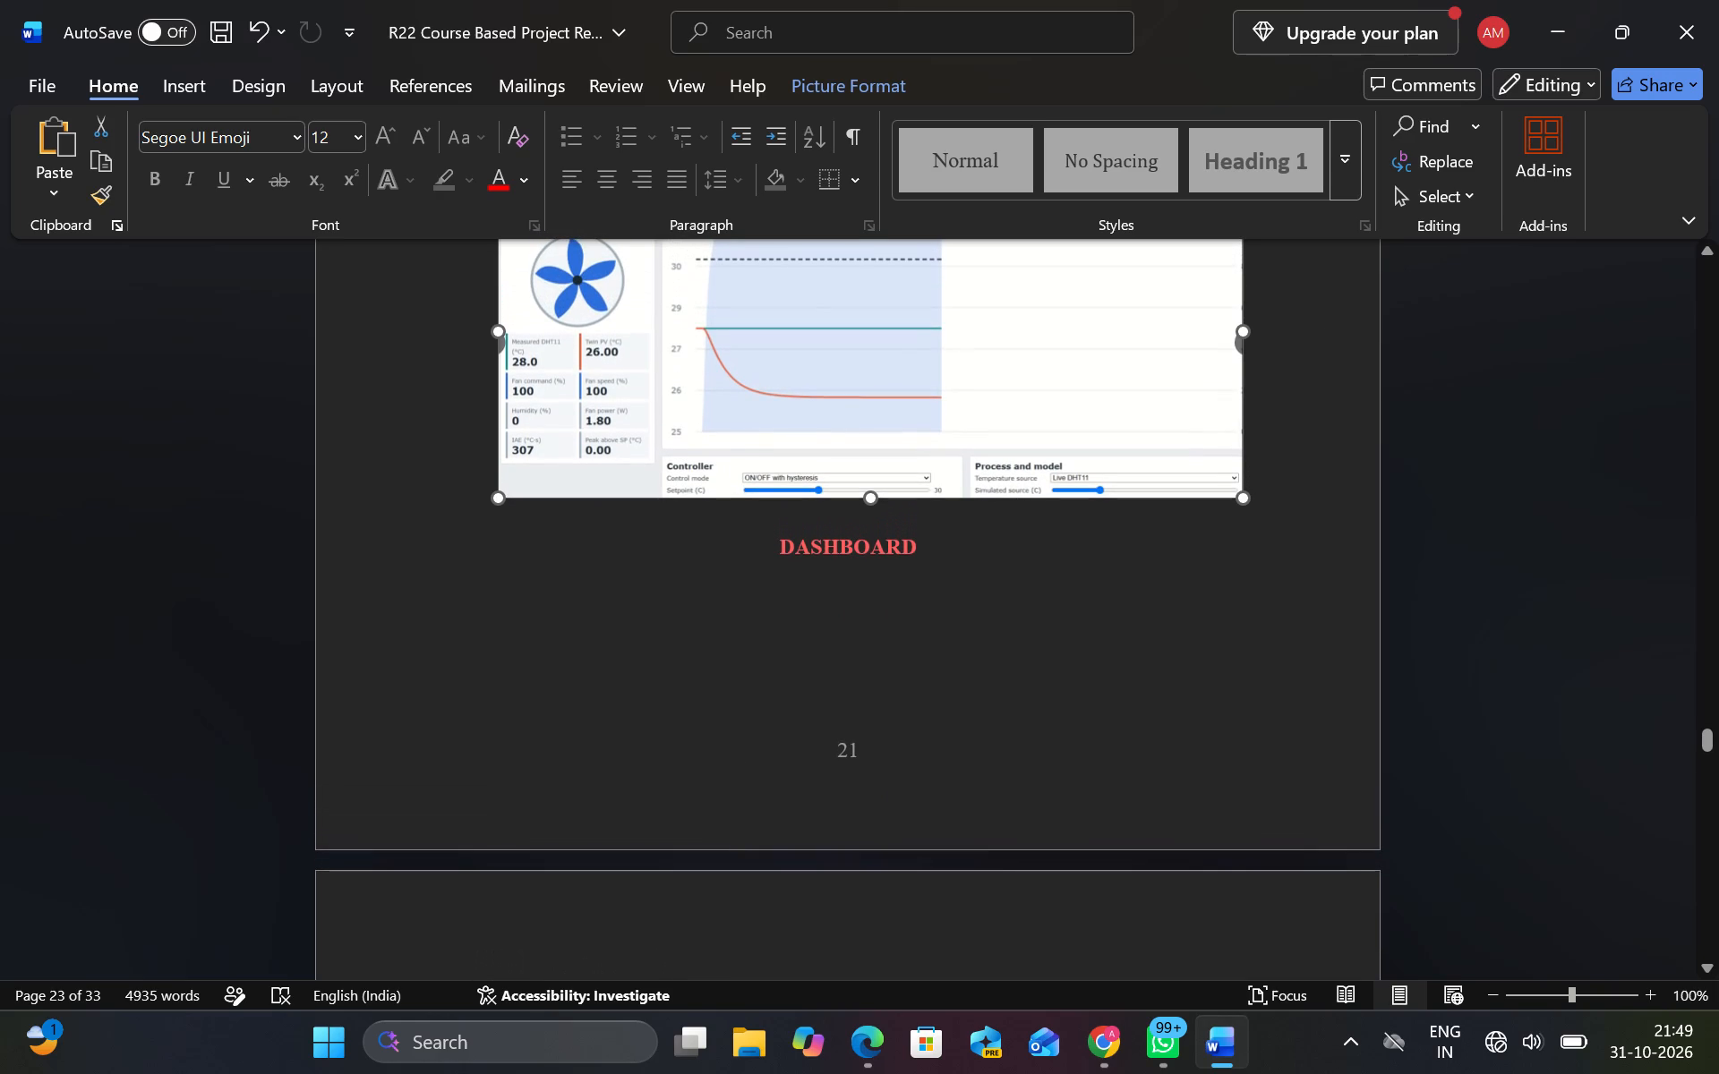
Change the font colour of the "DASHBOARD" caption to black.
left_click_drag(780, 550, 922, 550)
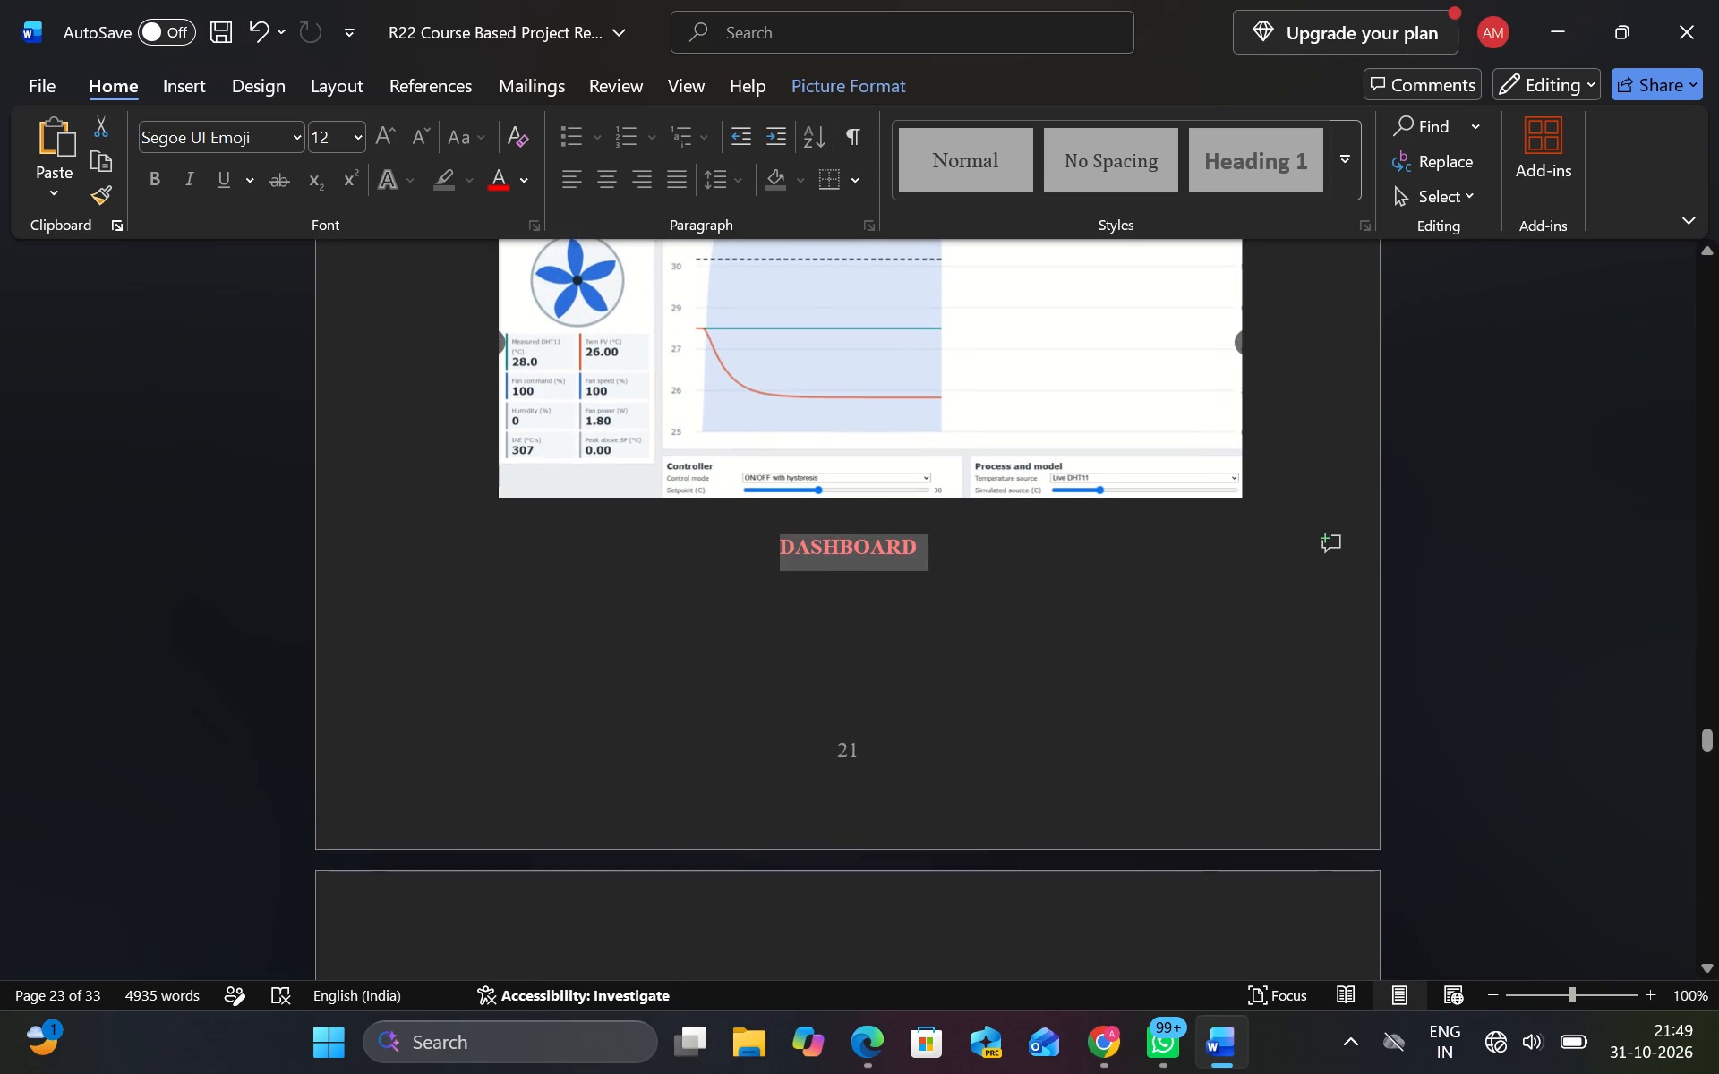
left_click_drag(922, 550, 924, 550)
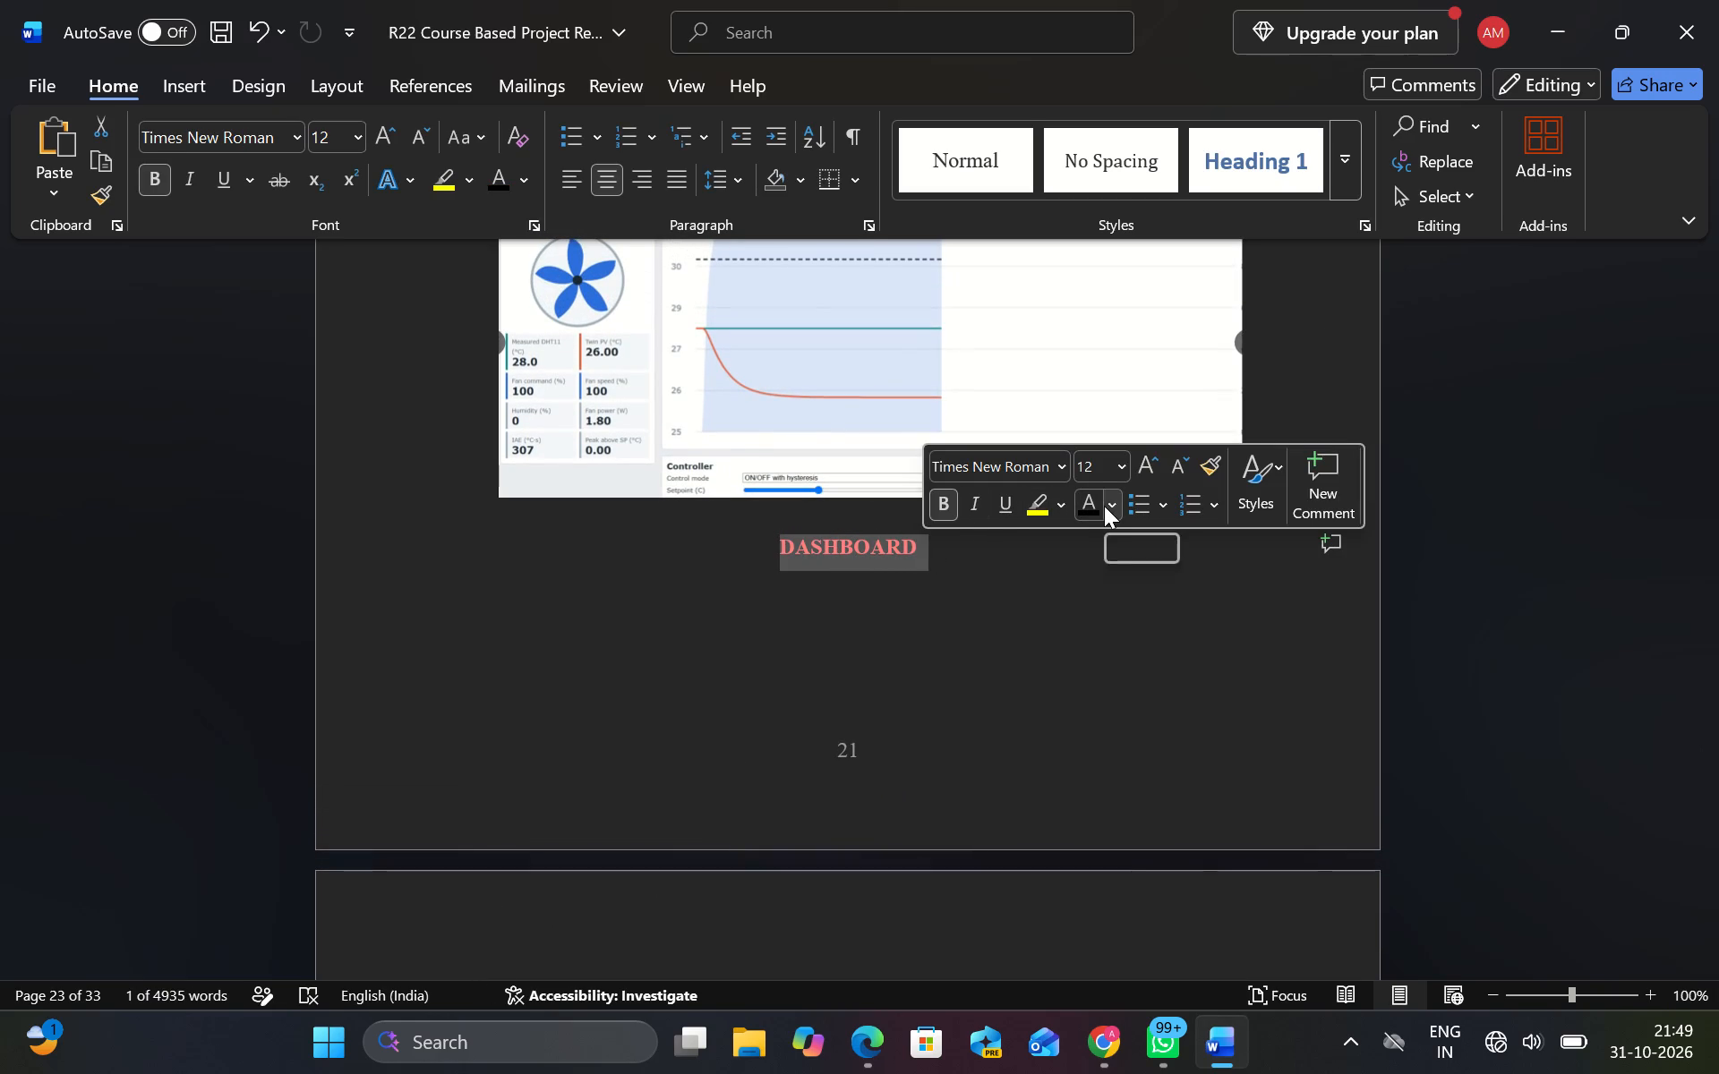
left_click(1081, 502)
left_click(908, 680)
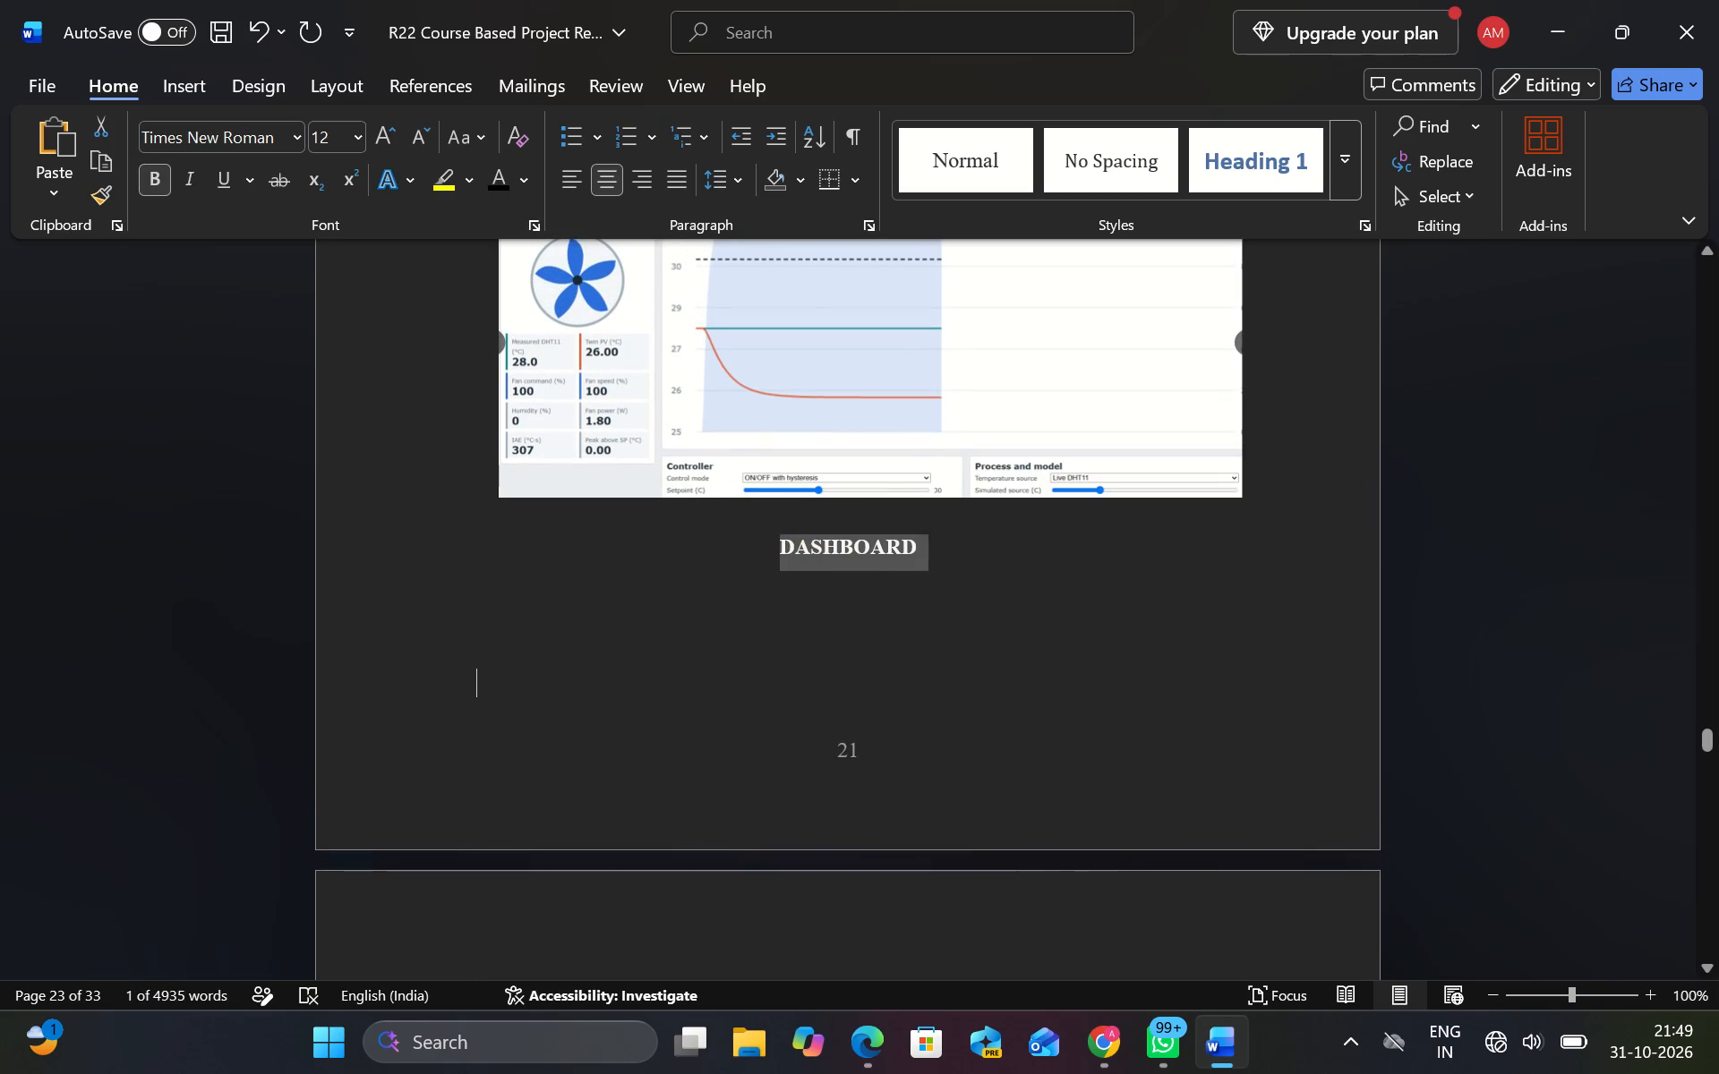
Review the rest of Chapter 5, from section 5.2 through the closing section 5.5 paragraph before Chapter 6.
scroll(908, 680, "down", 5)
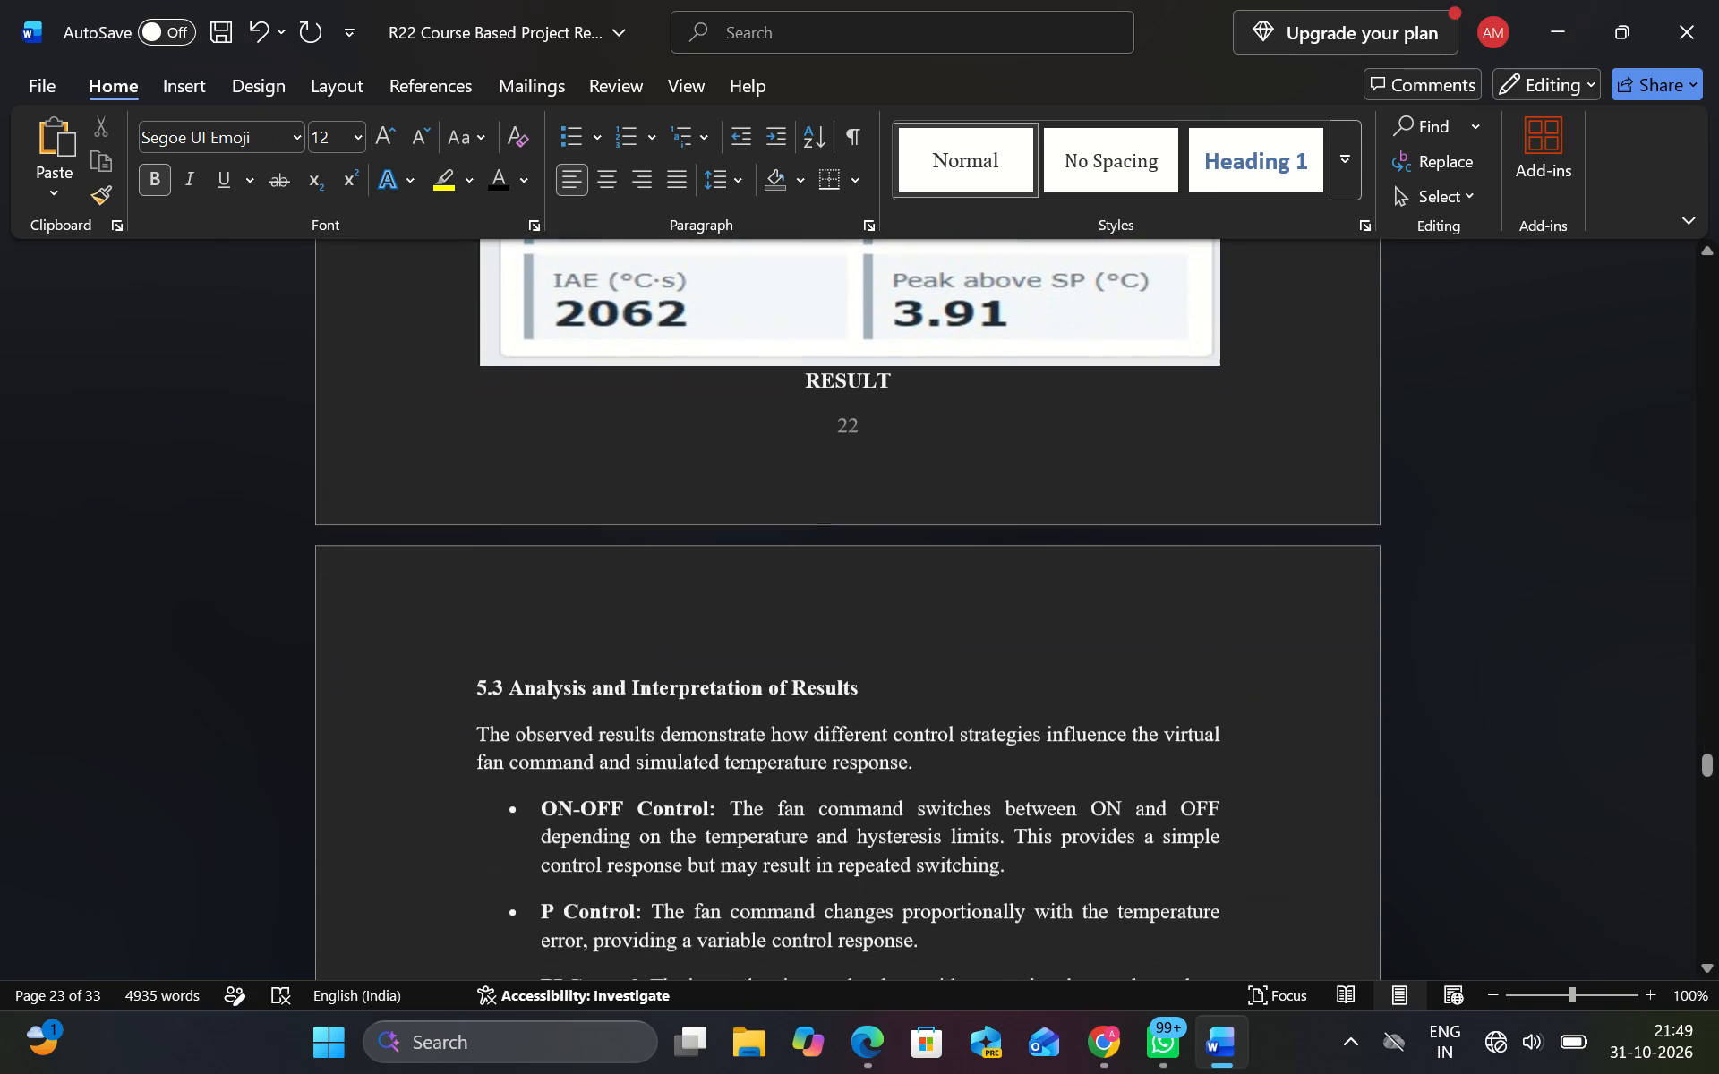
scroll(908, 680, "down", 2)
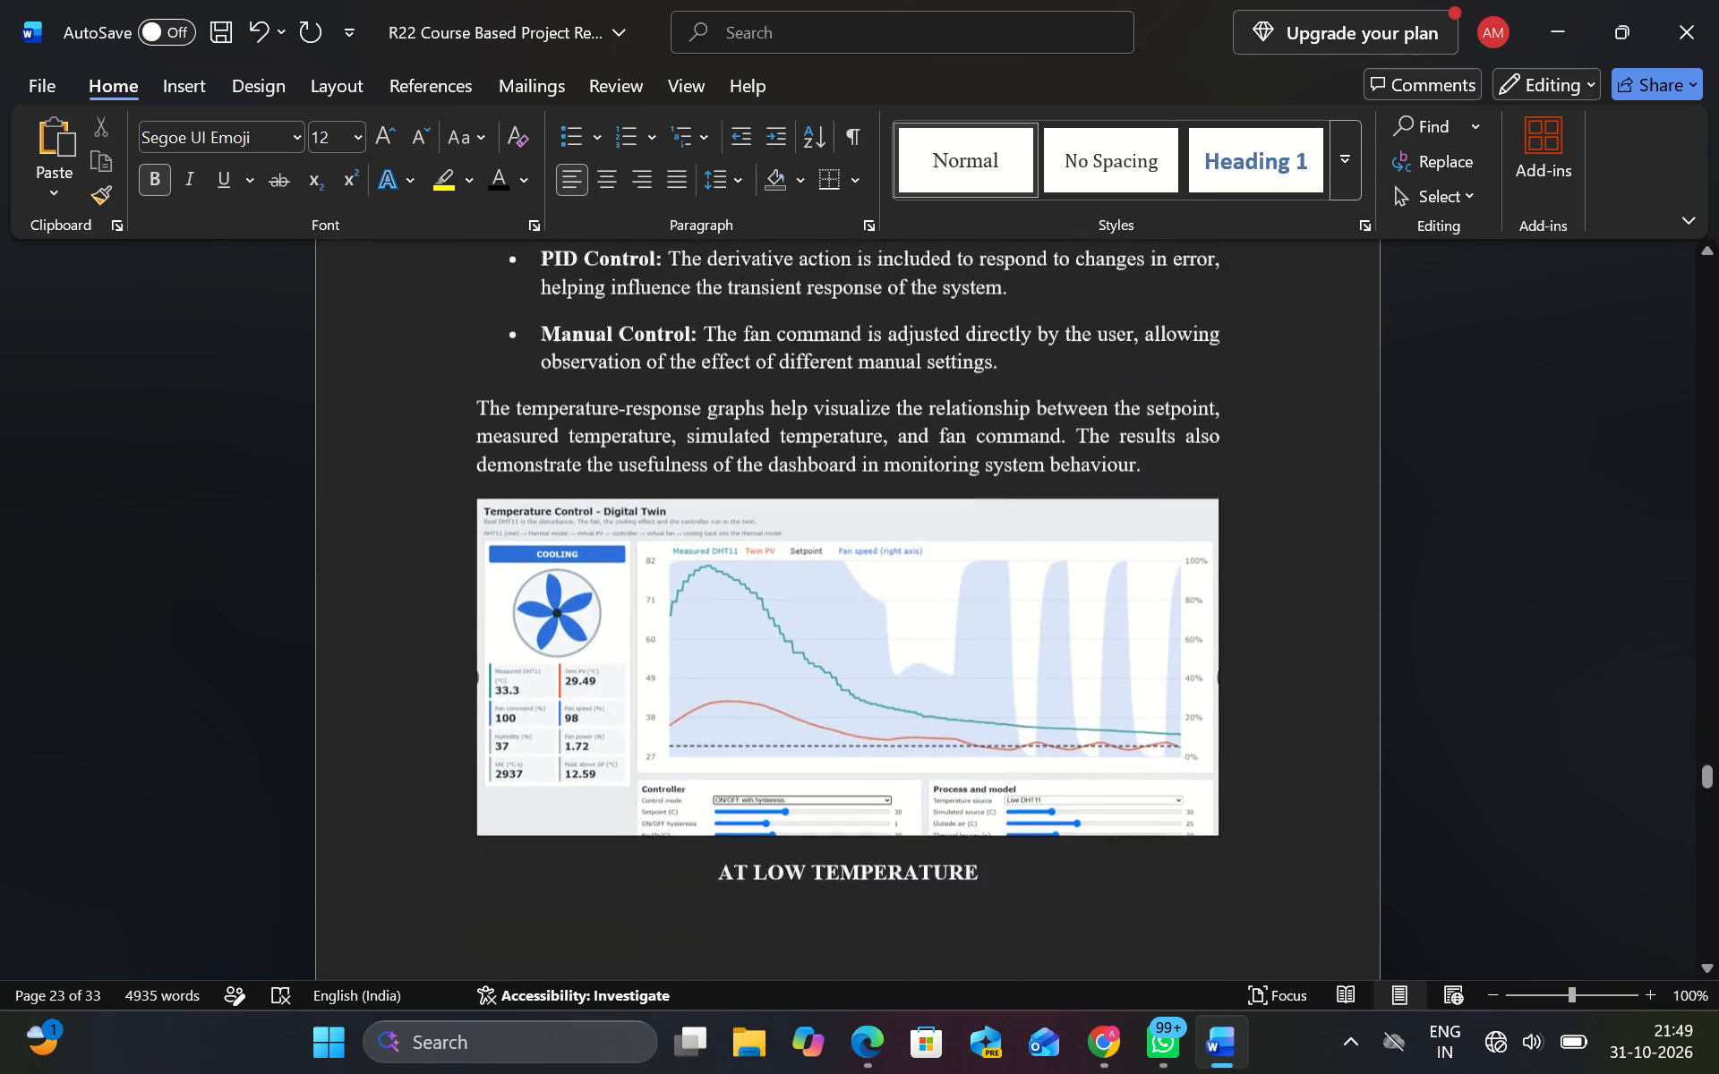
scroll(908, 680, "down", 3)
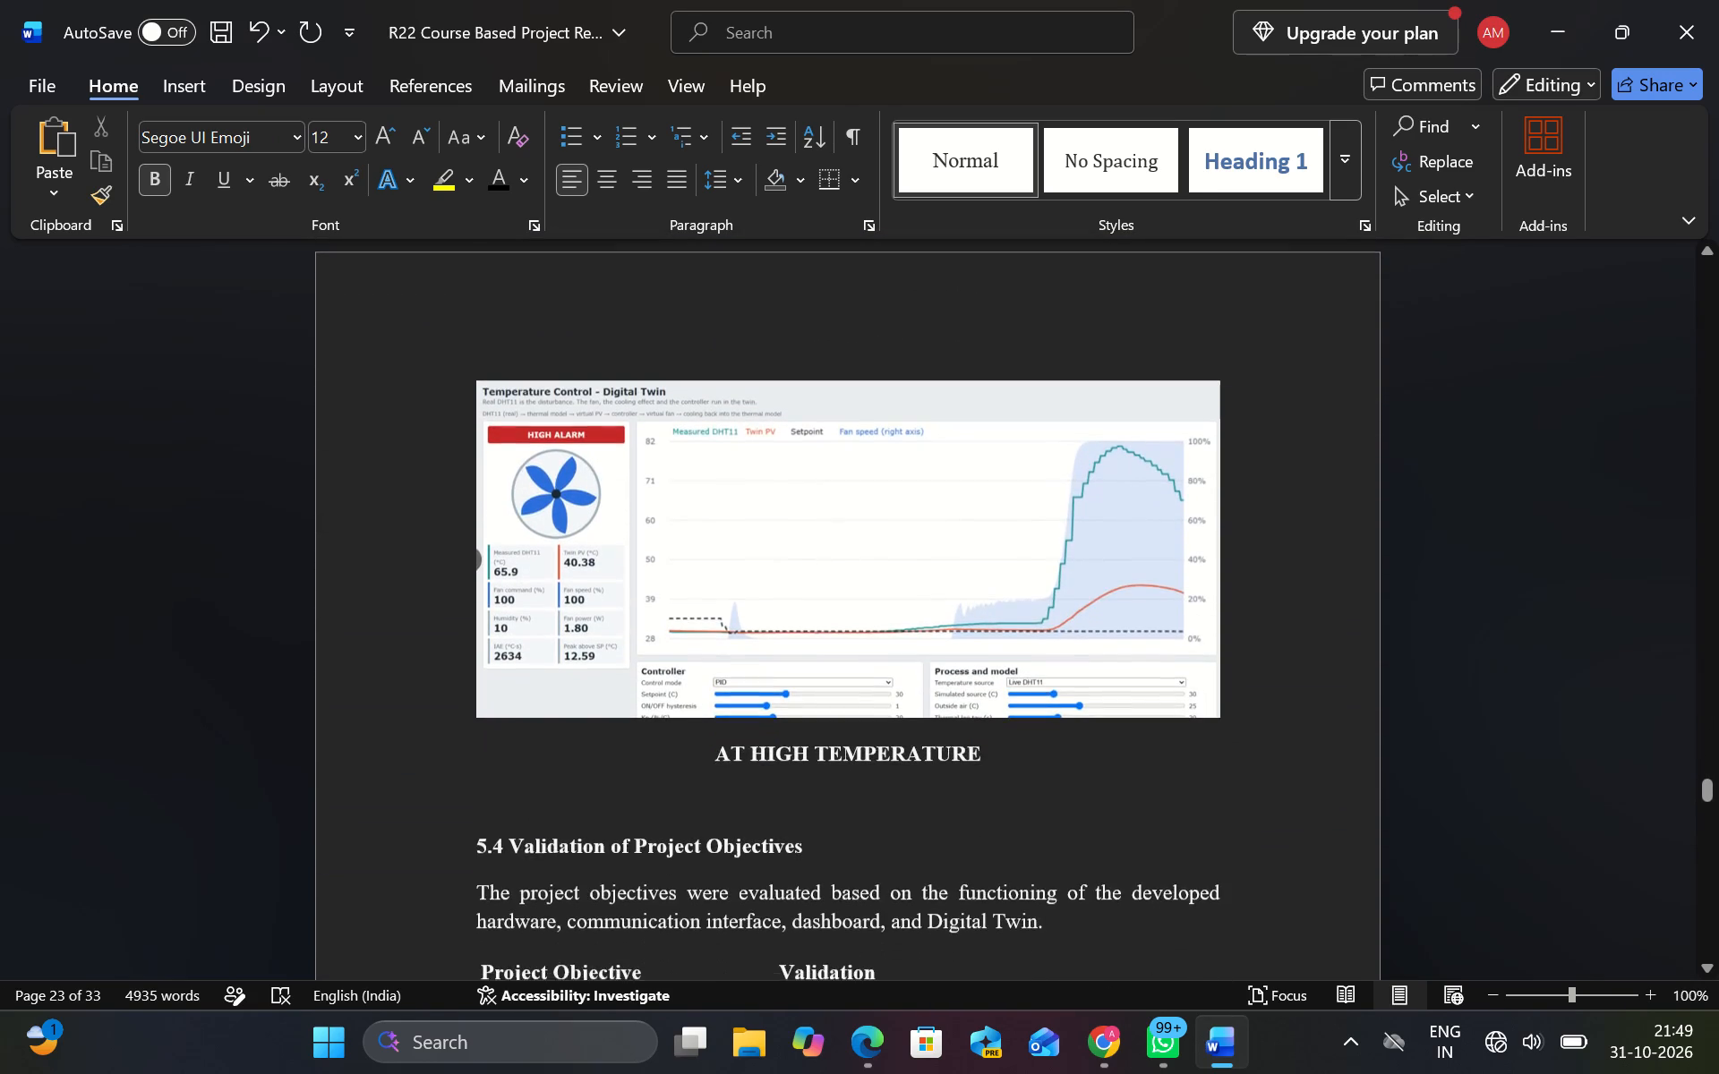
scroll(908, 680, "down", 3)
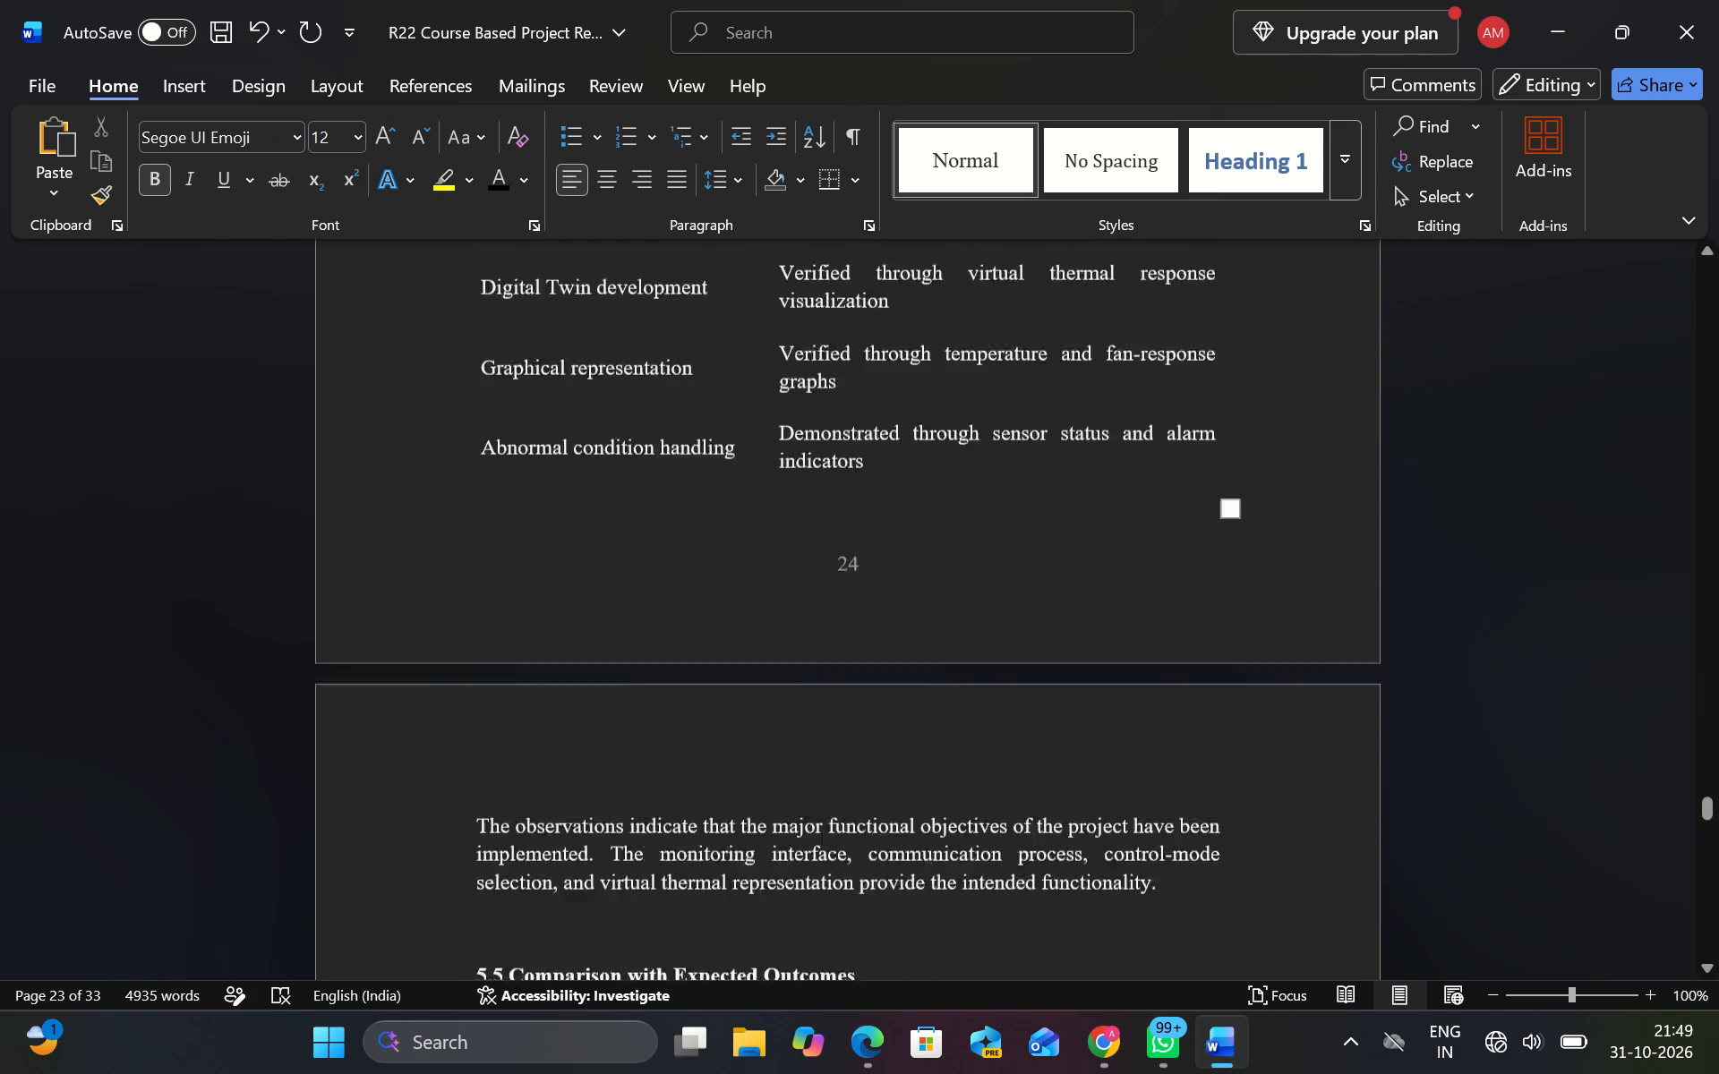
scroll(908, 680, "up", 2)
scroll(908, 680, "down", 1)
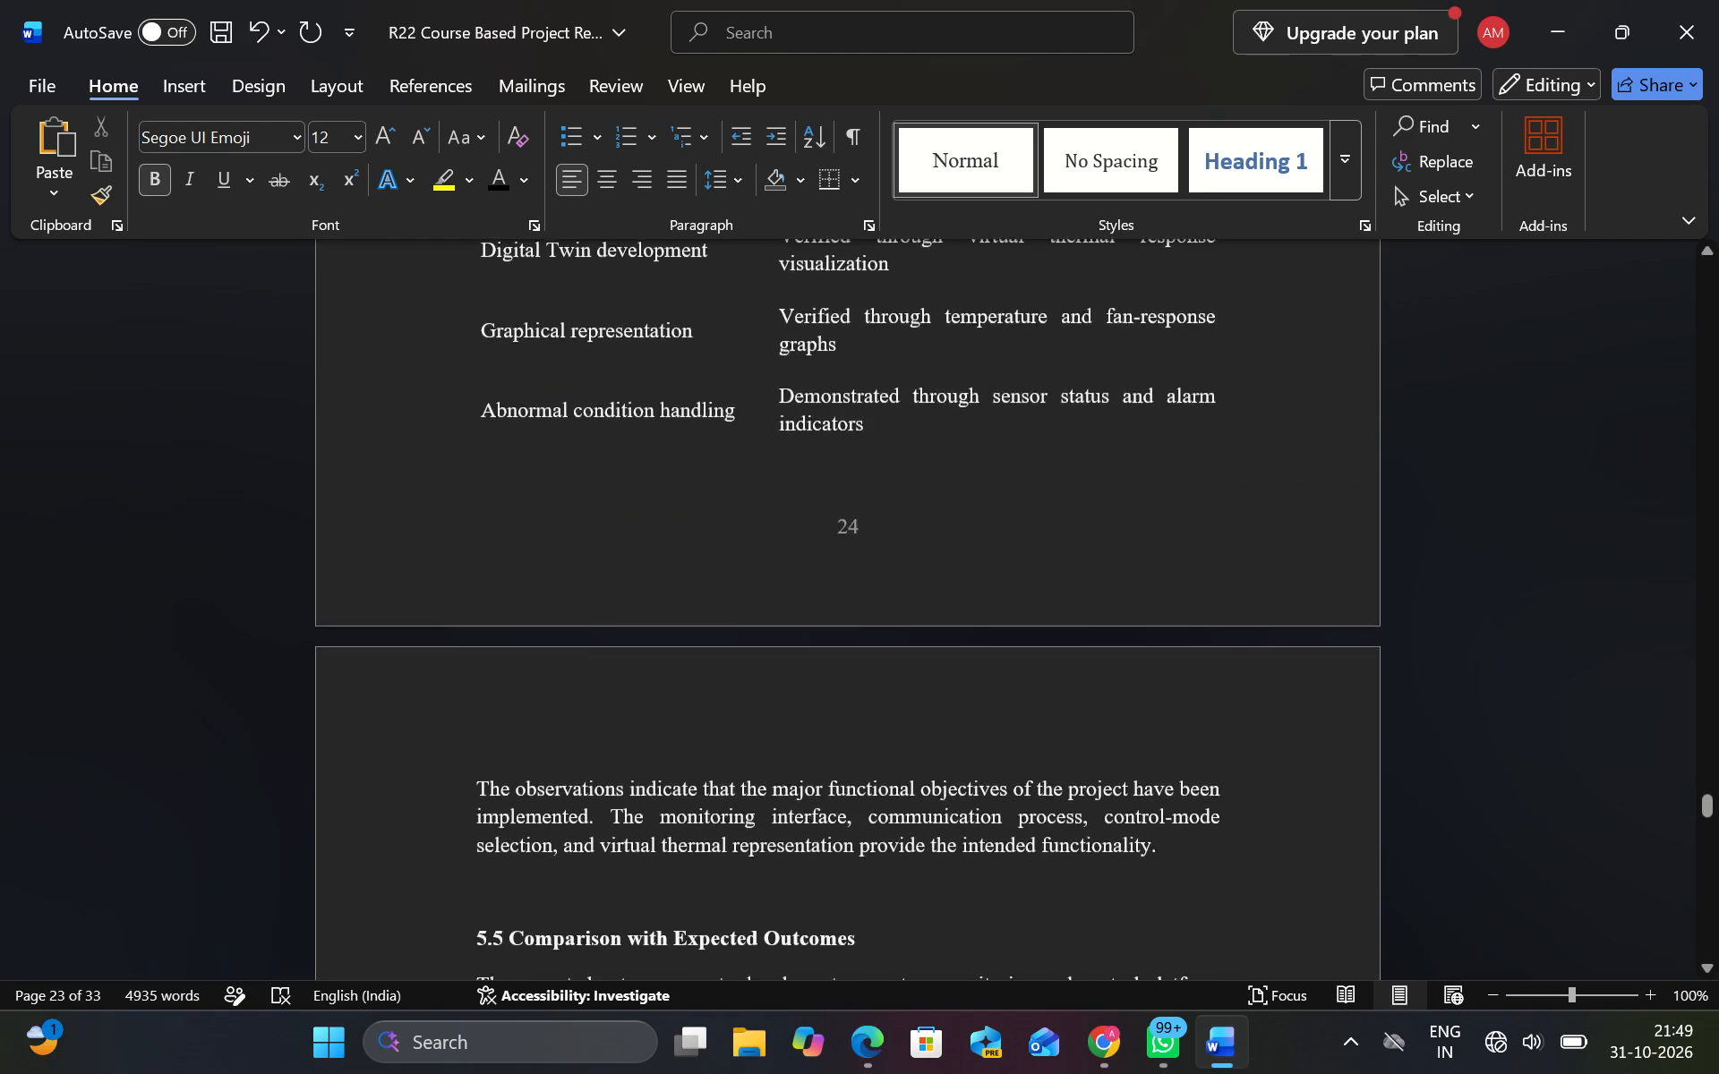
scroll(908, 680, "down", 4)
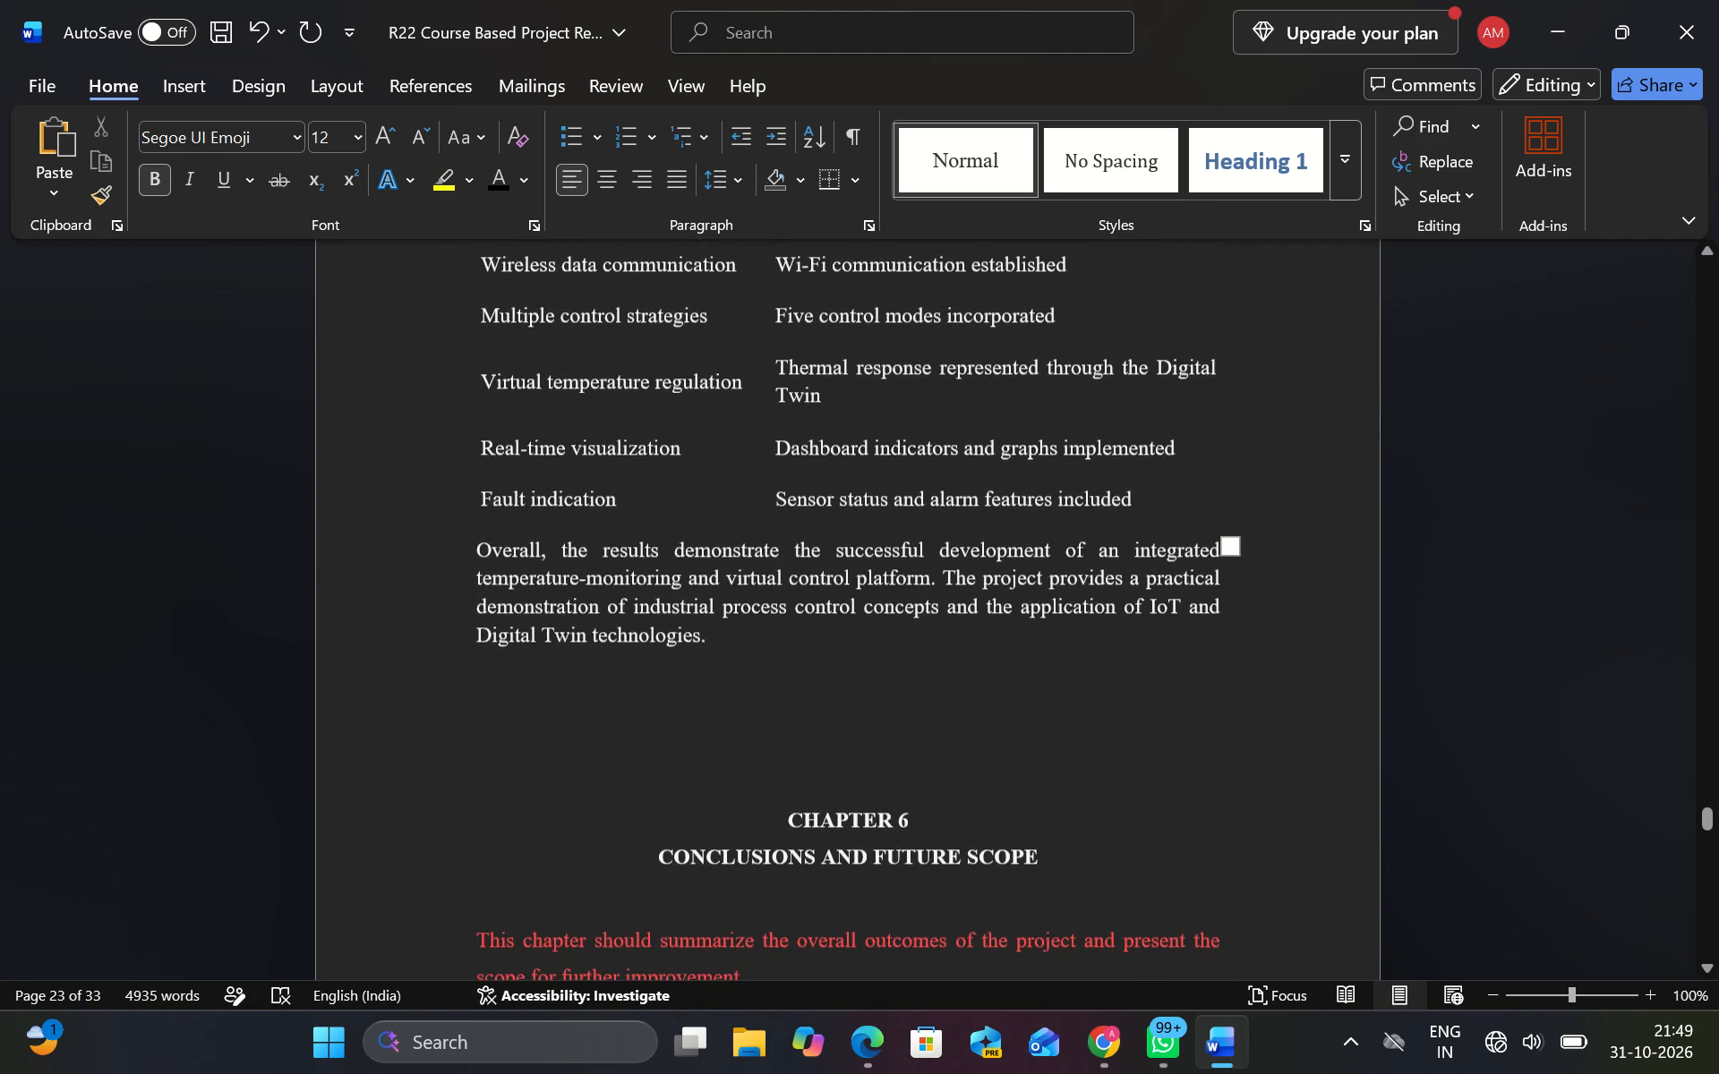
scroll(908, 680, "down", 1)
left_click(908, 680)
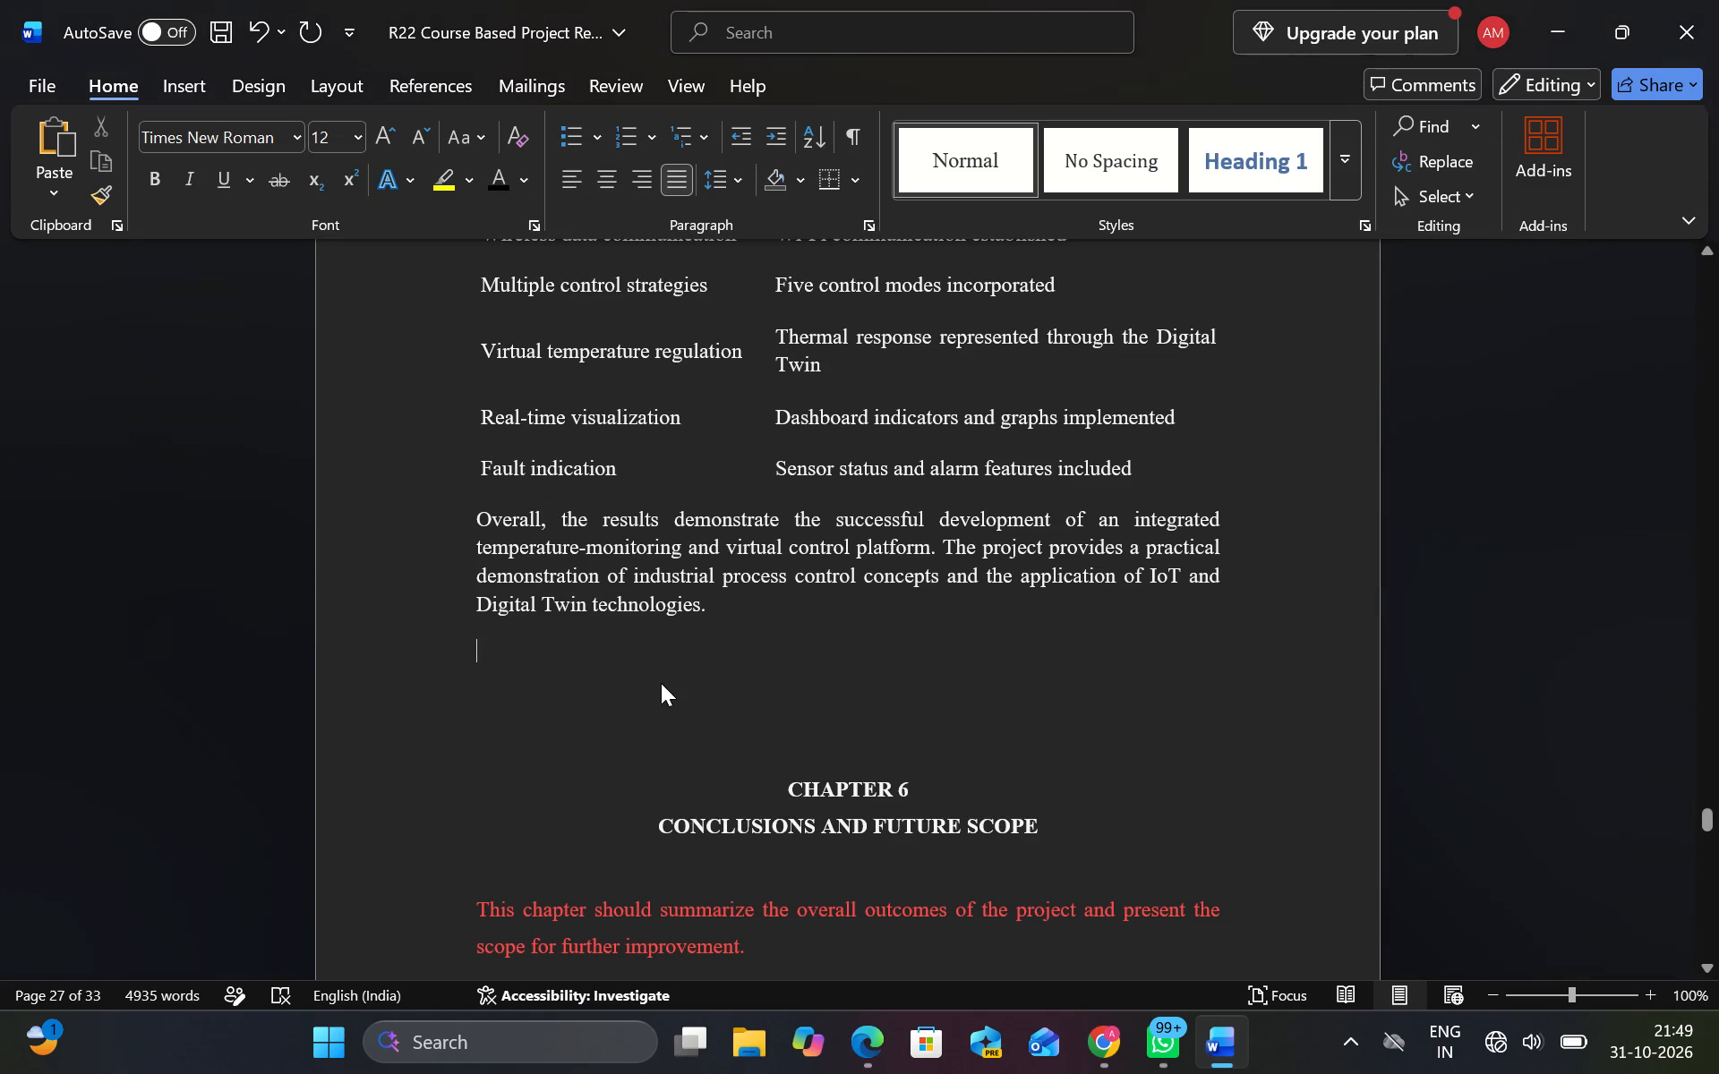
Save the project report document.
left_click(217, 45)
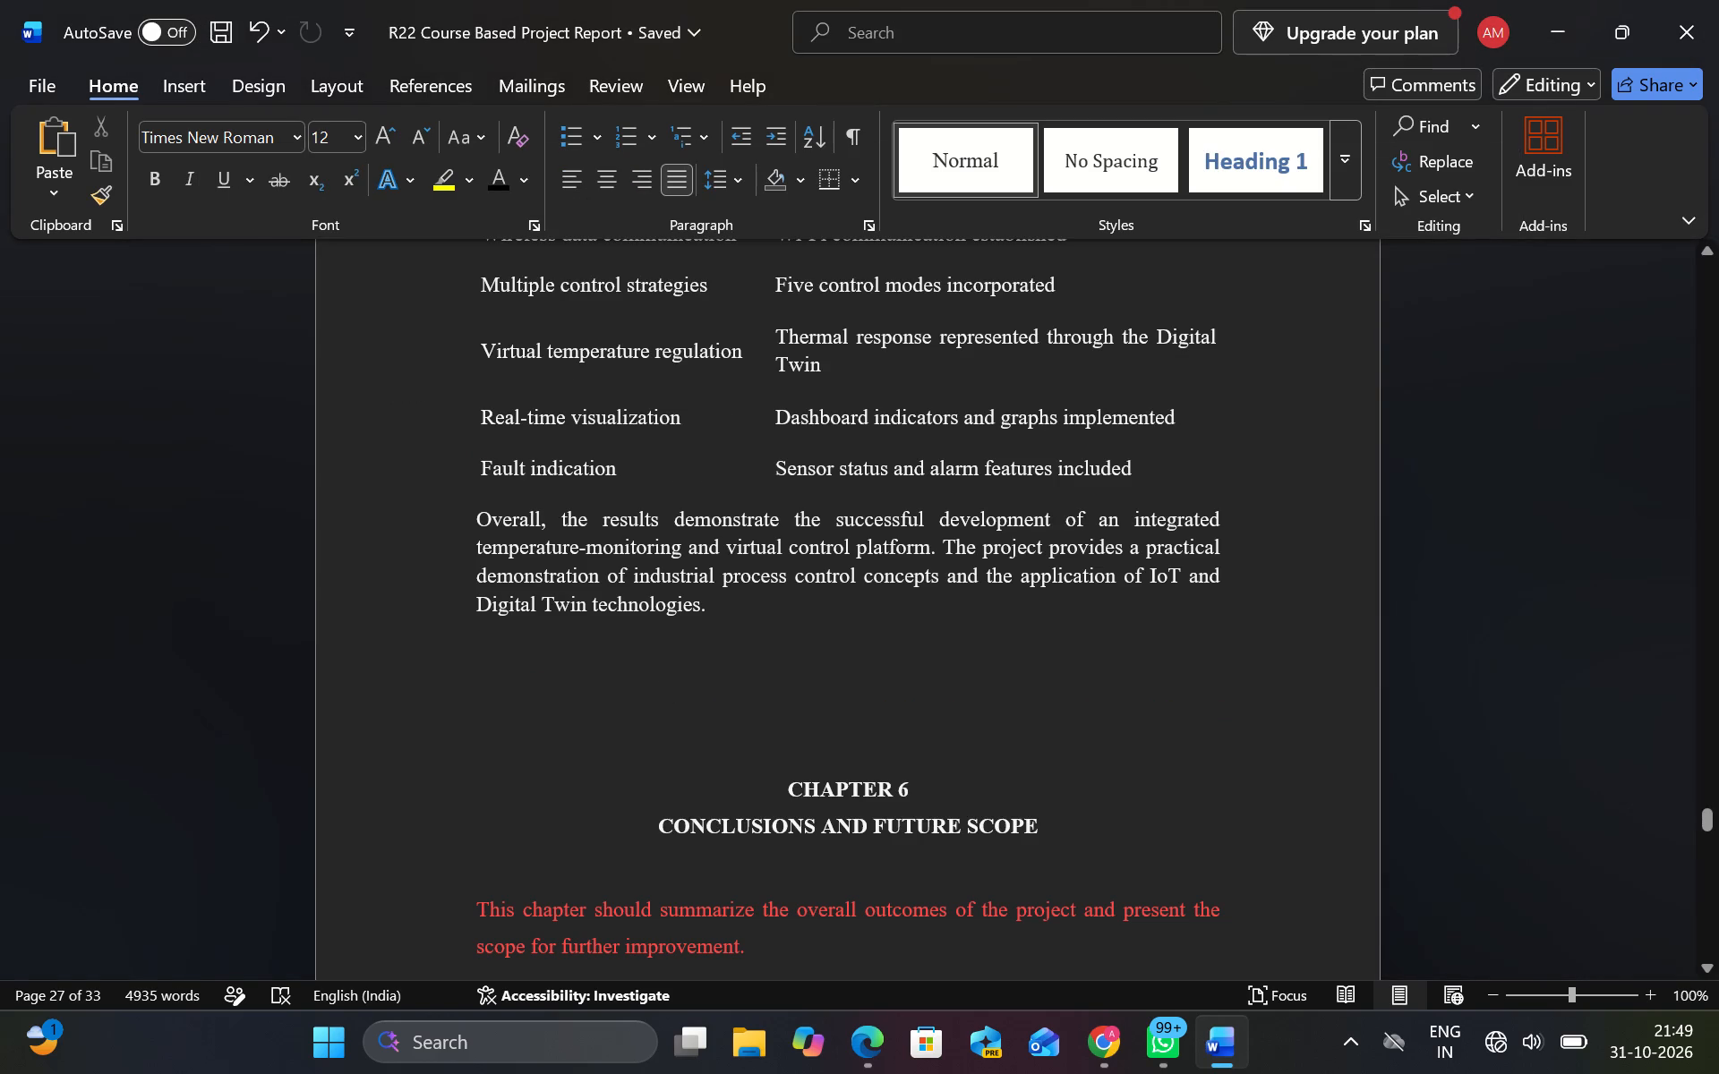
Start saving a copy of the report as a Word document in the Desktop folder, with a file name beginning "IPCI".
left_click(45, 81)
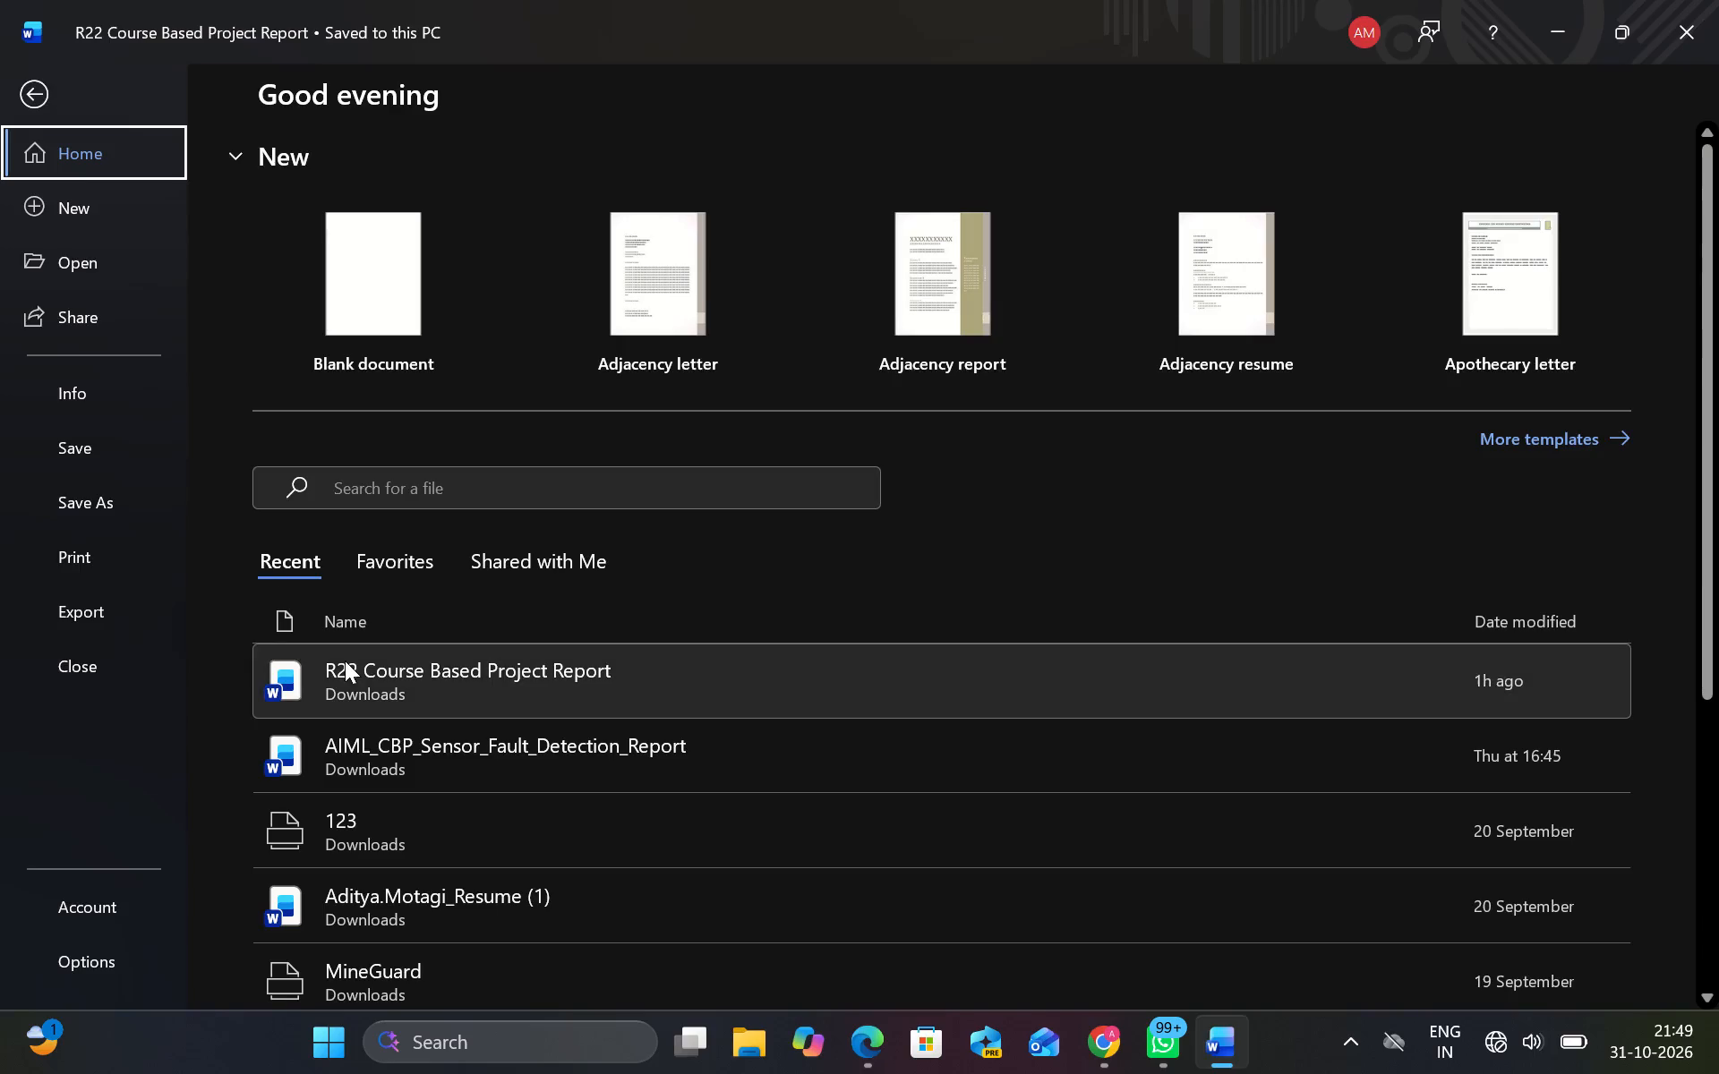
left_click(96, 507)
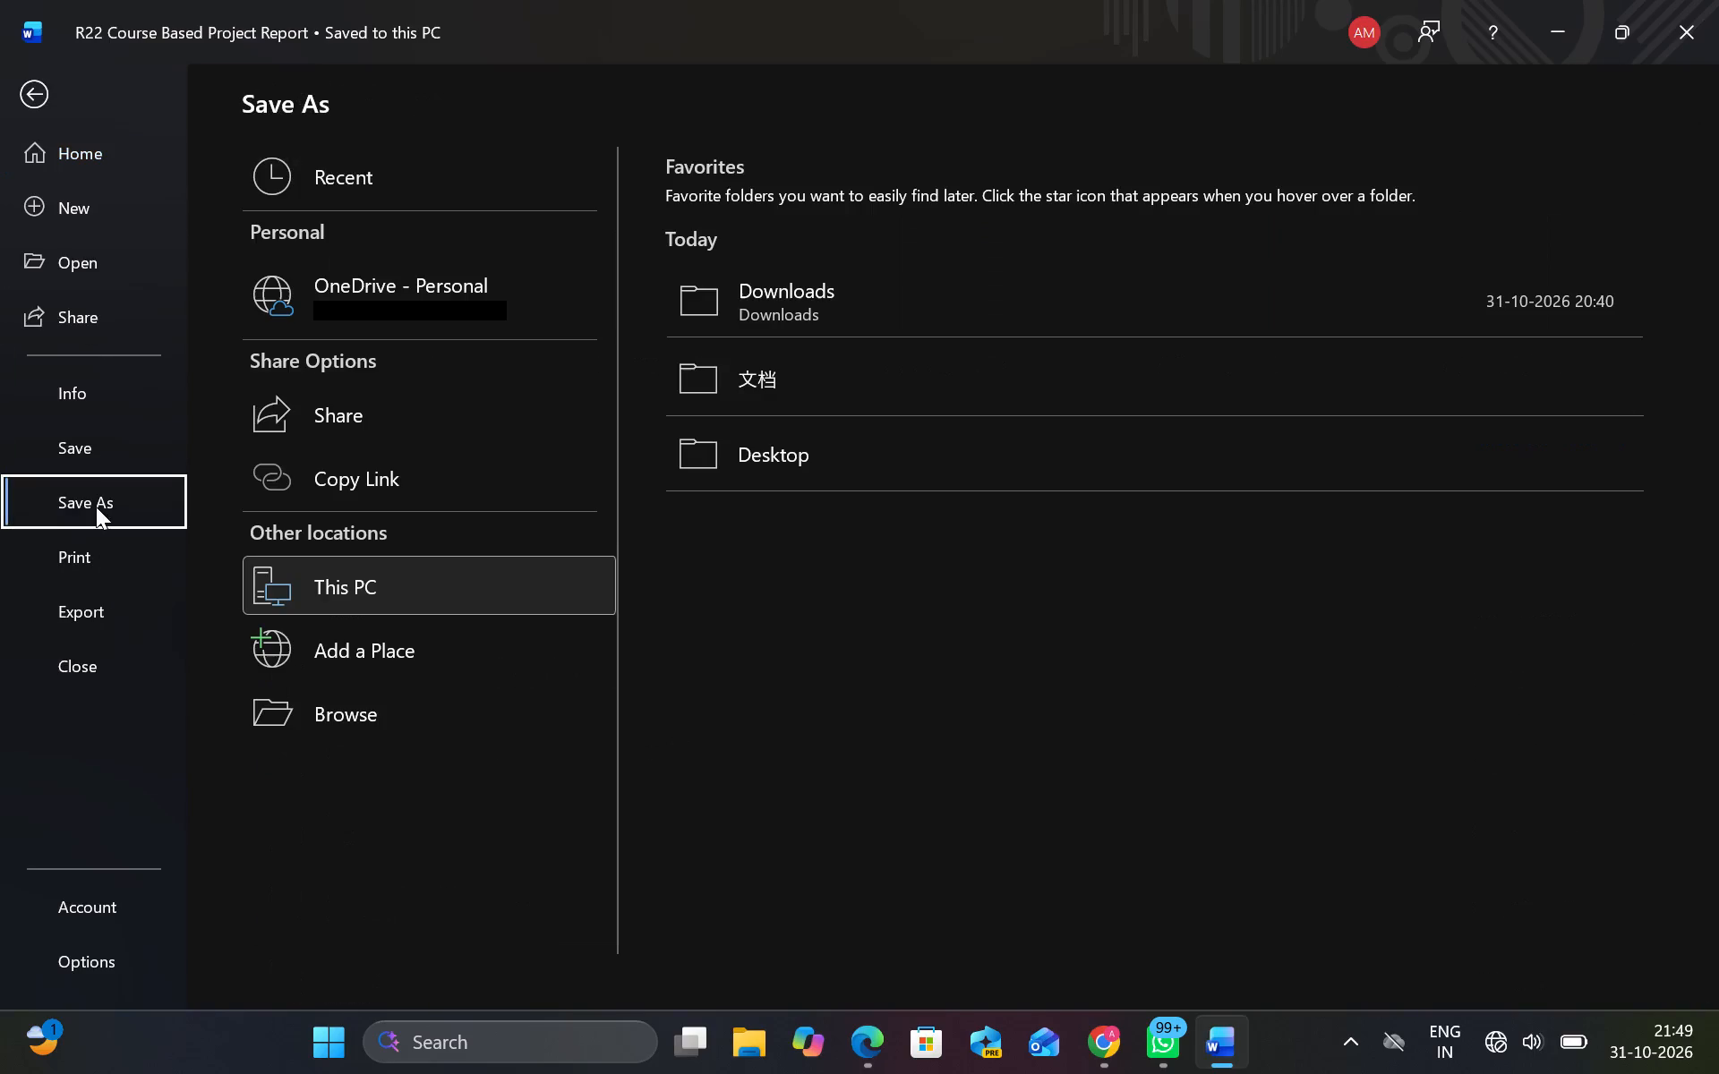
left_click(286, 599)
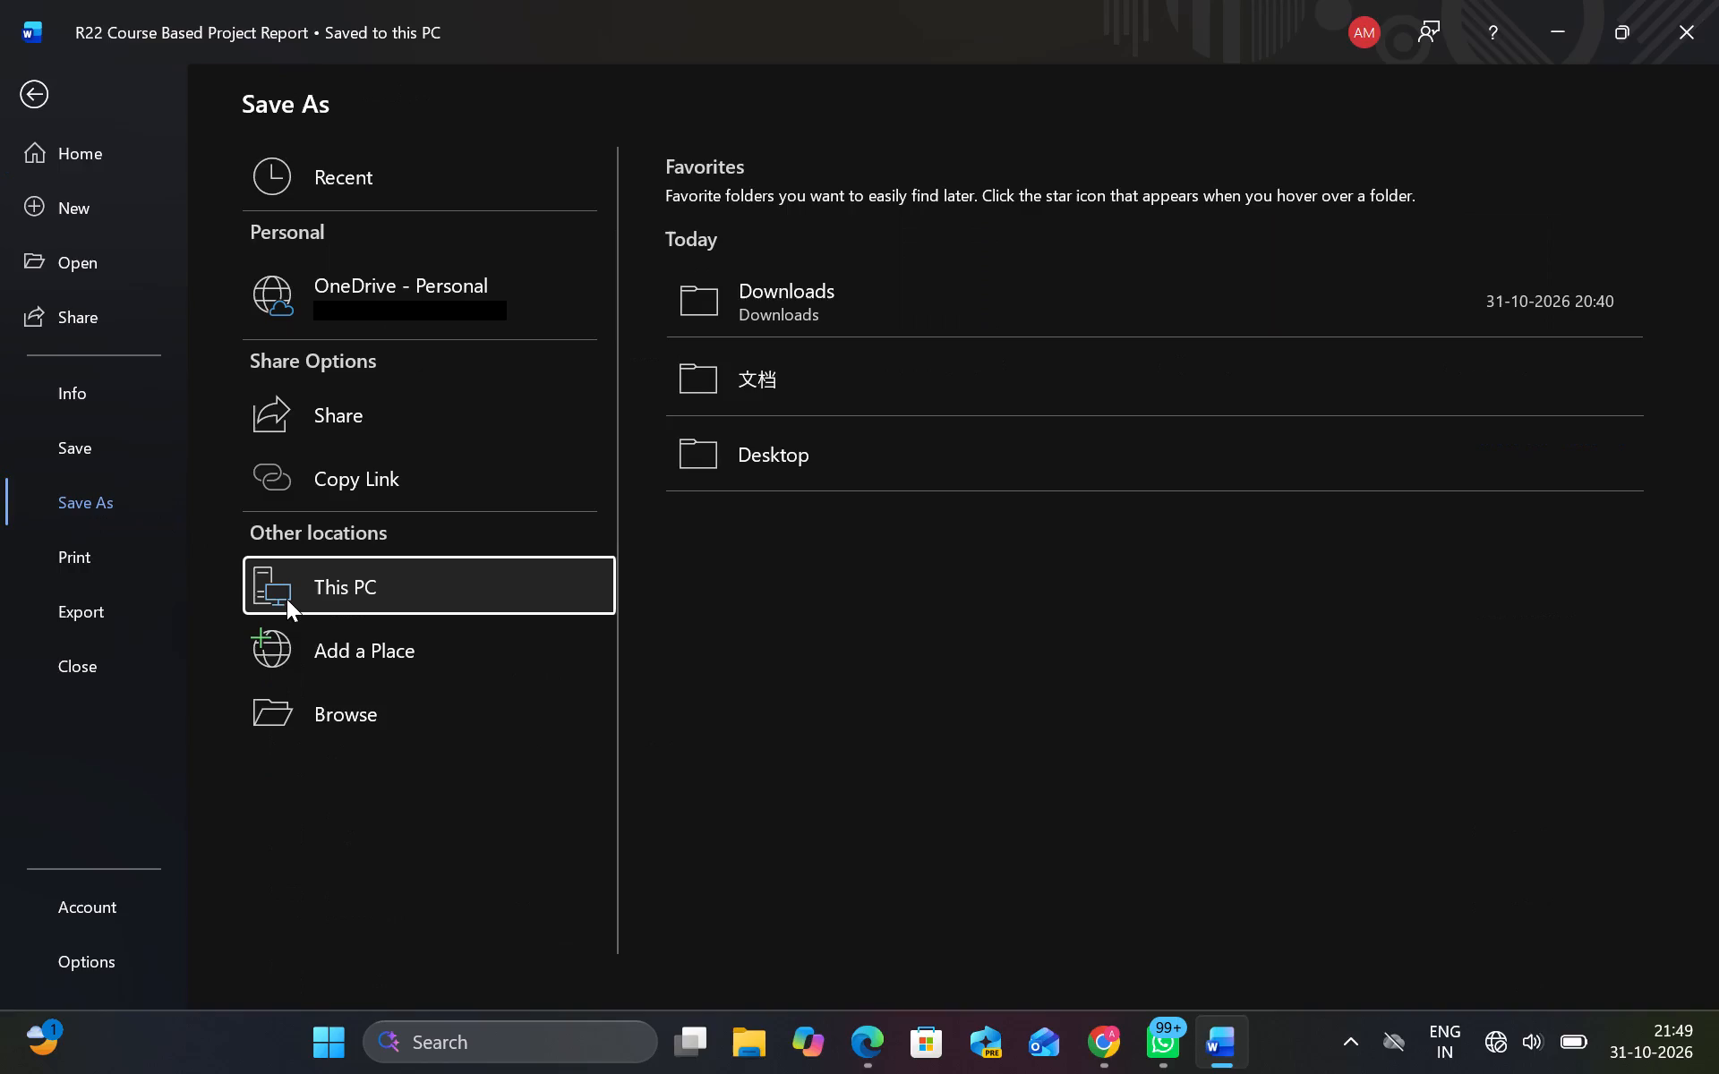
left_click(371, 576)
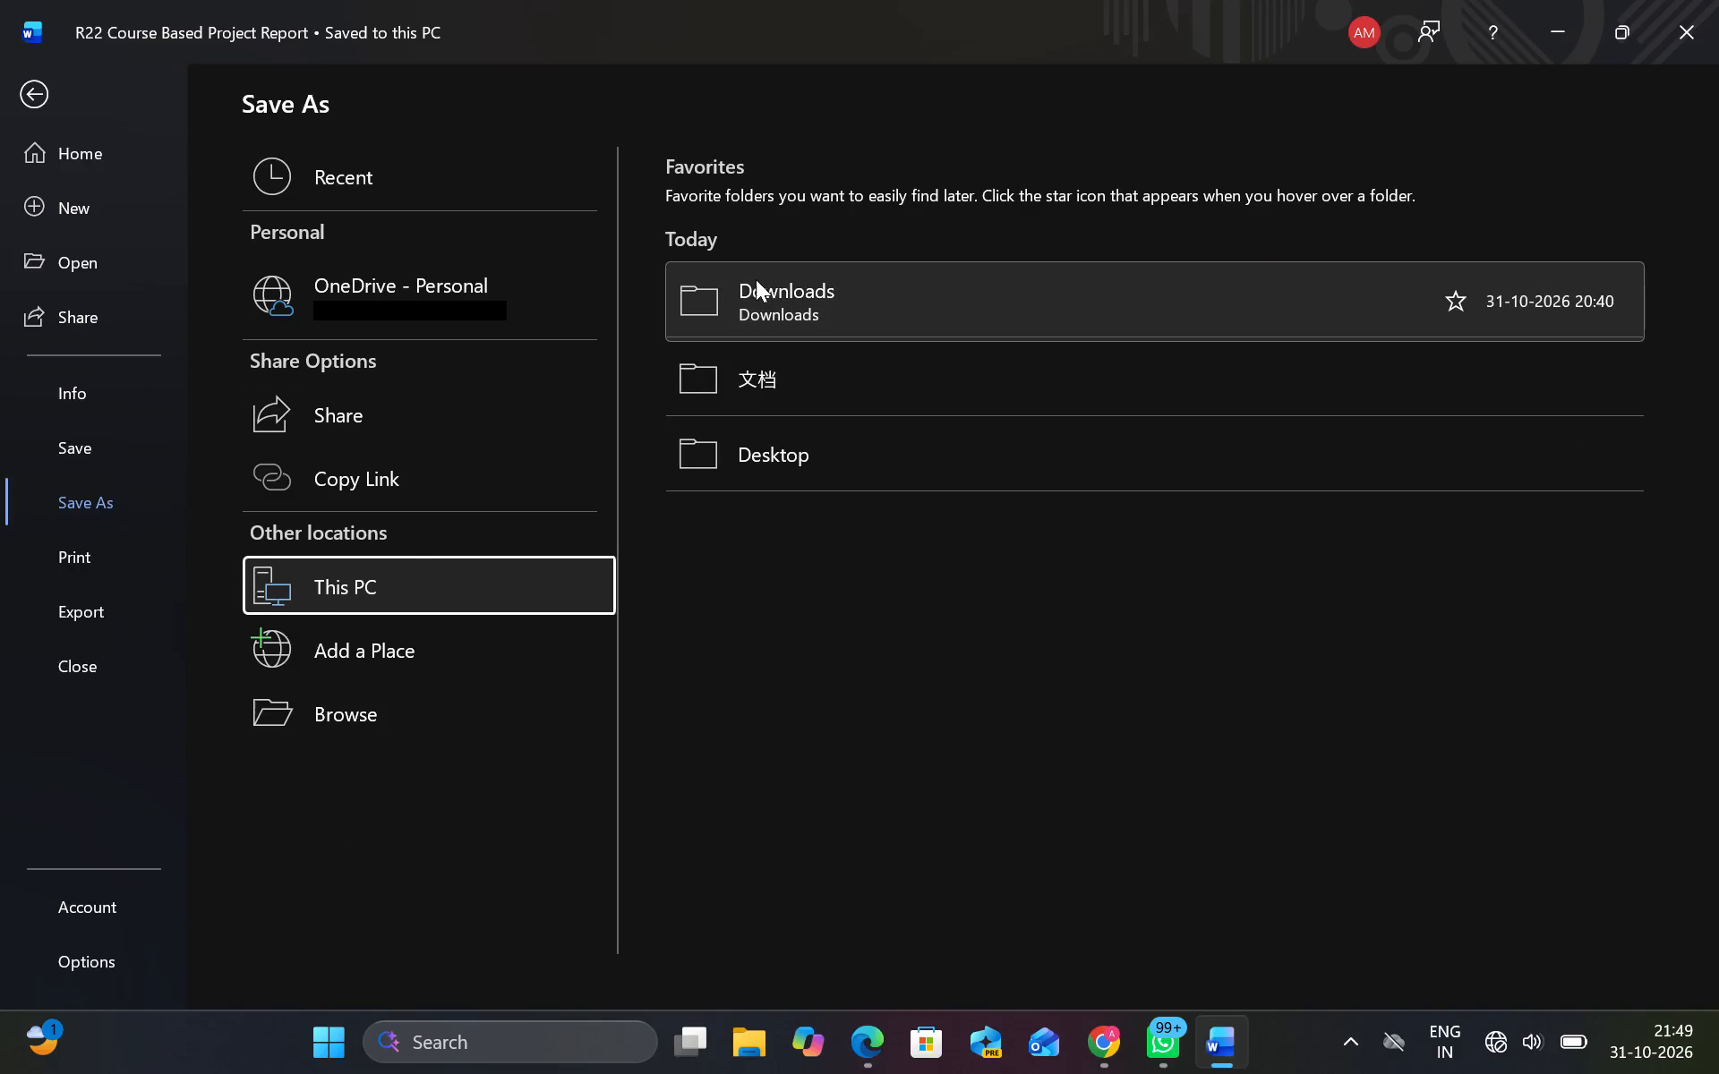
left_click(759, 451)
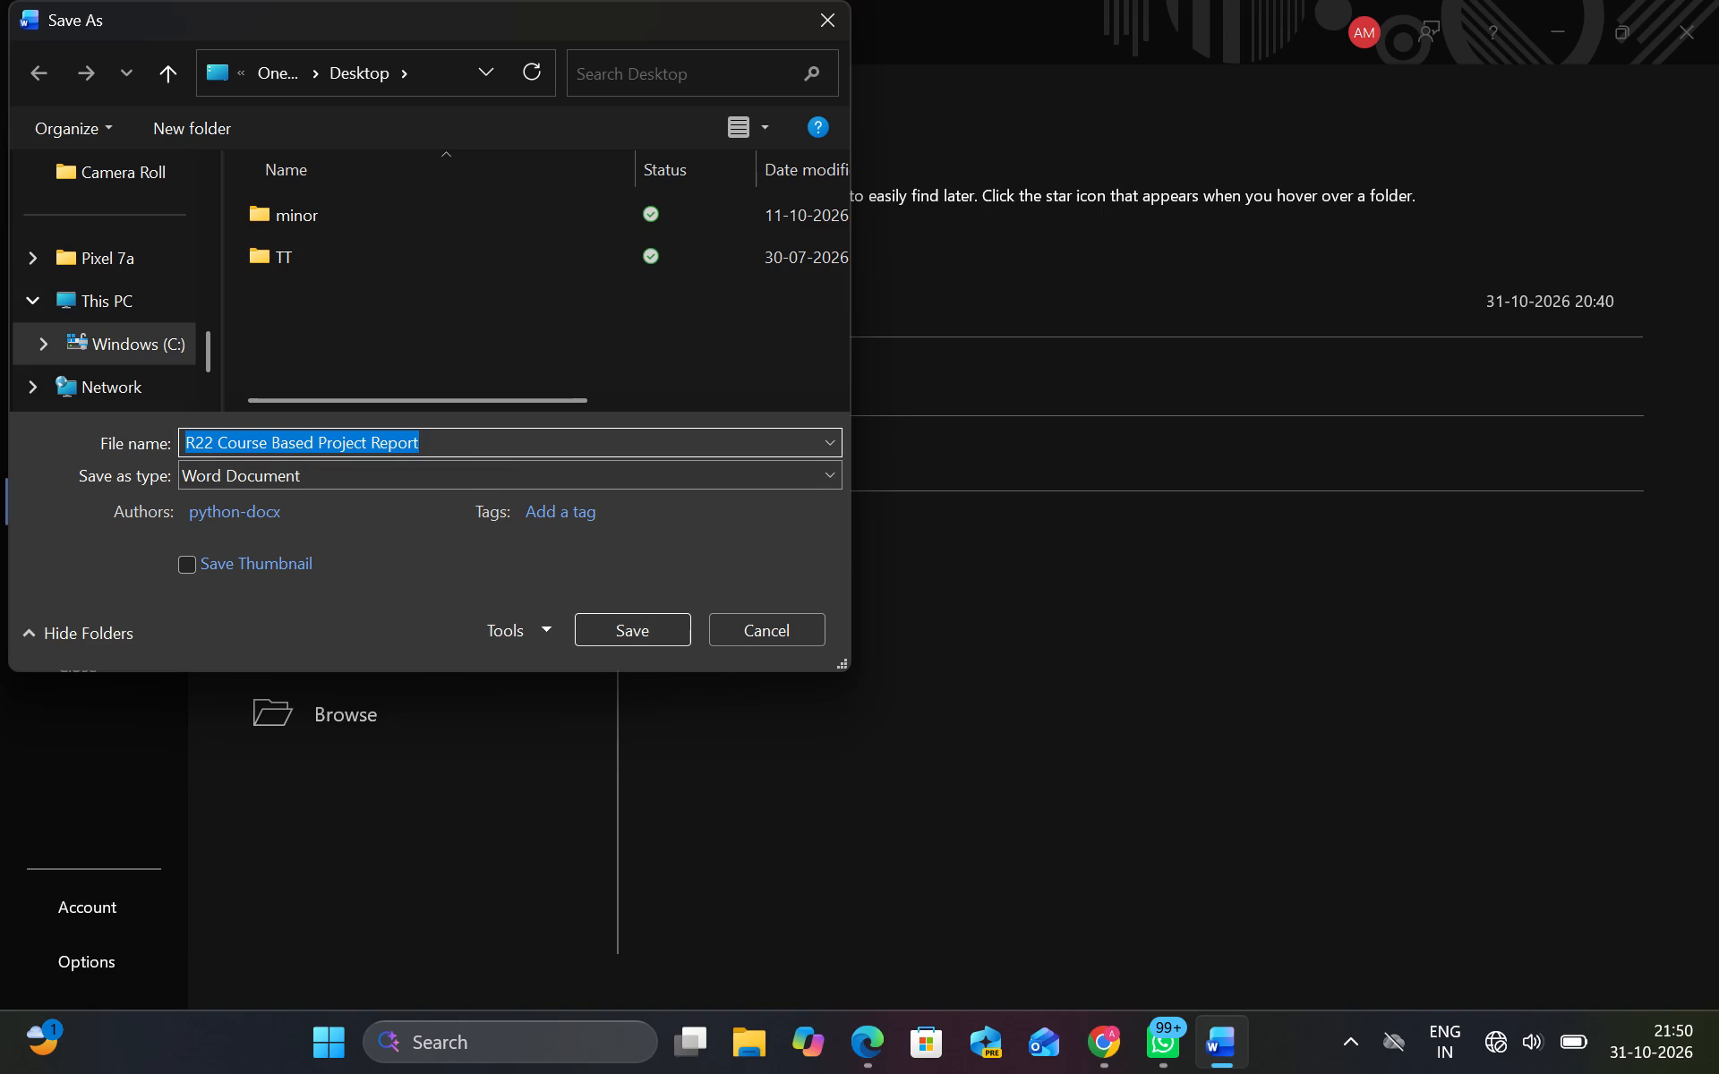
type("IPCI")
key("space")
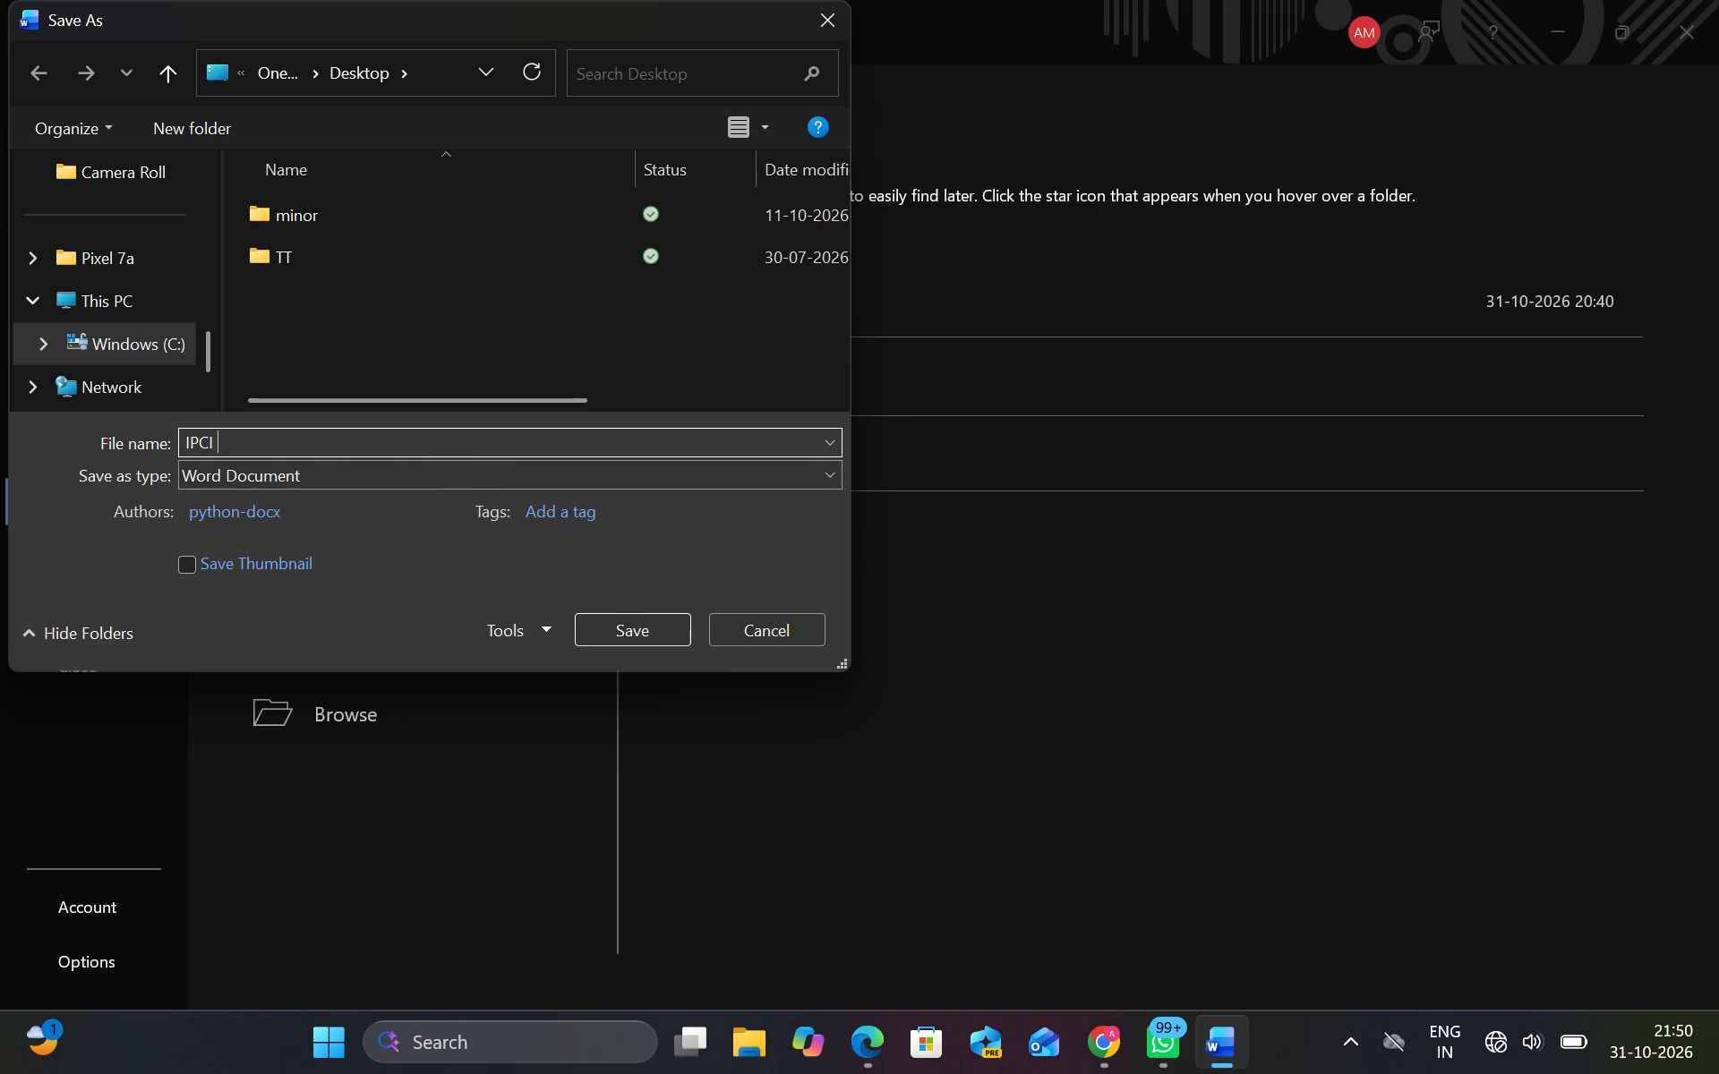
Complete the file name as "IPCI CBP_REPORT" and save the report as a Word document in the Desktop folder.
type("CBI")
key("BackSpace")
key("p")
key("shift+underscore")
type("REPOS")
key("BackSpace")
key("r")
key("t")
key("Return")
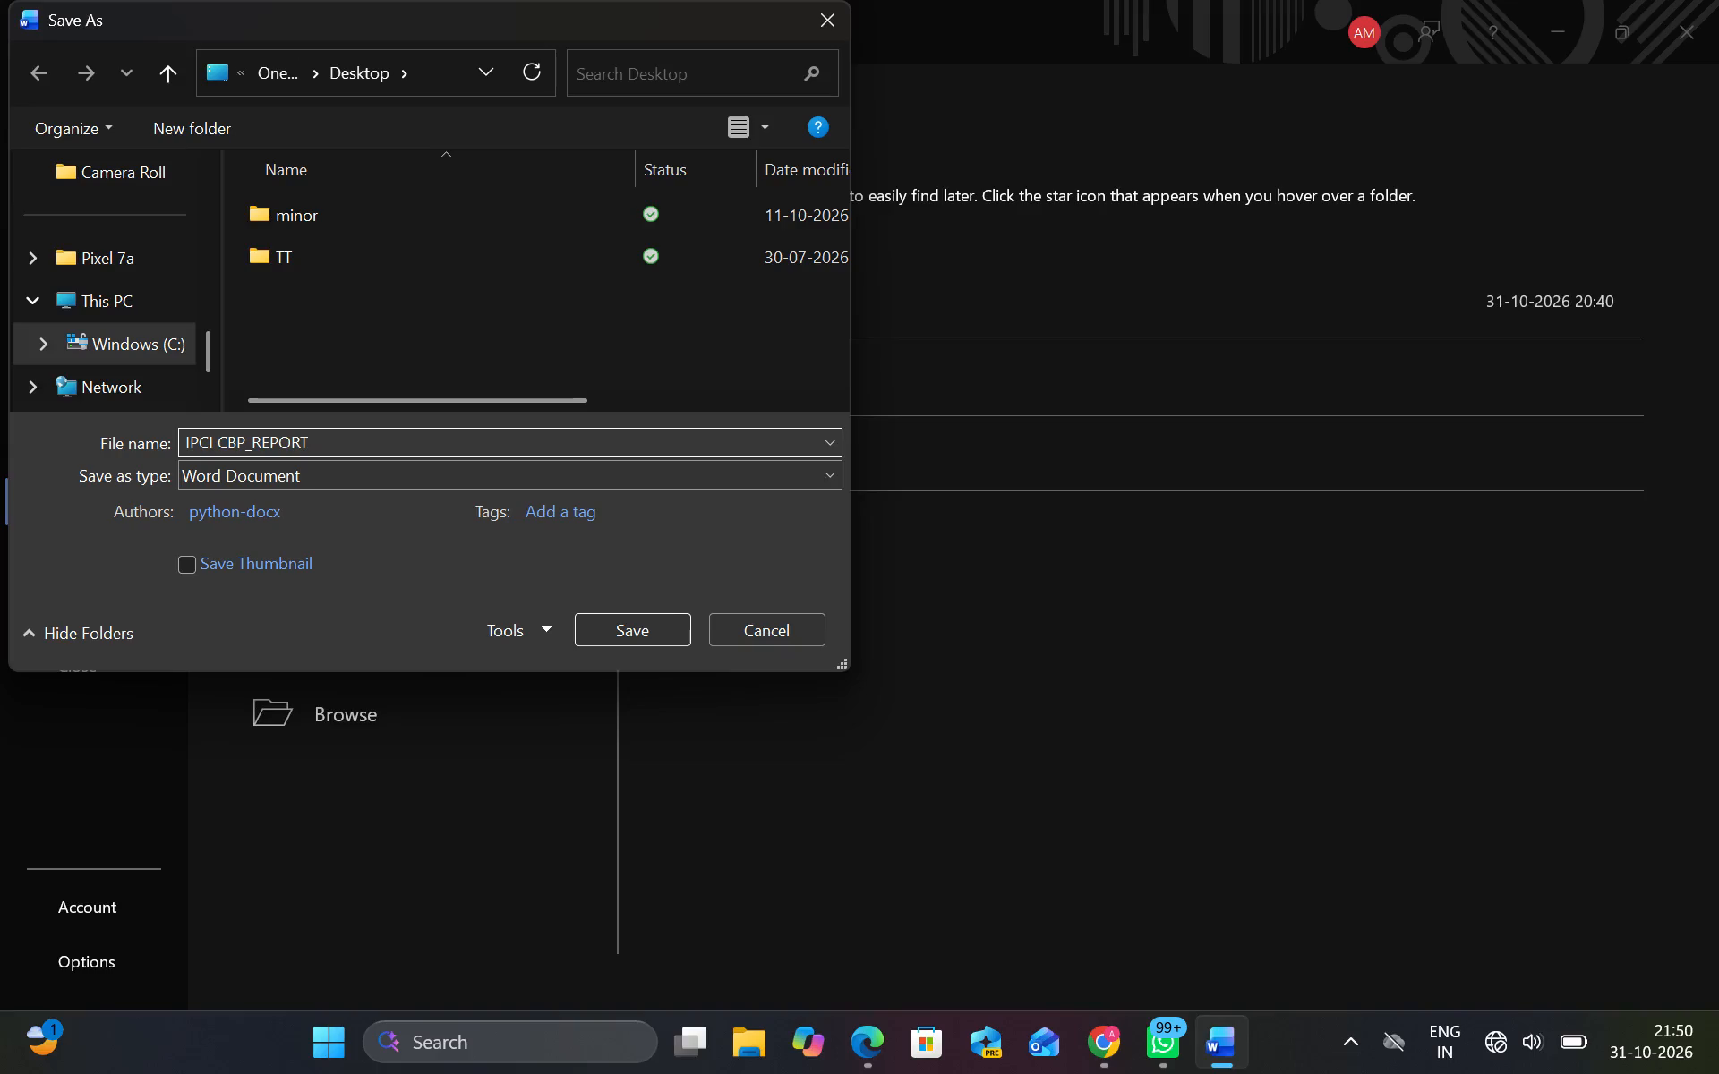